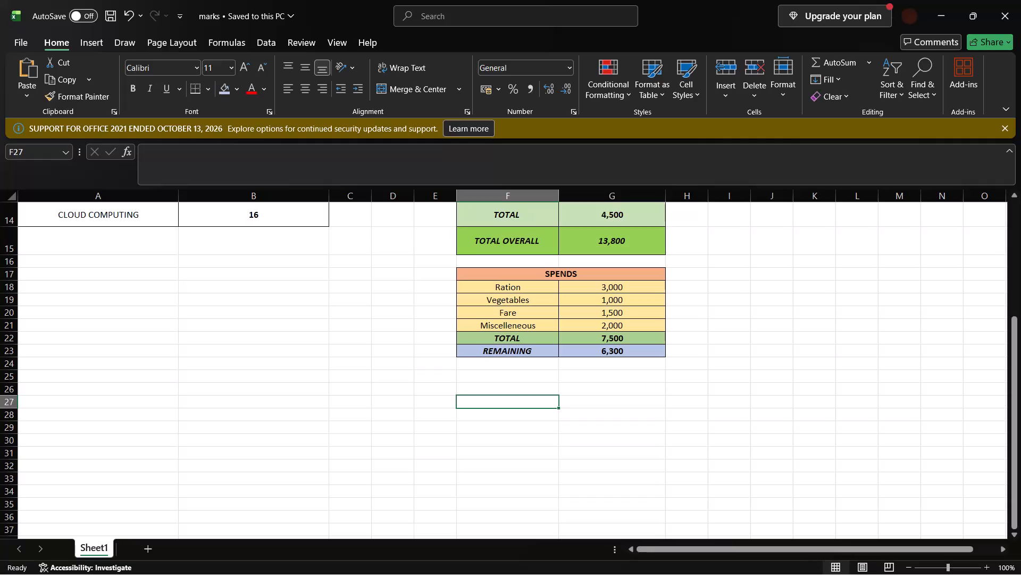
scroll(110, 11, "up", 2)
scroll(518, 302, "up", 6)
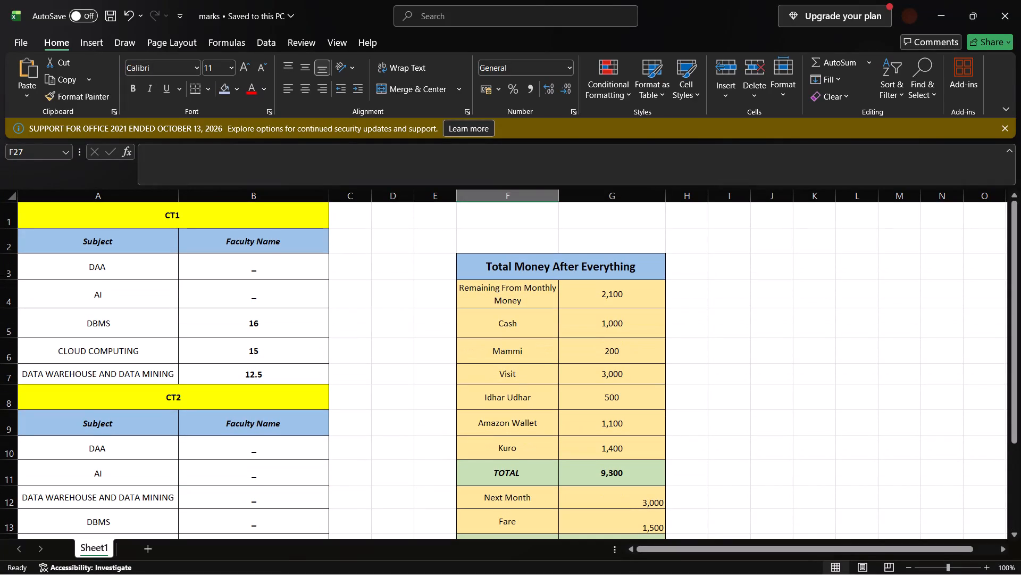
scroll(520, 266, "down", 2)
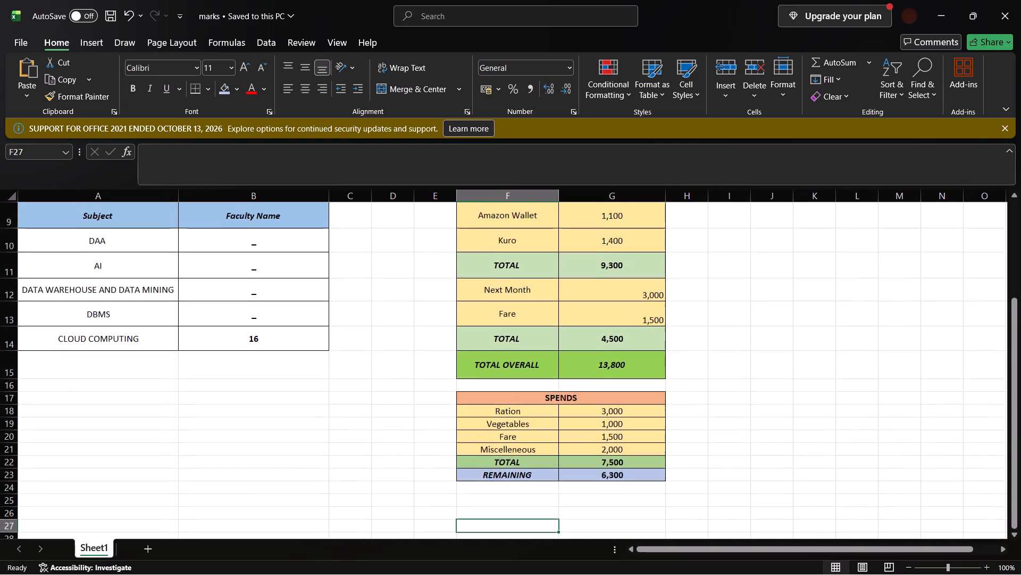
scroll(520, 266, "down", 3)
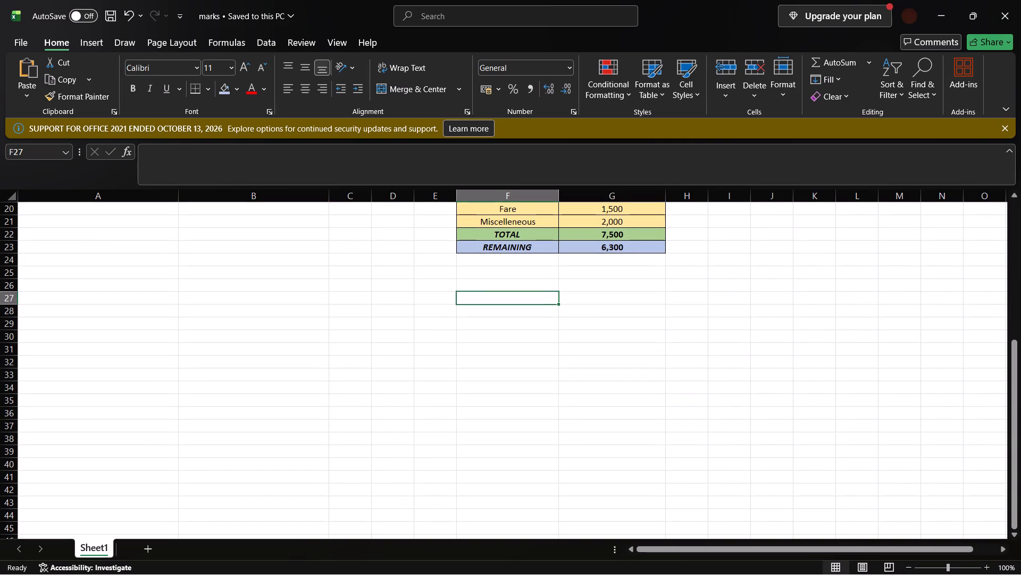
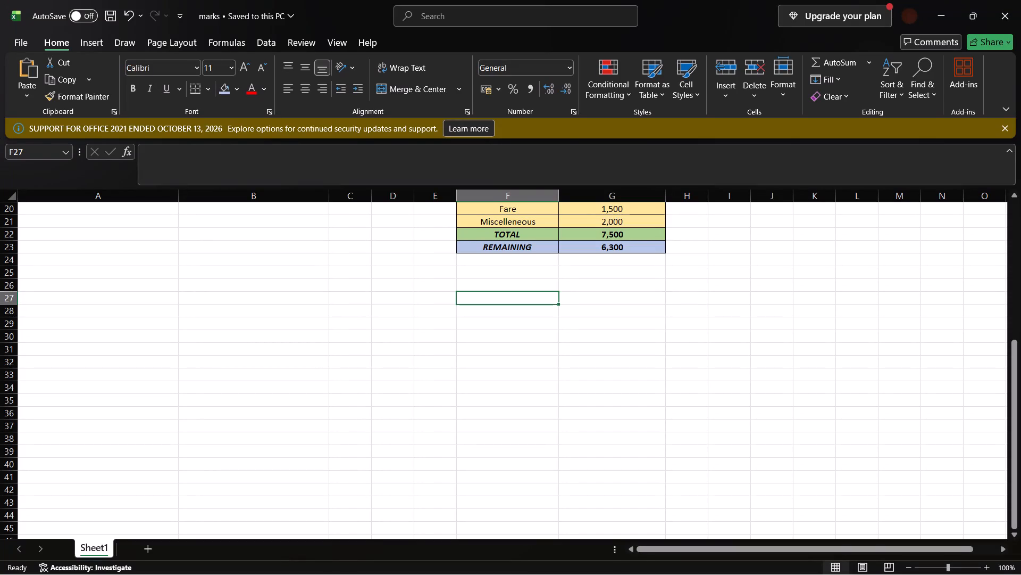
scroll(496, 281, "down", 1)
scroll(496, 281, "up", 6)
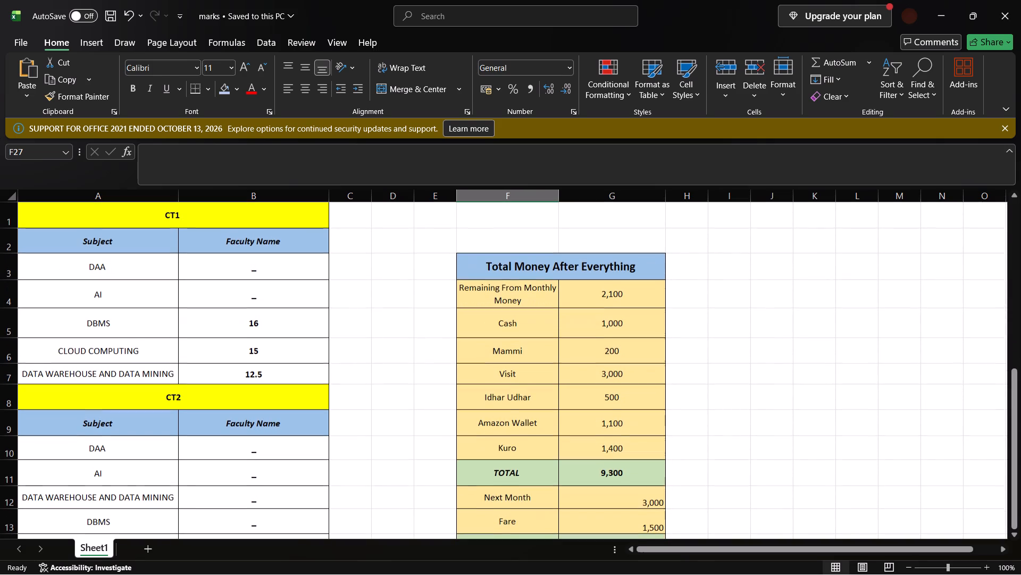
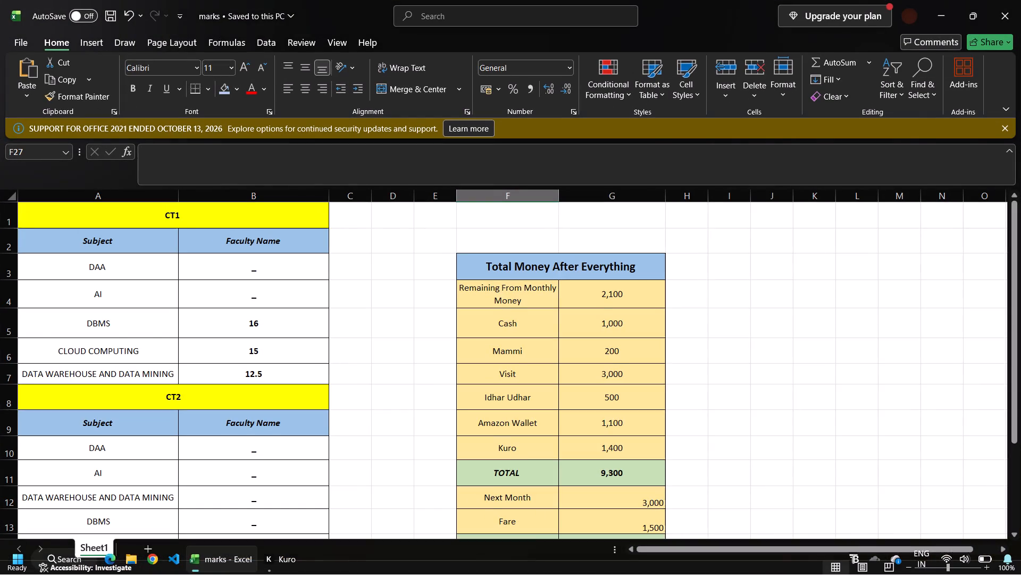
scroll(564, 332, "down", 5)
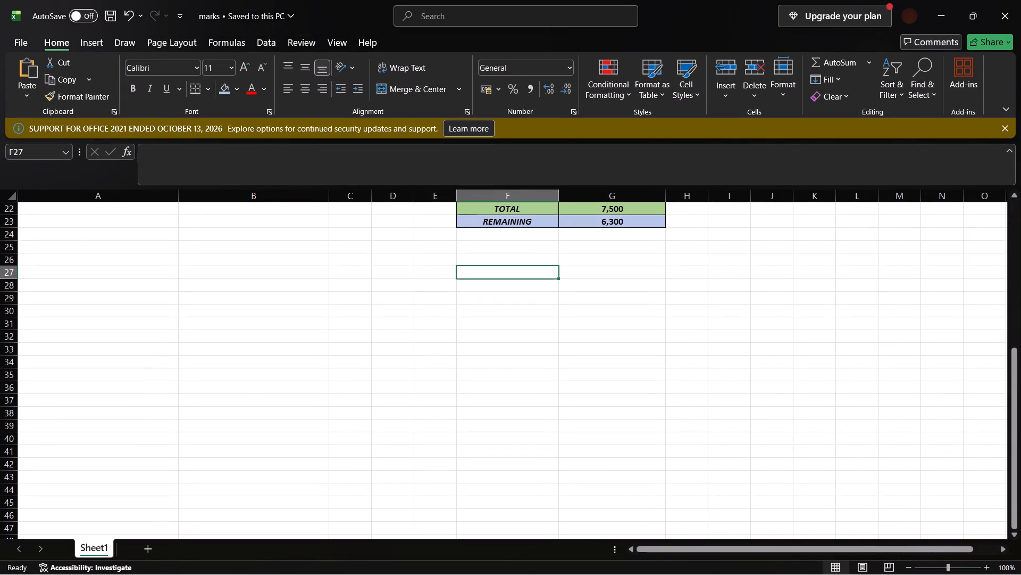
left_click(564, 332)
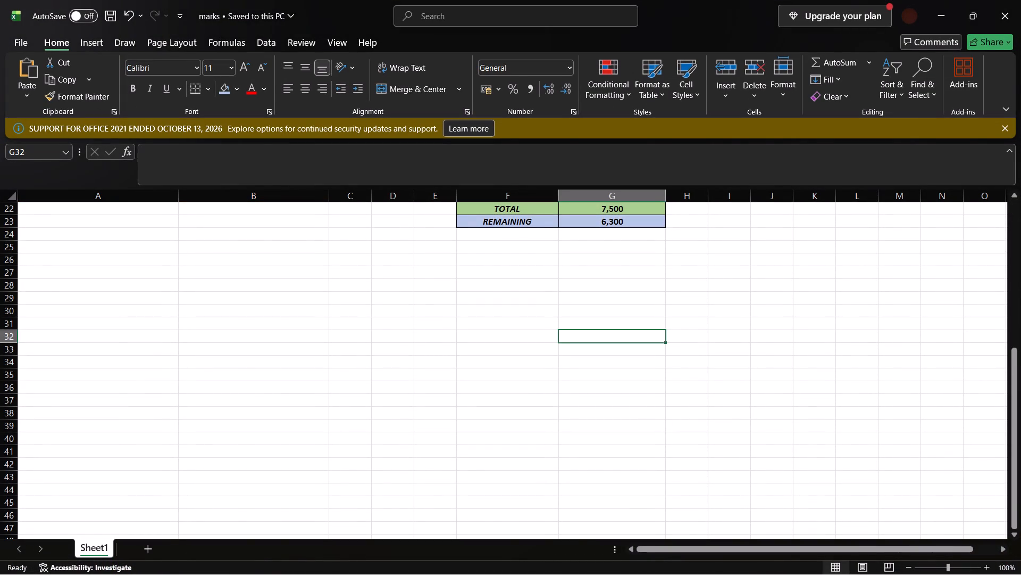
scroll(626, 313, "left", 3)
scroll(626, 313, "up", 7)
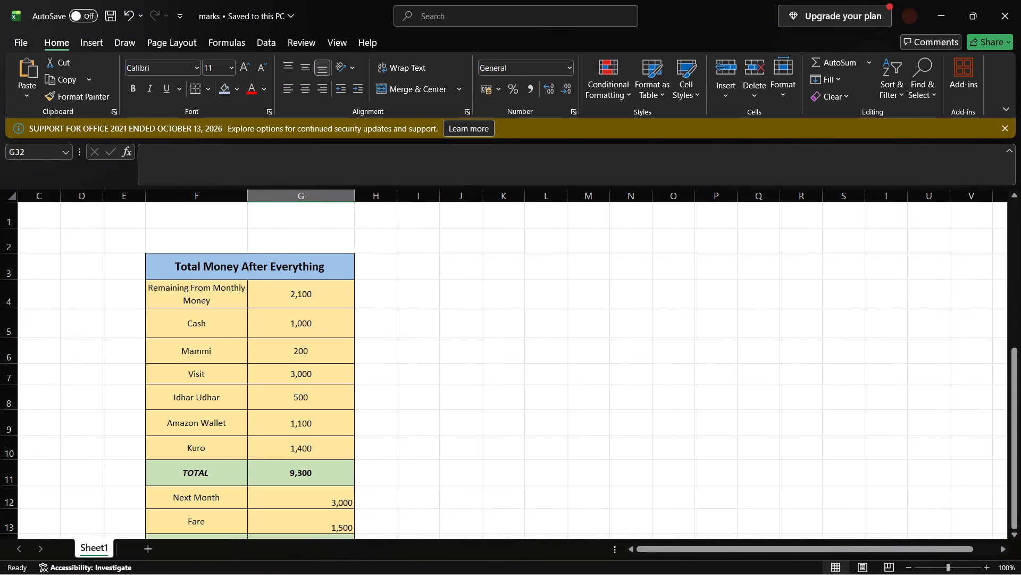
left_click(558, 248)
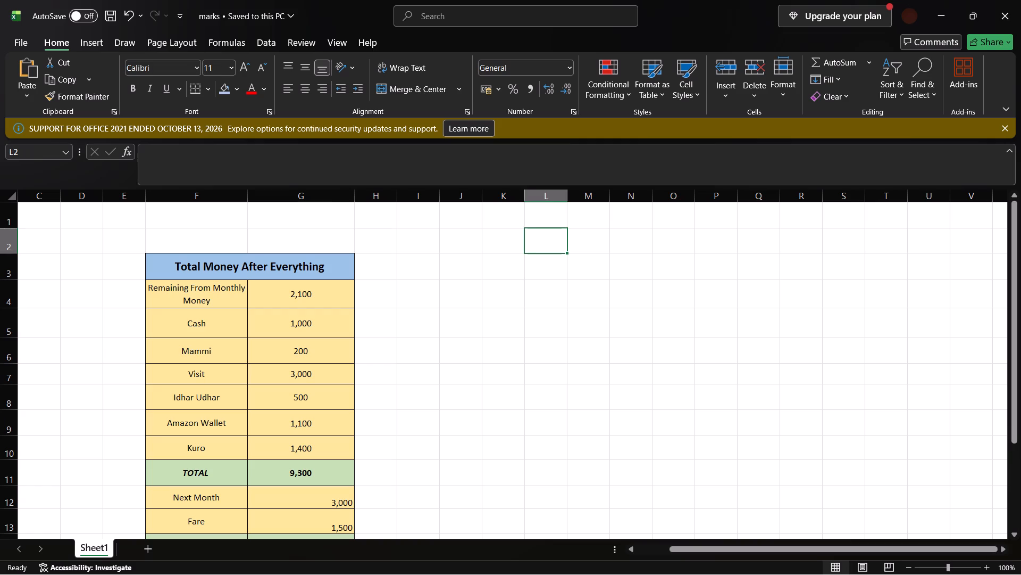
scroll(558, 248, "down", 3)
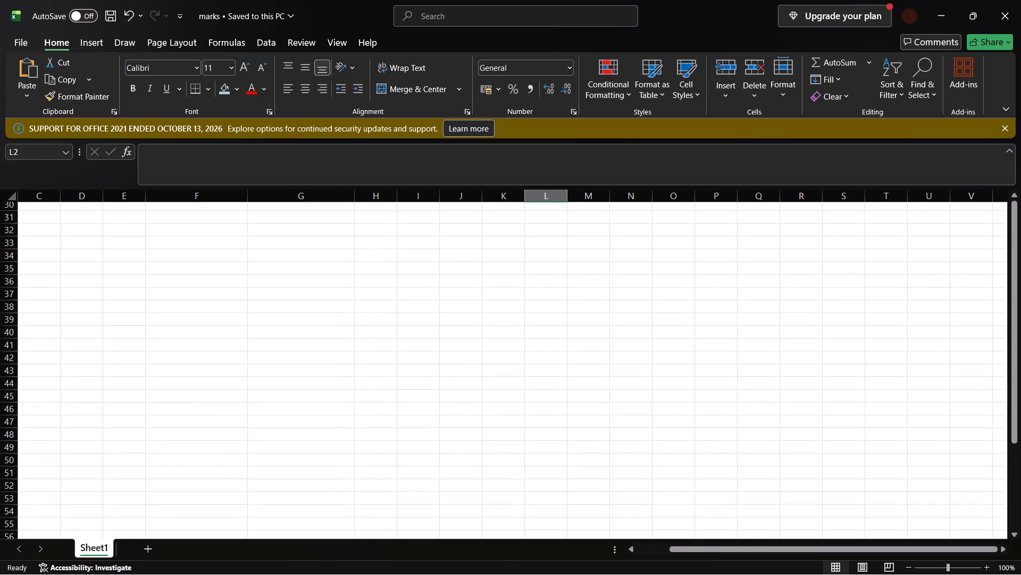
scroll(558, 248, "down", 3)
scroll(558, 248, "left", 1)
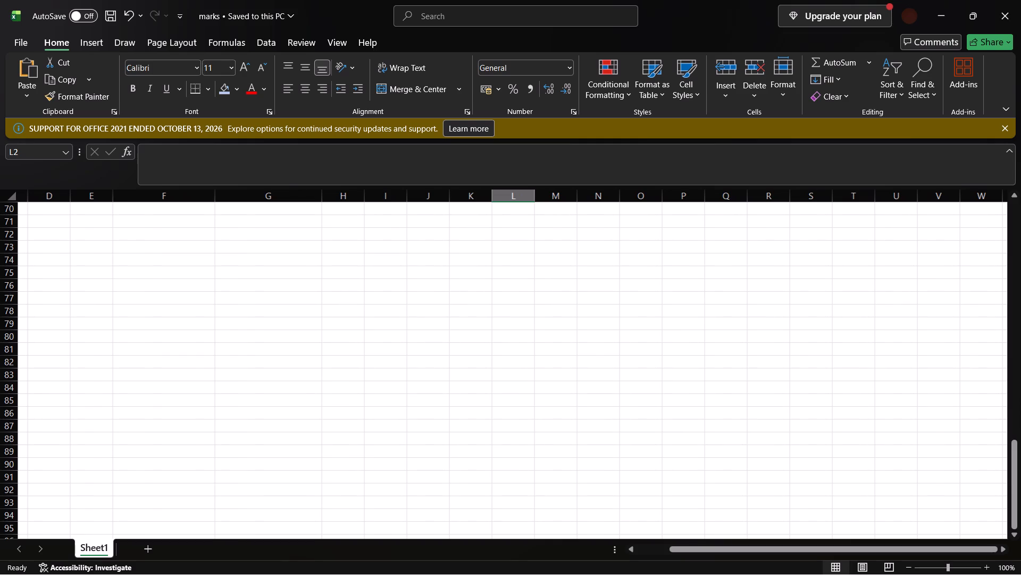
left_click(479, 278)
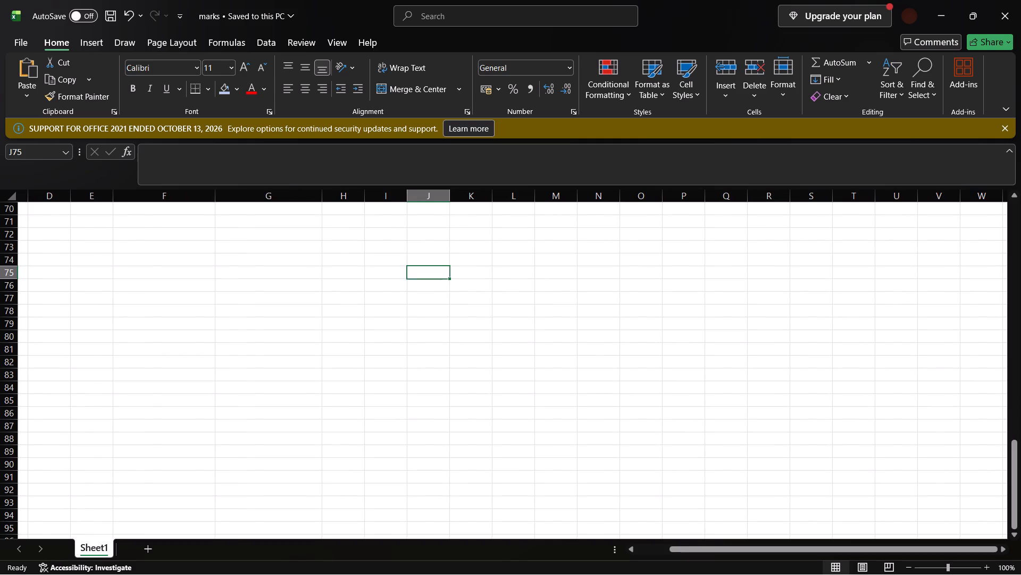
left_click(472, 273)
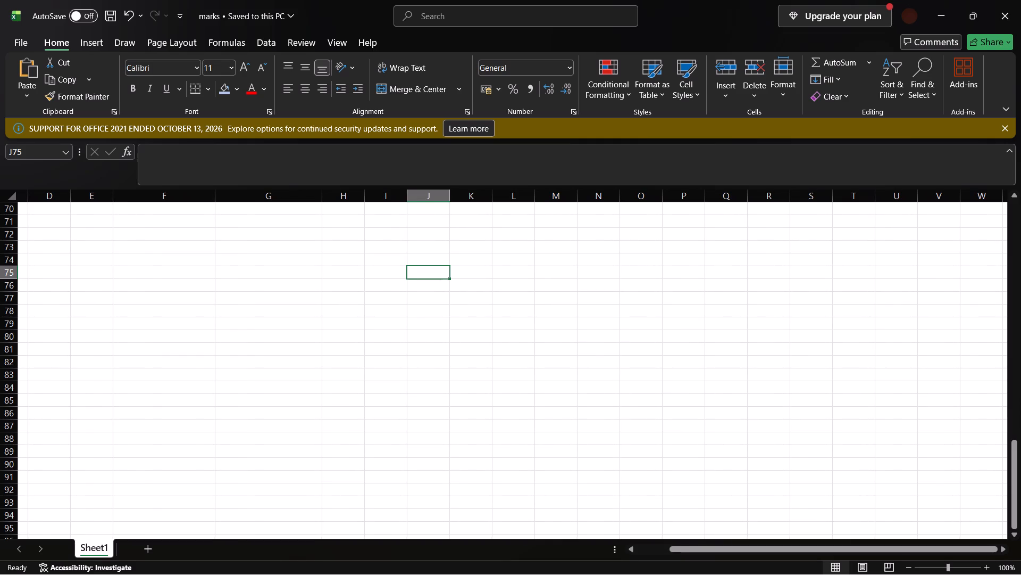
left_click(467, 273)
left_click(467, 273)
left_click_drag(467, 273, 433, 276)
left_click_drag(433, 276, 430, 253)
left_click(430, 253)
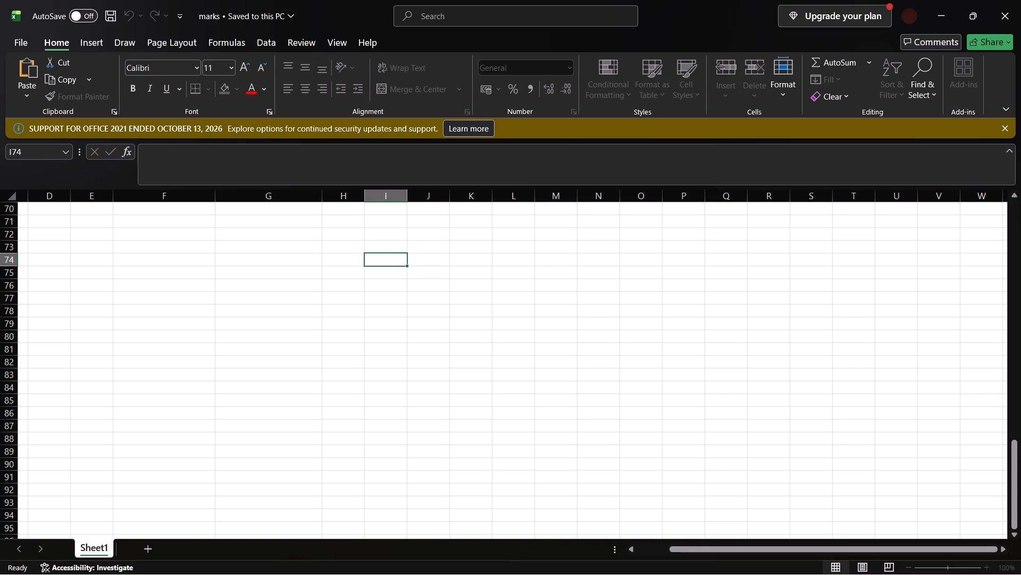
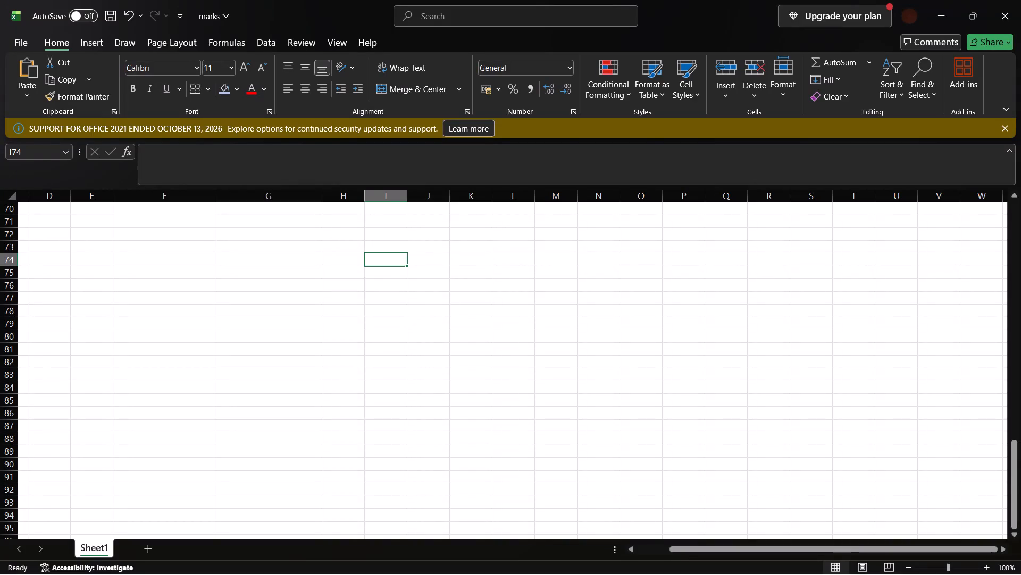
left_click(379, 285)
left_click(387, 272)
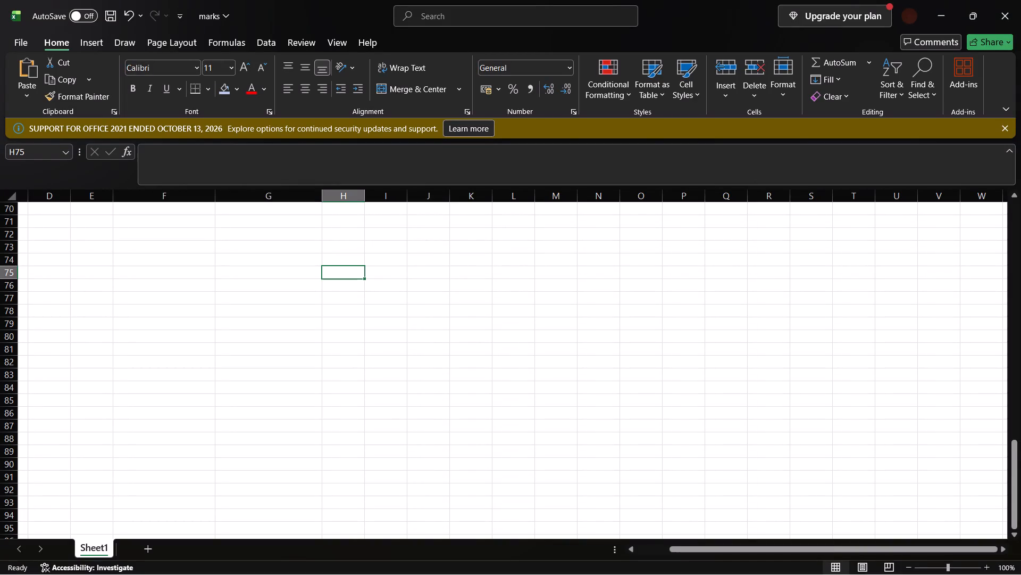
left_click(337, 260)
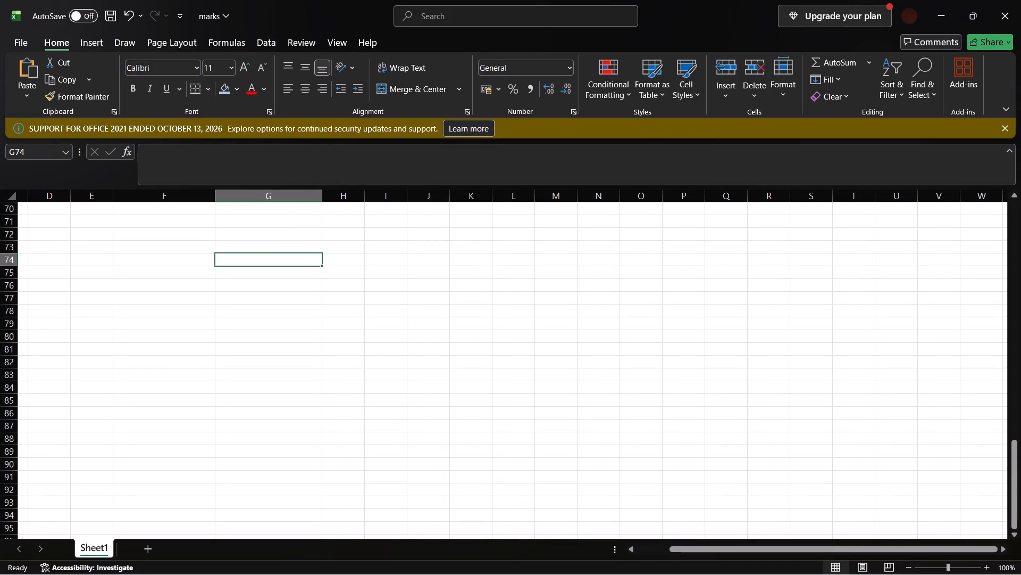
Enter the range formula =H33:M74 in cell H74.
left_click(337, 260)
left_click_drag(337, 260, 364, 252)
left_click_drag(358, 254, 370, 257)
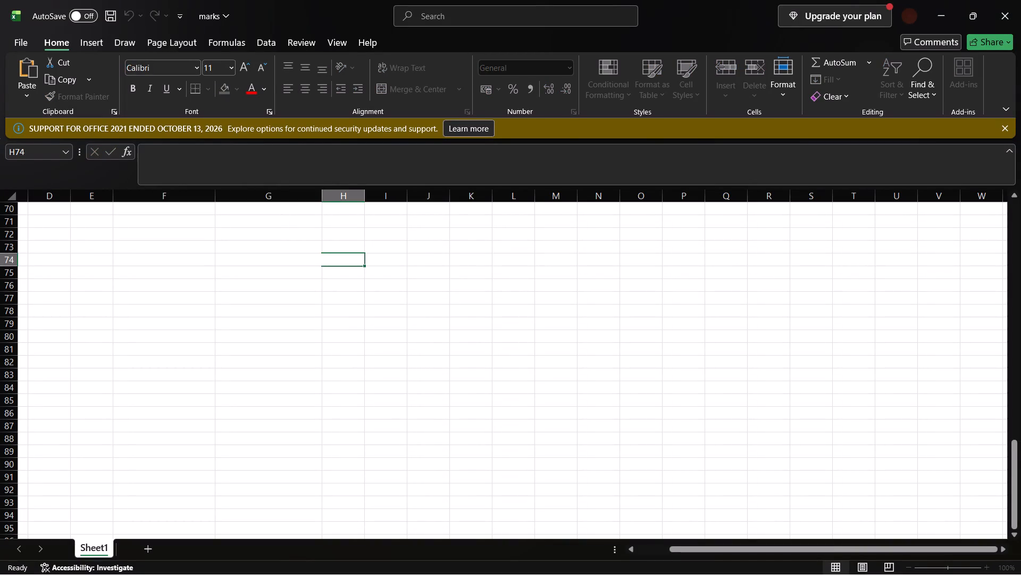
left_click_drag(370, 257, 407, 277)
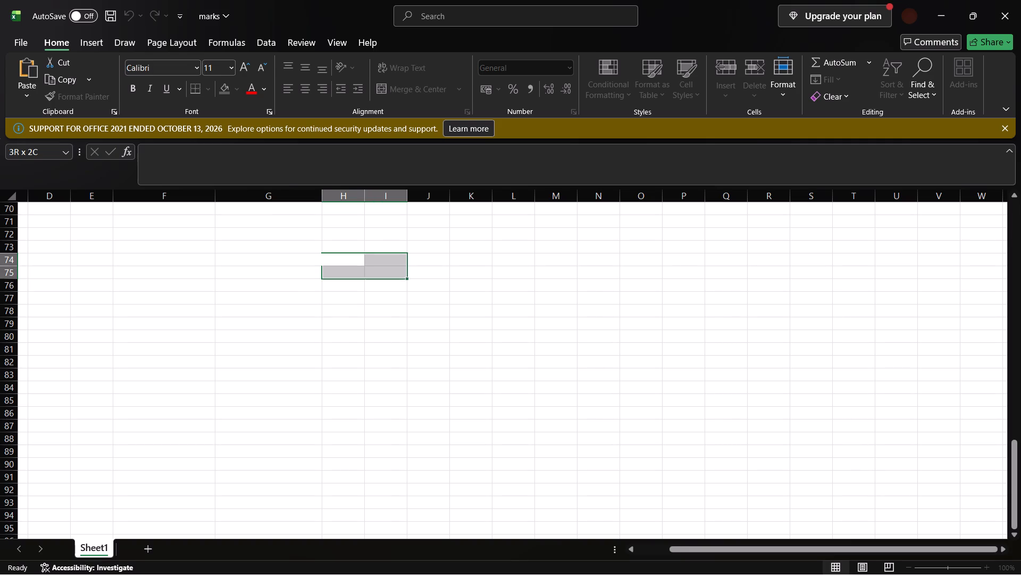
left_click_drag(407, 277, 583, 0)
scroll(526, 89, "right", 1)
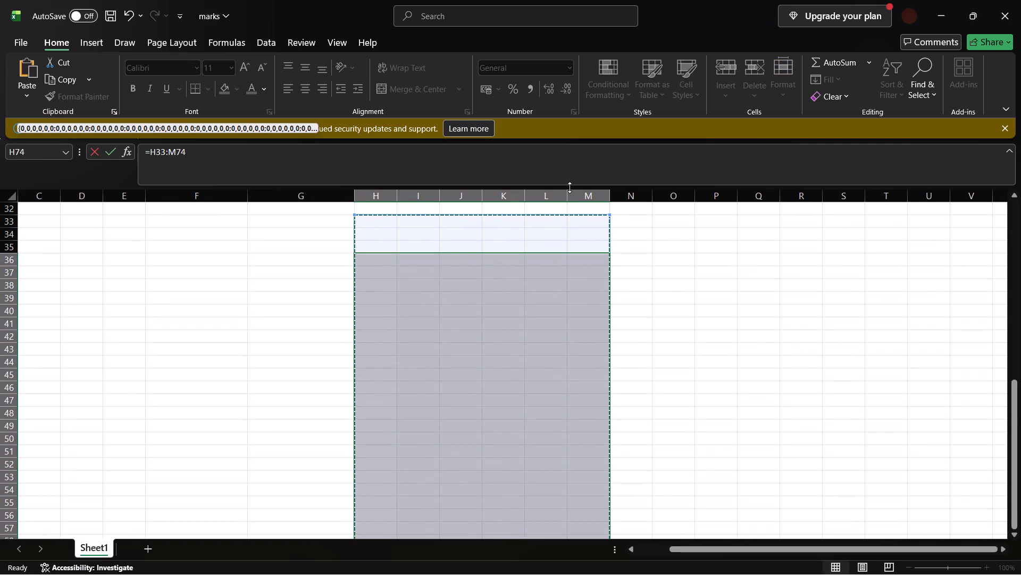
left_click(699, 259)
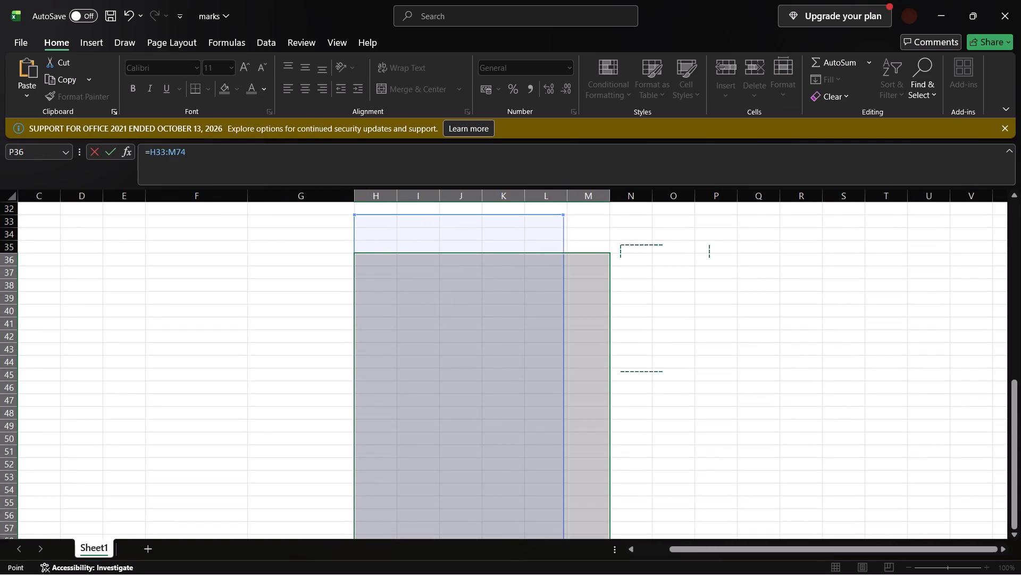
left_click(673, 305)
left_click_drag(558, 338, 769, 322)
left_click(769, 322)
triple_click(769, 322)
double_click(769, 322)
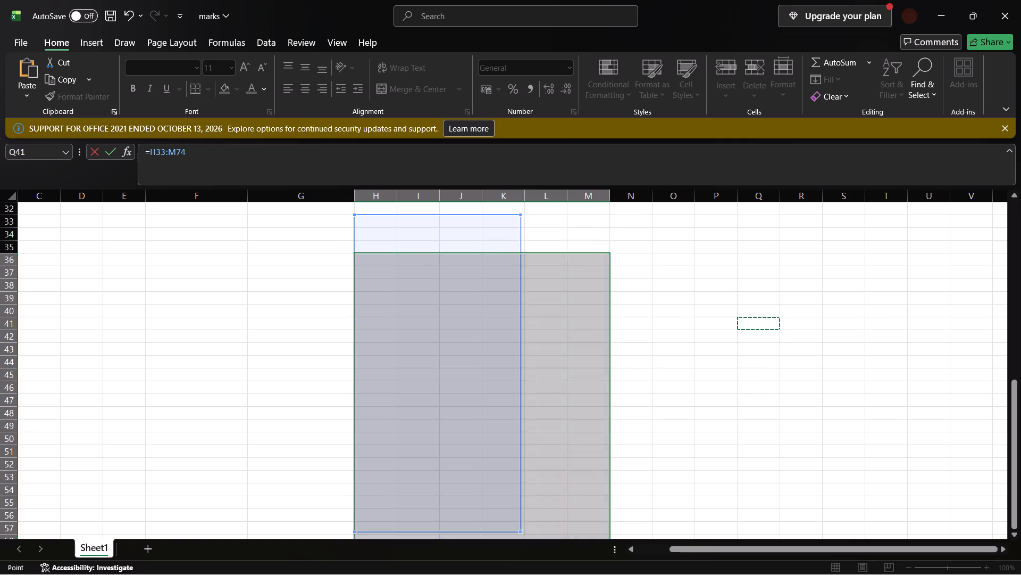
left_click(422, 330)
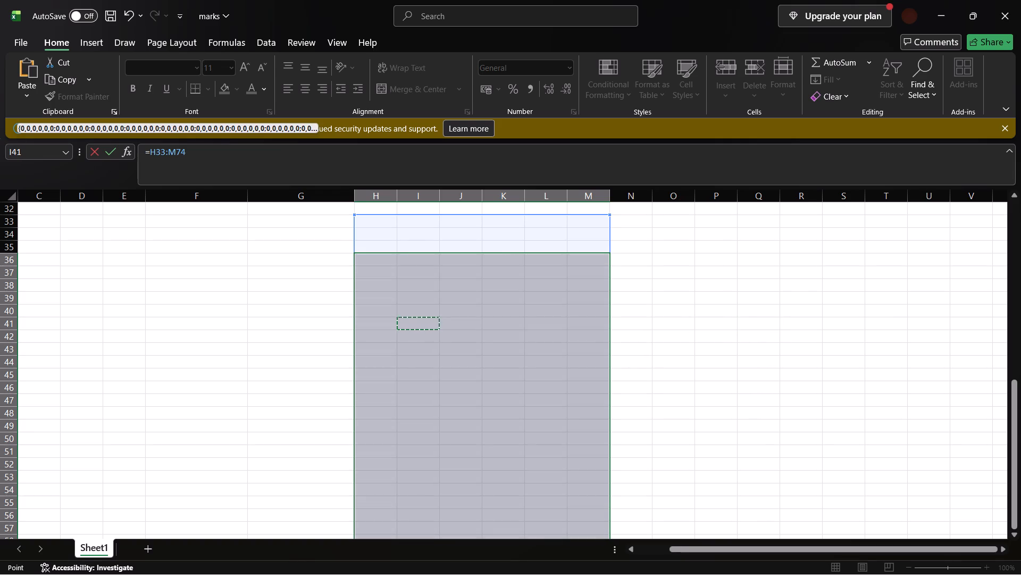
type("mmefk")
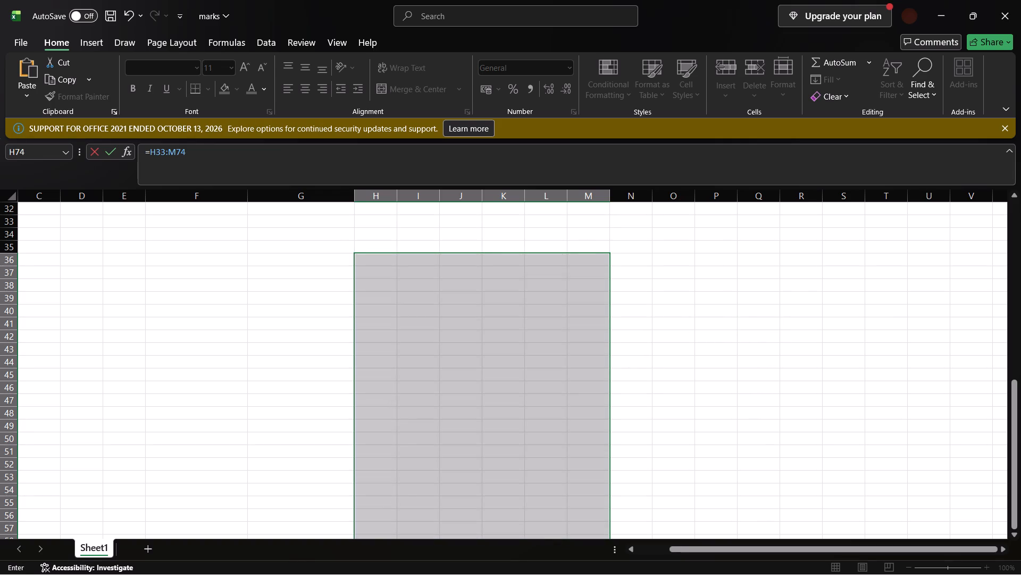
left_click(704, 283)
left_click(596, 348)
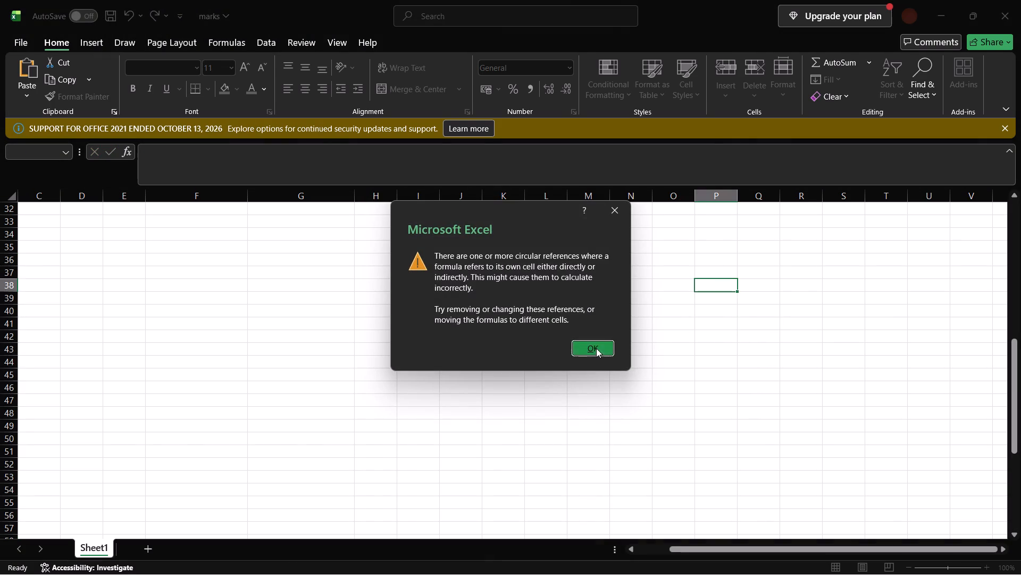
Merge and center cells J26 to L26, in the empty area beside and below the SPENDS table.
scroll(596, 348, "up", 1)
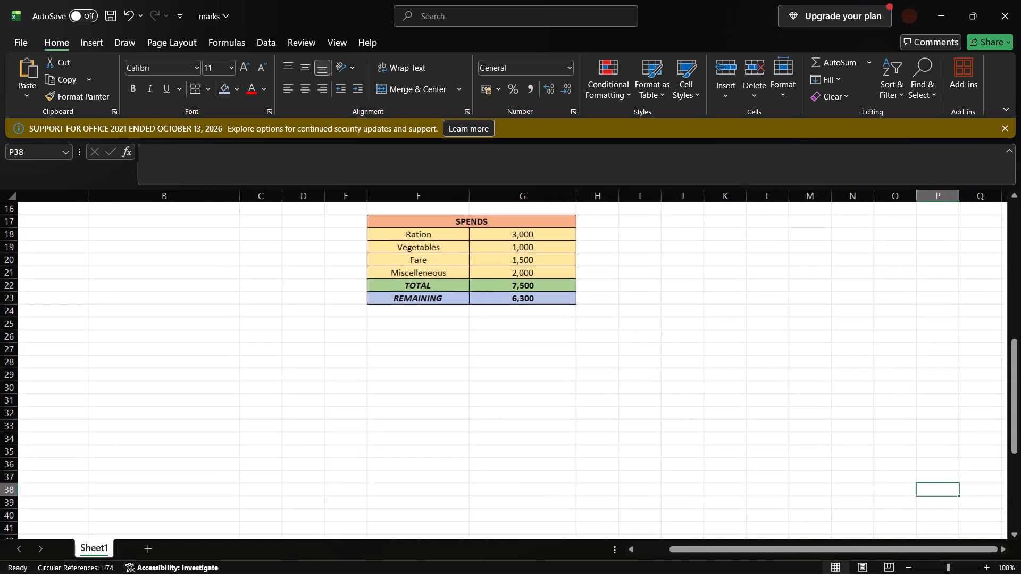
scroll(596, 348, "up", 1)
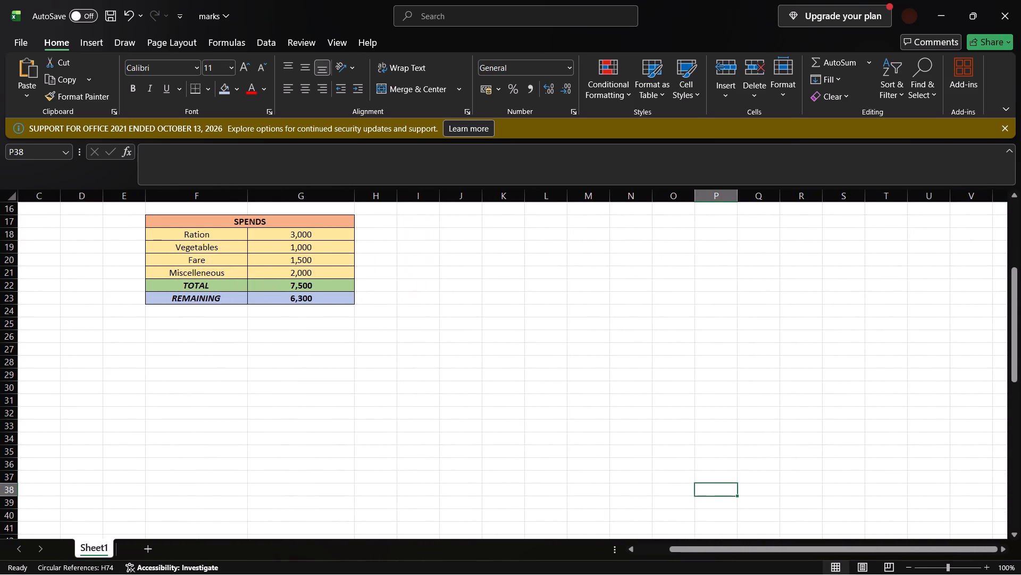
scroll(484, 335, "down", 2)
scroll(484, 335, "up", 1)
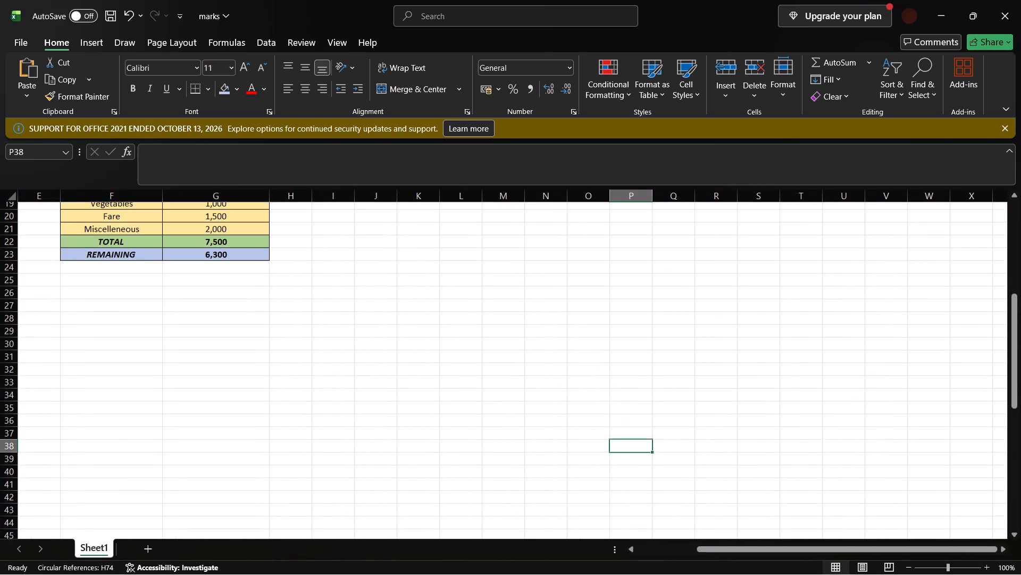
scroll(484, 335, "up", 1)
left_click_drag(371, 307, 393, 308)
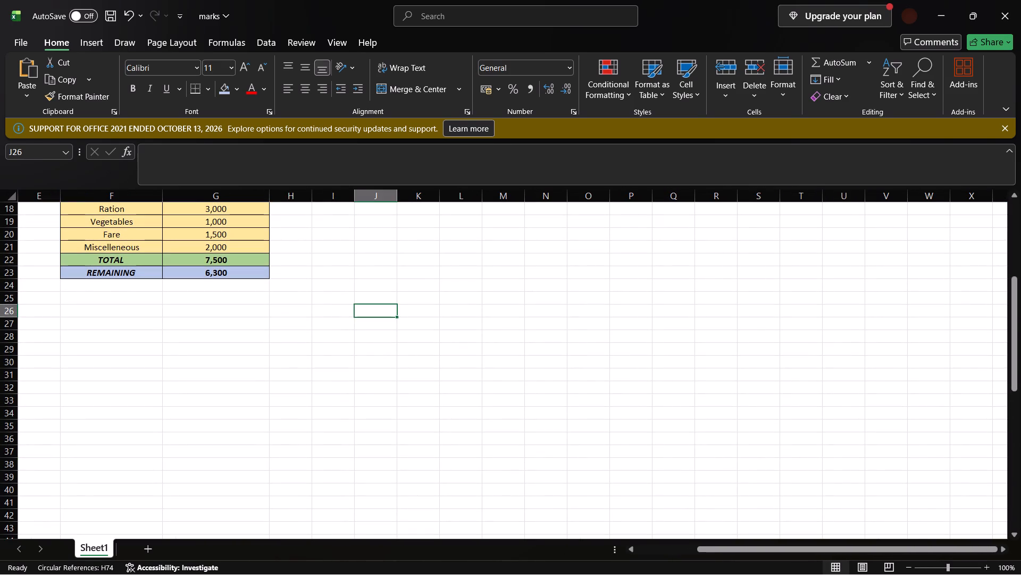
left_click_drag(393, 308, 456, 316)
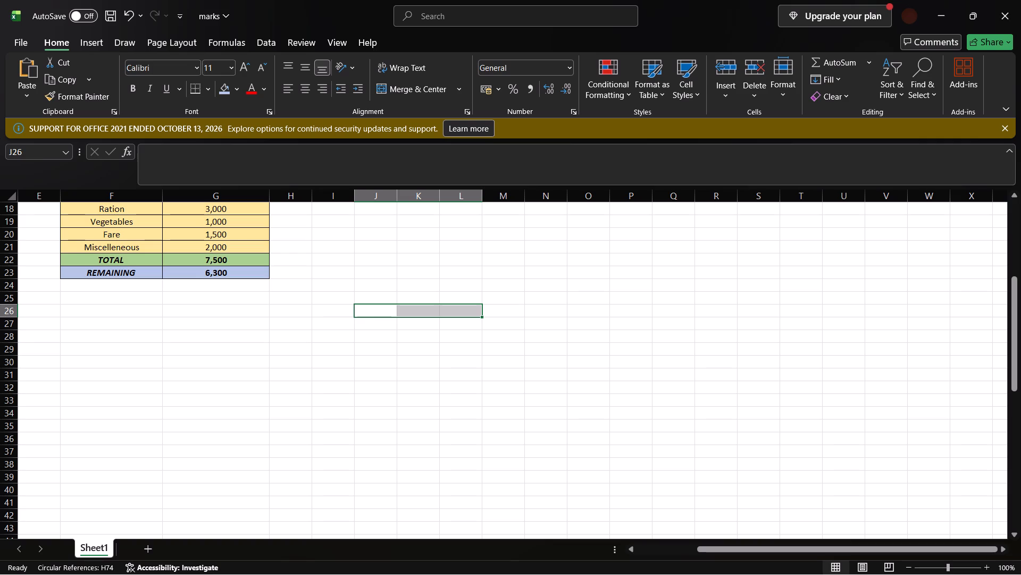
left_click(397, 87)
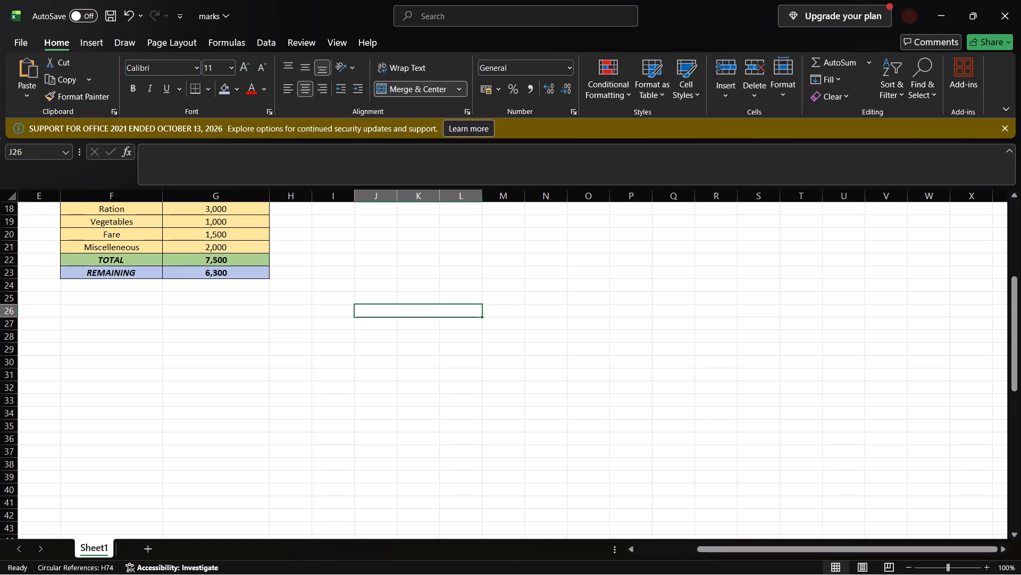
Widen columns J, K and L equally to a width of about 17 each.
left_click_drag(399, 193, 421, 189)
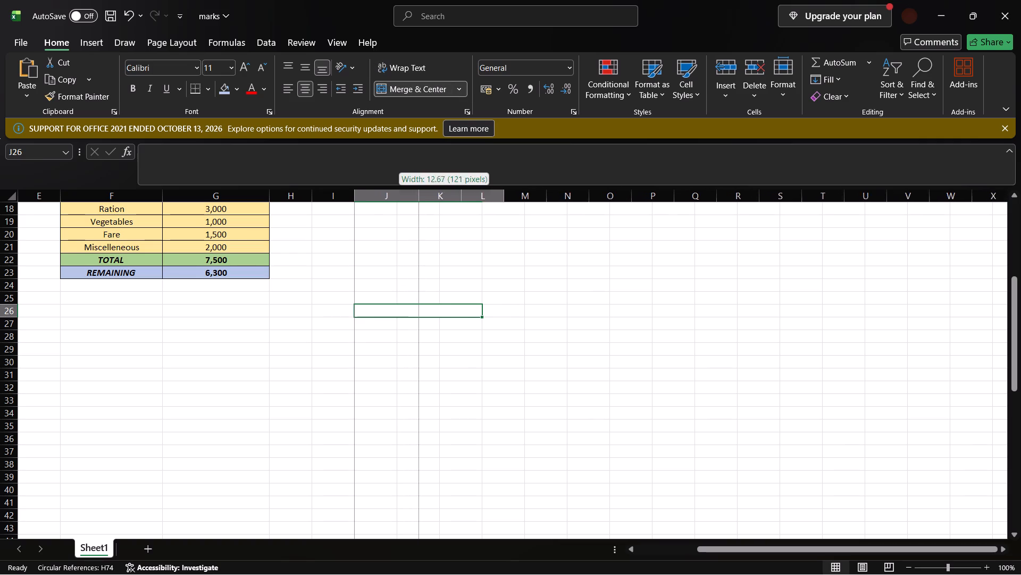
left_click_drag(421, 189, 441, 185)
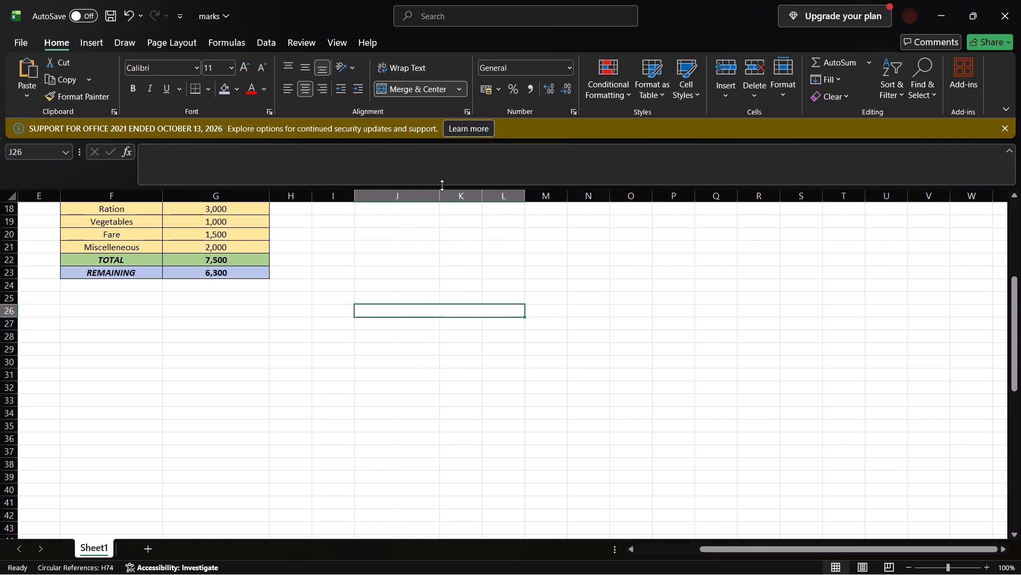
left_click_drag(481, 194, 504, 194)
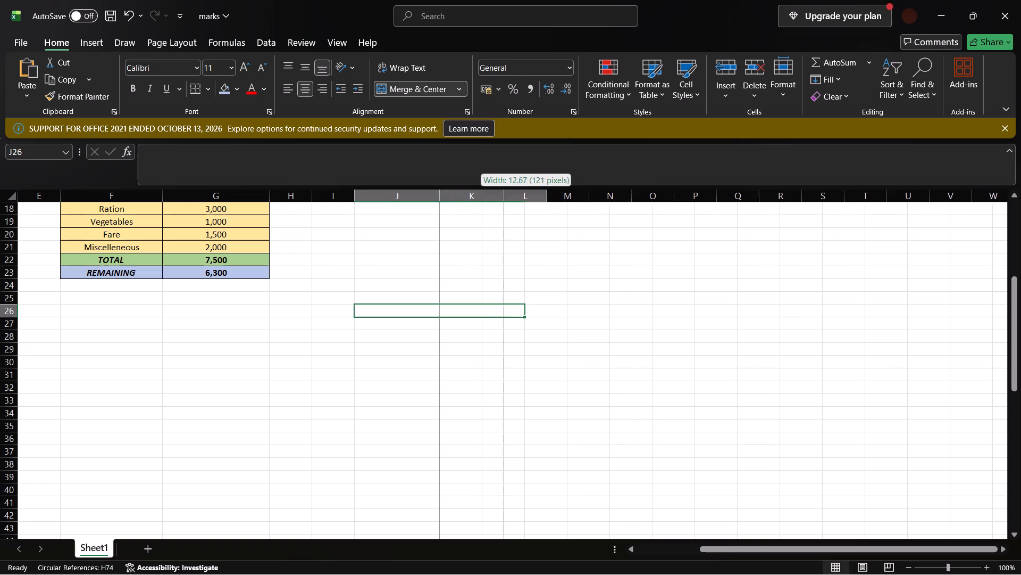
left_click_drag(504, 194, 525, 192)
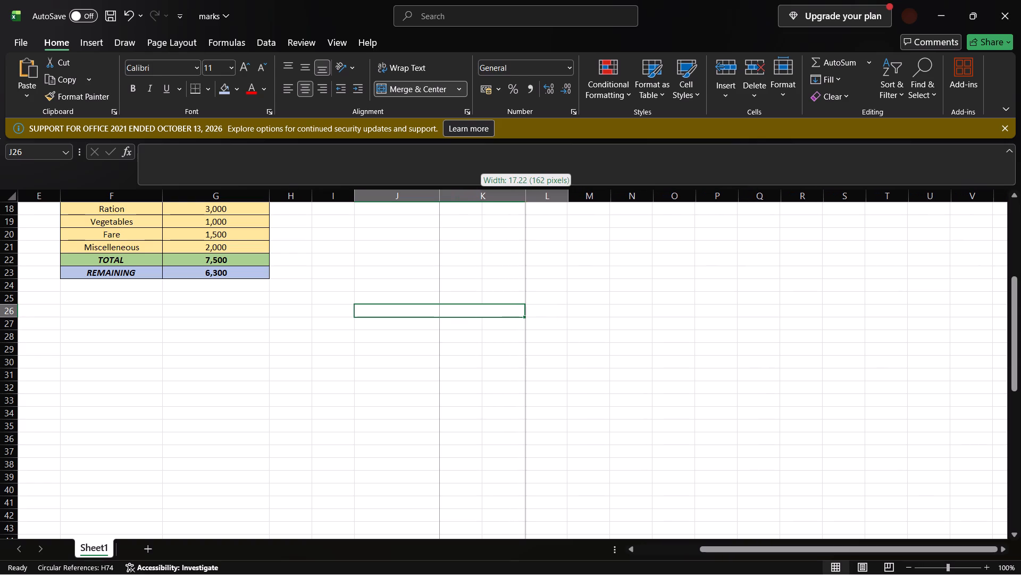
left_click_drag(525, 192, 523, 192)
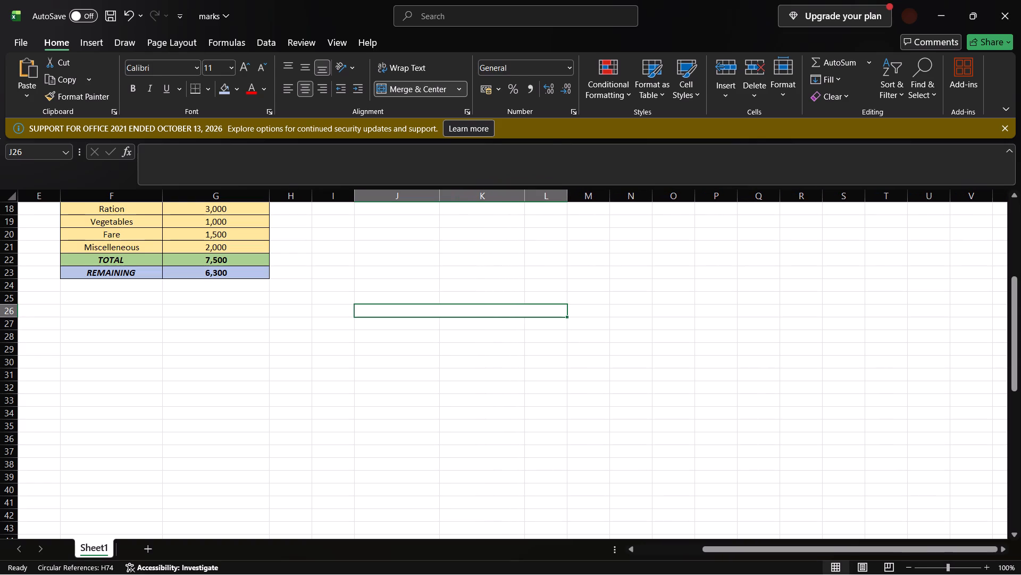
left_click_drag(568, 194, 610, 188)
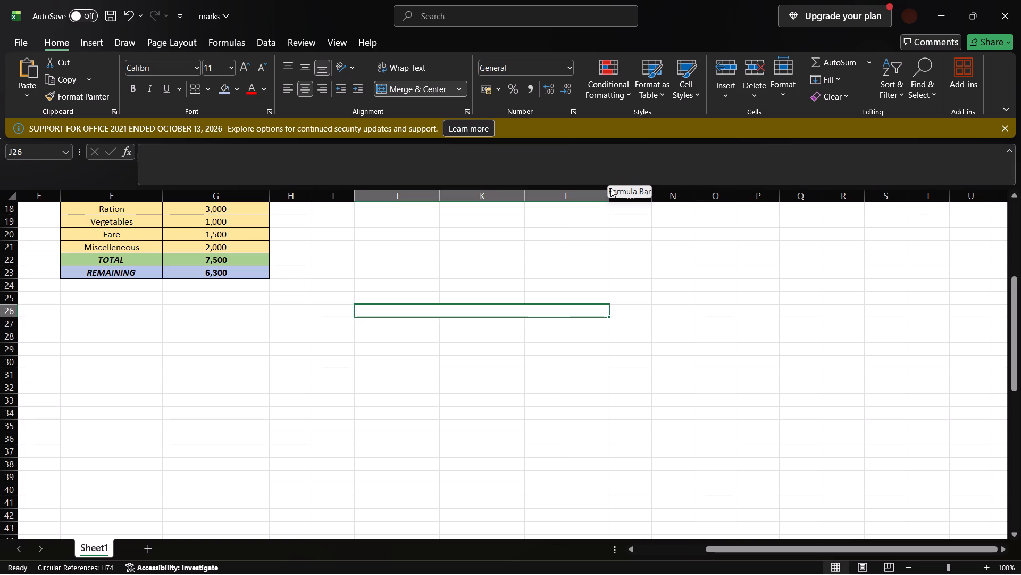
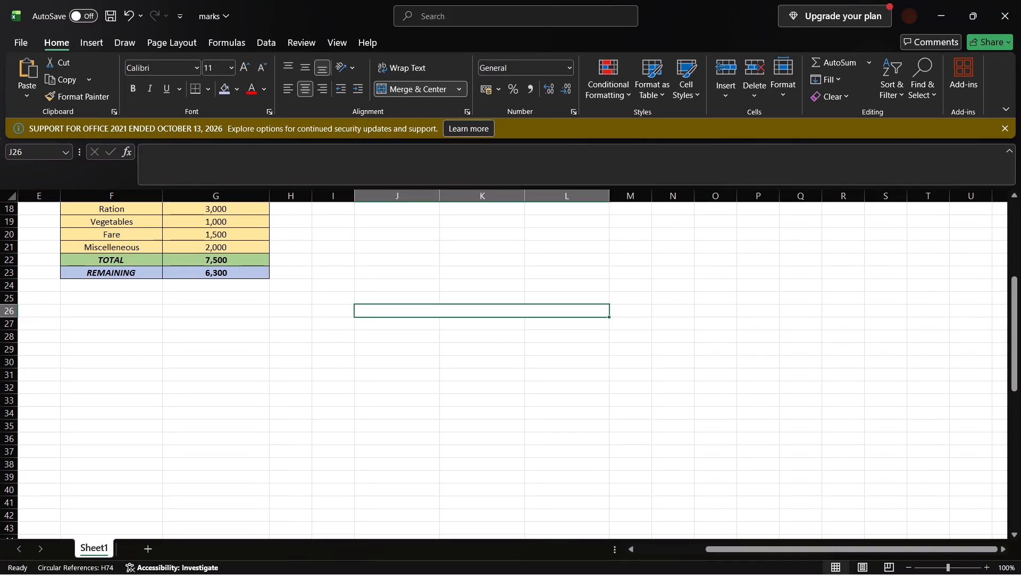
Enter the heading "Teachers in BTech" in the merged cell J26:L26.
left_click(468, 309)
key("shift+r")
key("BackSpace")
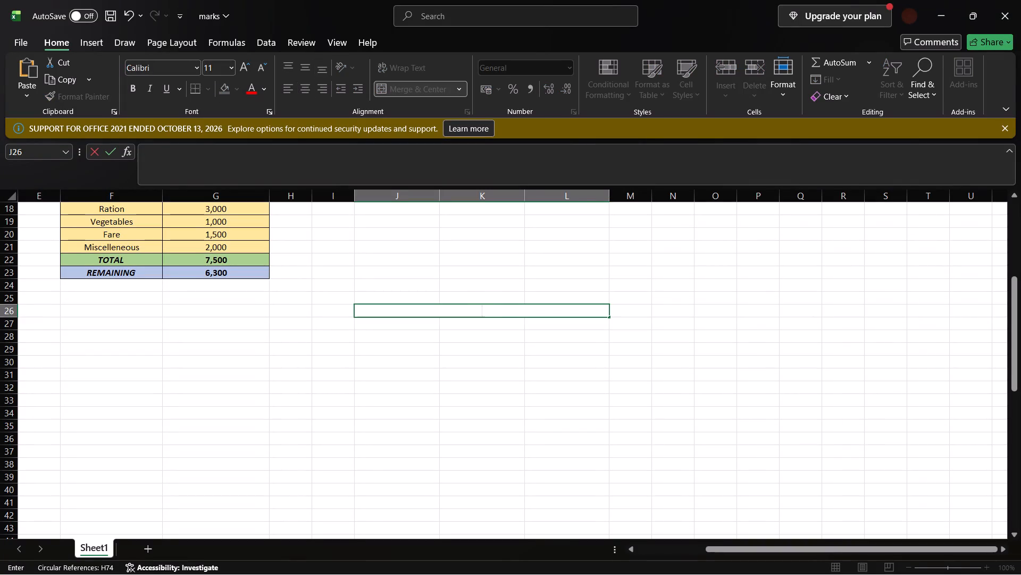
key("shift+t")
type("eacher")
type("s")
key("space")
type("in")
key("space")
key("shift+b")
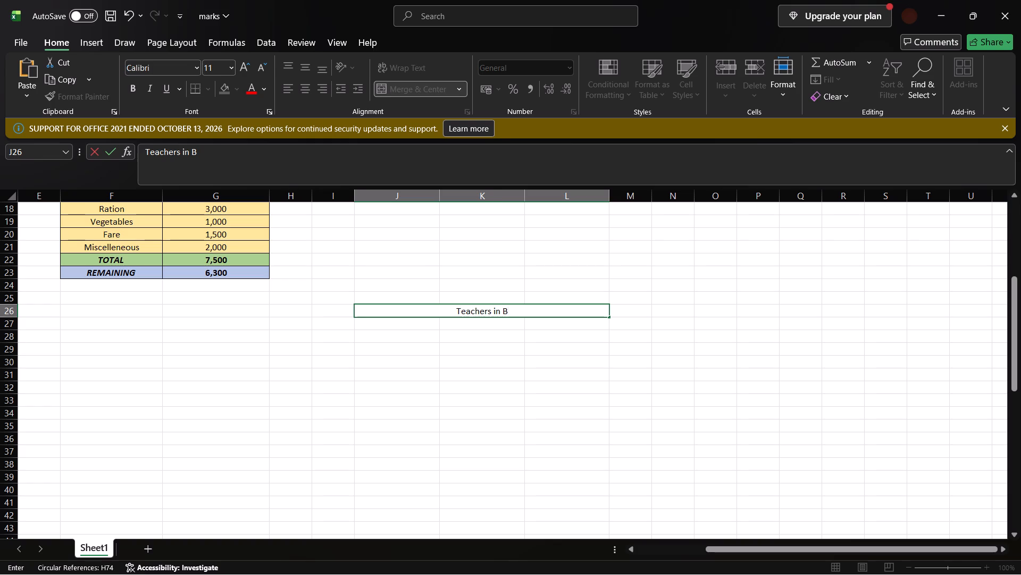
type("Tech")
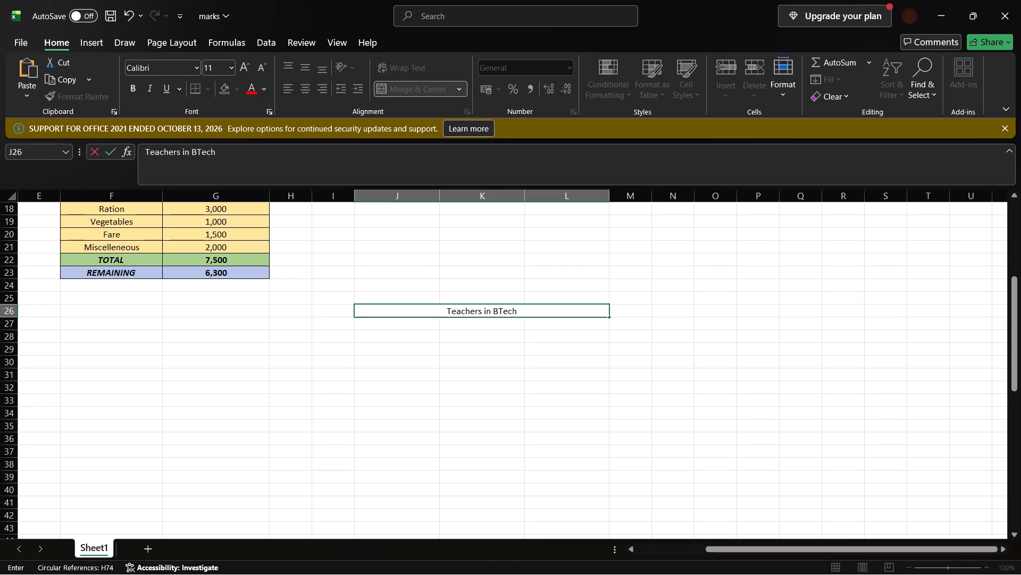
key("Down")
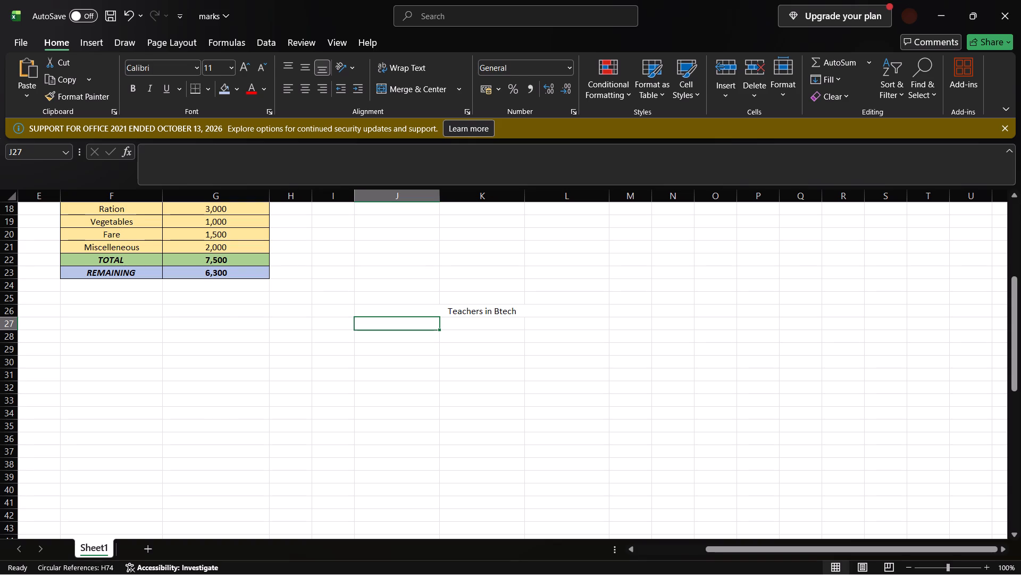
Add the column headers Semester, Subject and Teachers in cells J27 to L27, below the merged heading.
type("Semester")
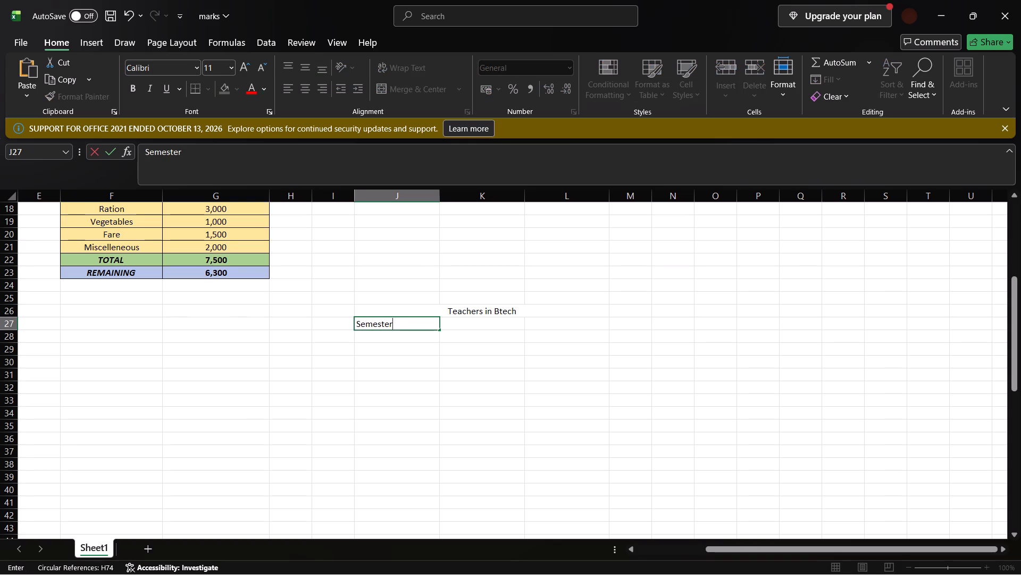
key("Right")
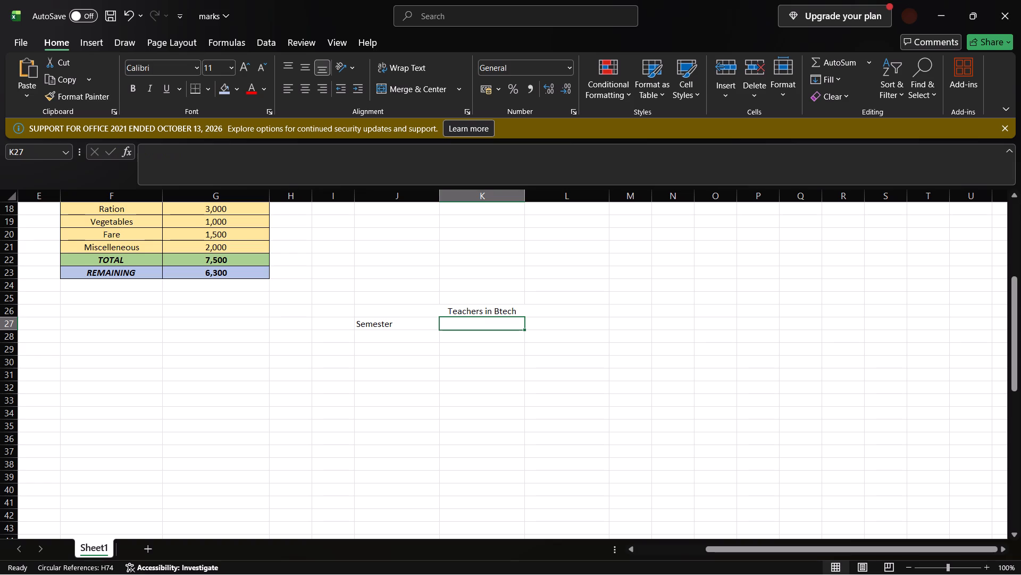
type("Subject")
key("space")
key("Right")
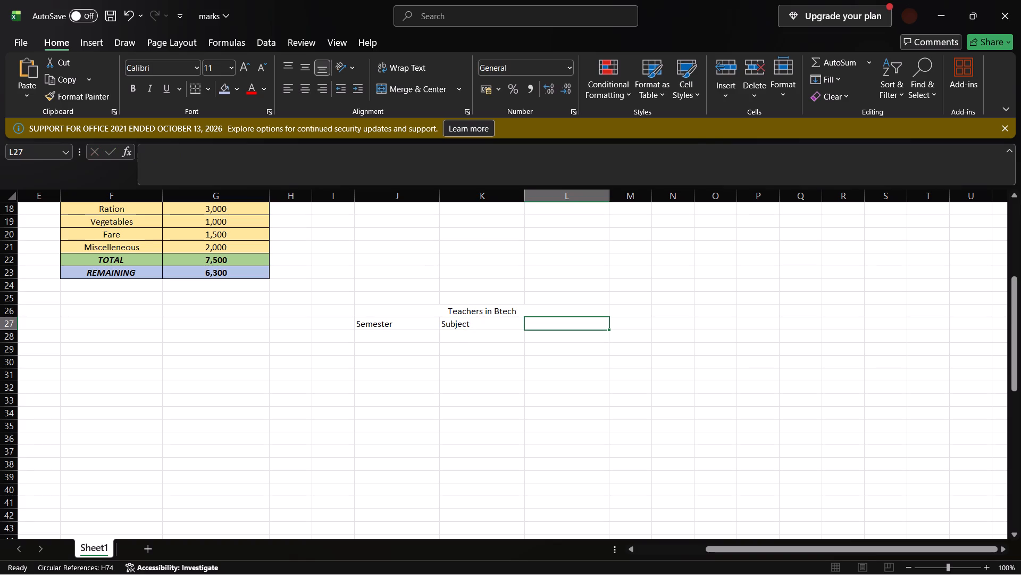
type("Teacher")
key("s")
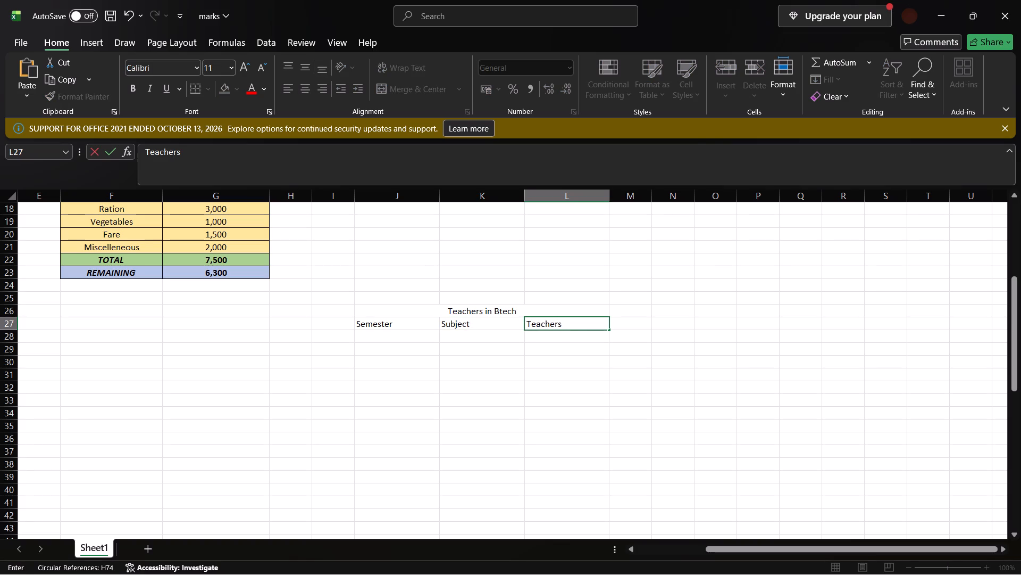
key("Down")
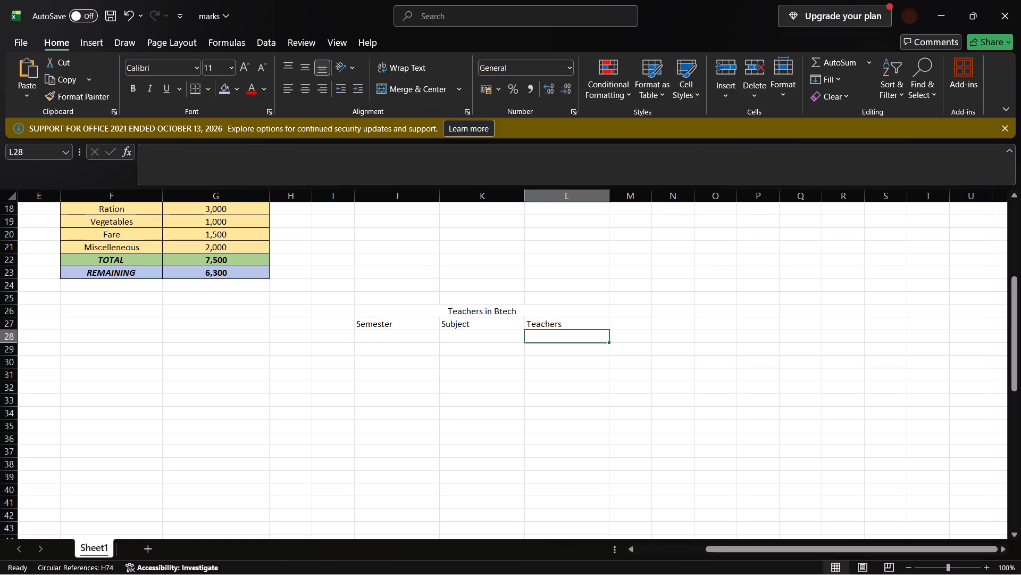
Fill row 28 with semester 1, the subject Electronics and its teacher's name.
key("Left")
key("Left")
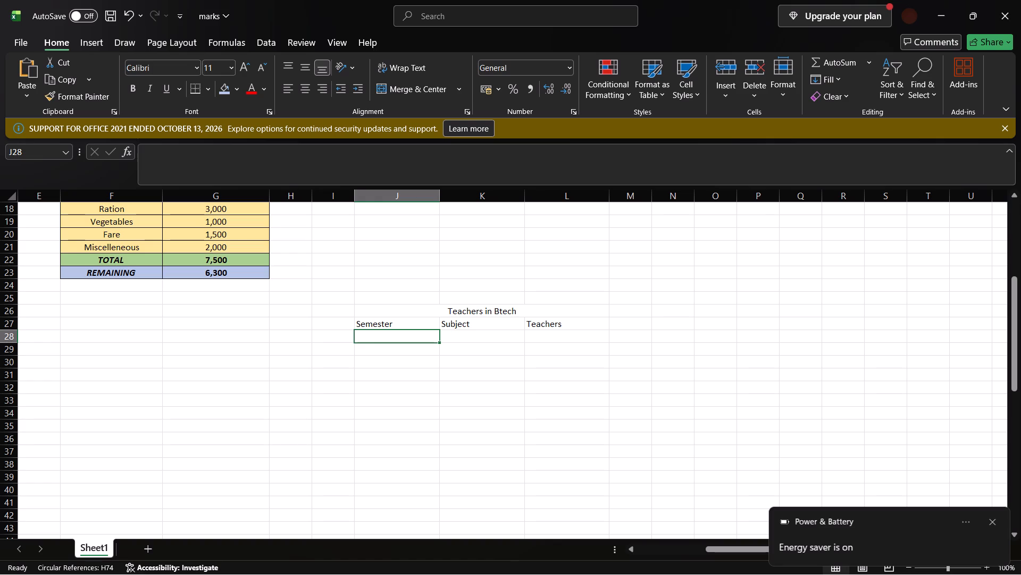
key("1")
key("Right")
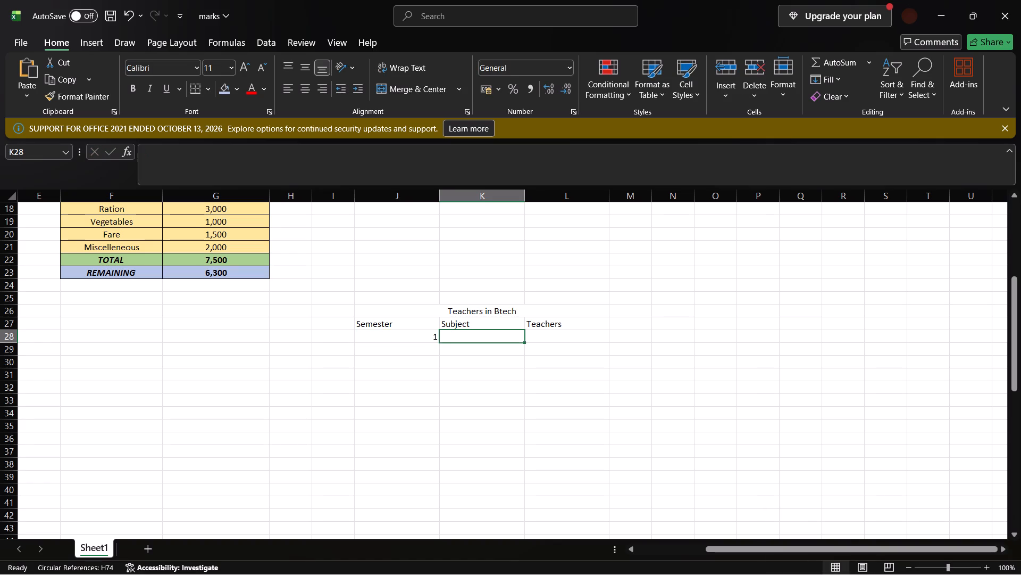
scroll(732, 417, "down", 1)
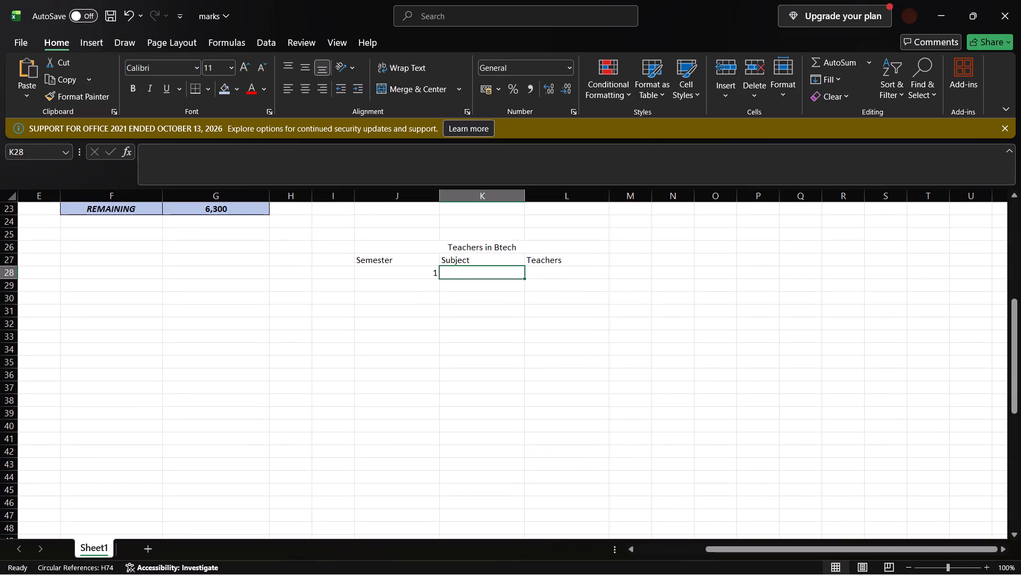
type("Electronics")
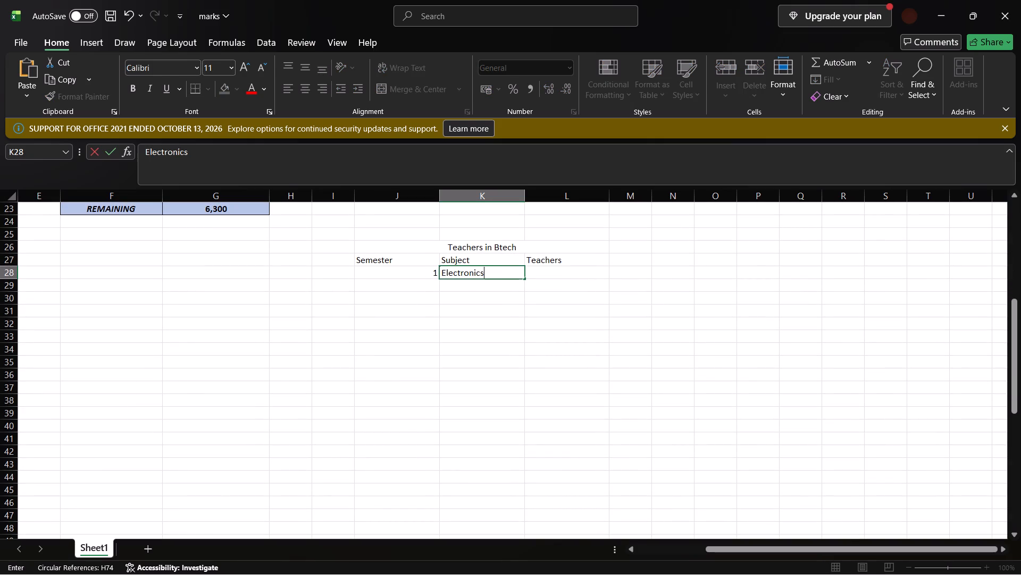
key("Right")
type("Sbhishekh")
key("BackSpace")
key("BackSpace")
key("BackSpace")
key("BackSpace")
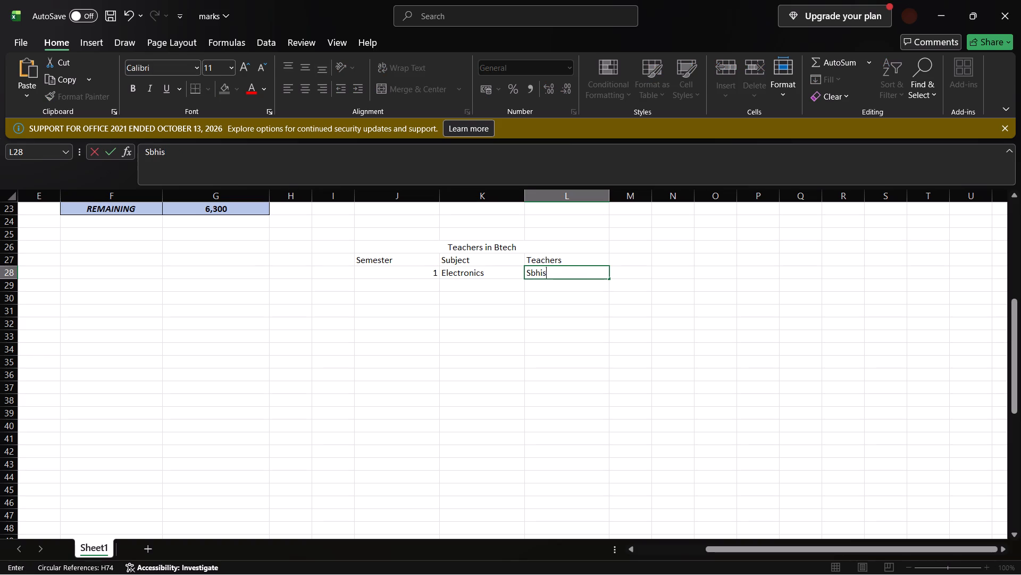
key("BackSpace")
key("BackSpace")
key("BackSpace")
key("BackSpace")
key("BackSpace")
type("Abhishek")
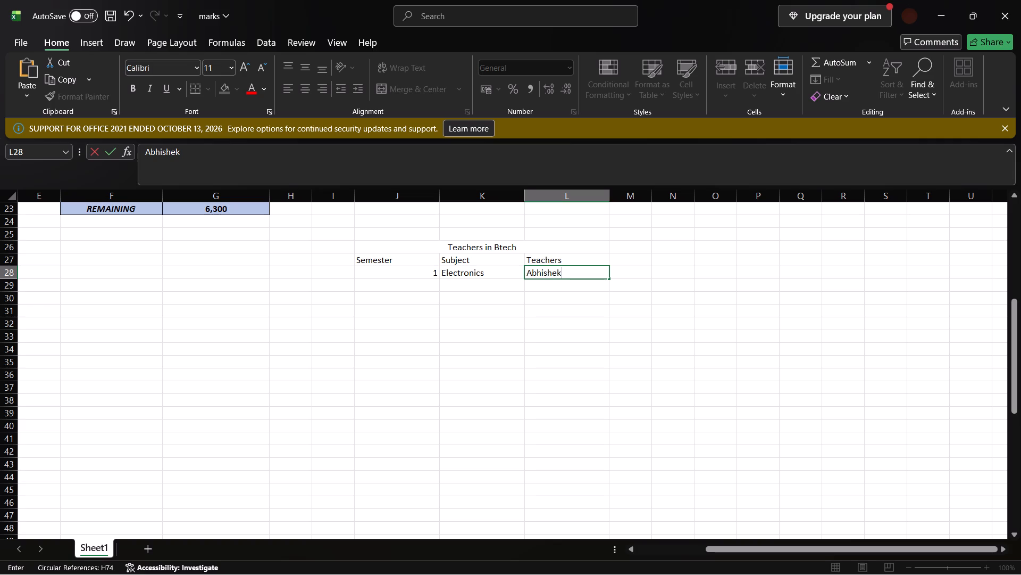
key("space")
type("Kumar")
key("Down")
Fill row 29 with the subject Physics and its teacher's name, leaving the semester cell empty.
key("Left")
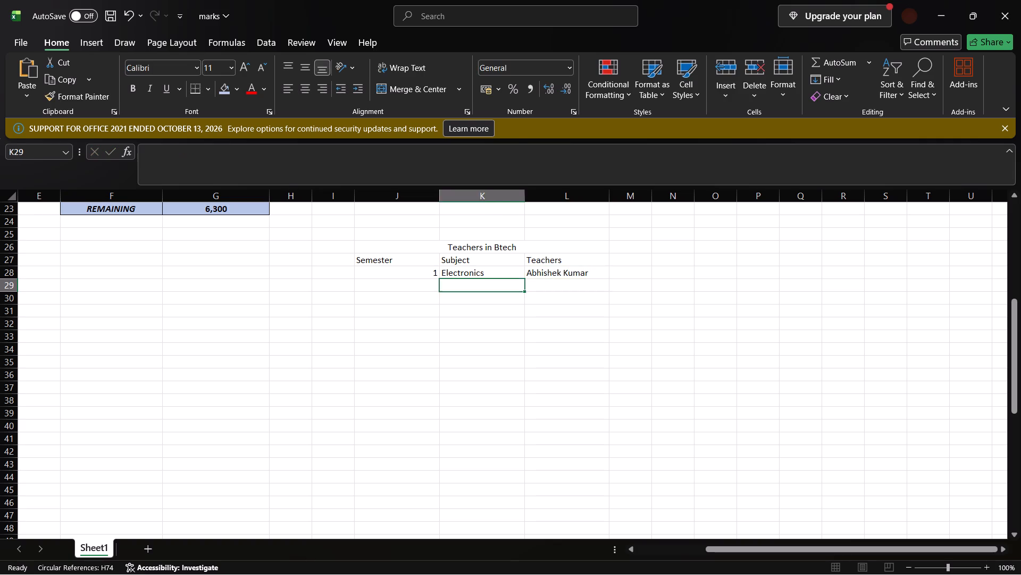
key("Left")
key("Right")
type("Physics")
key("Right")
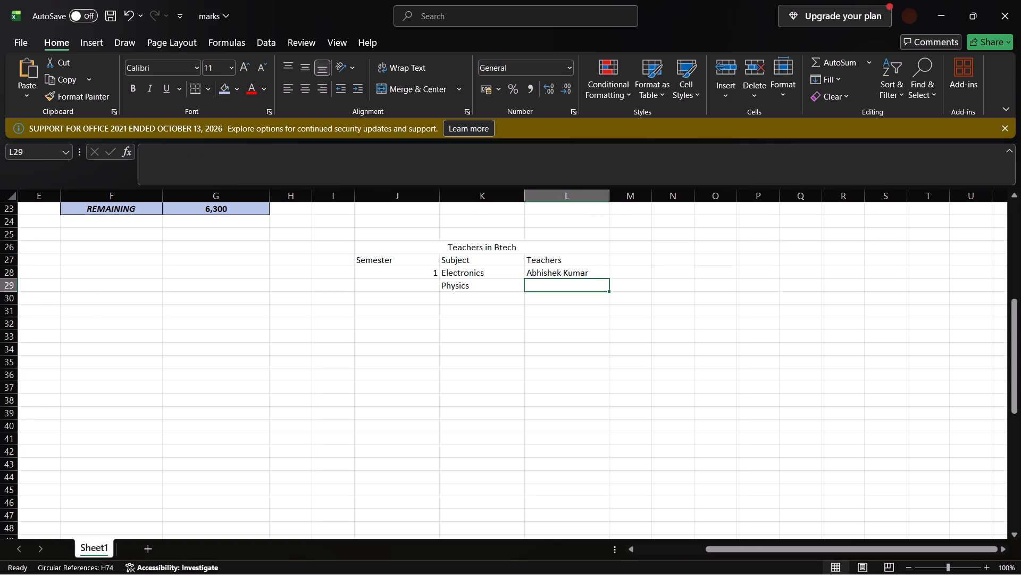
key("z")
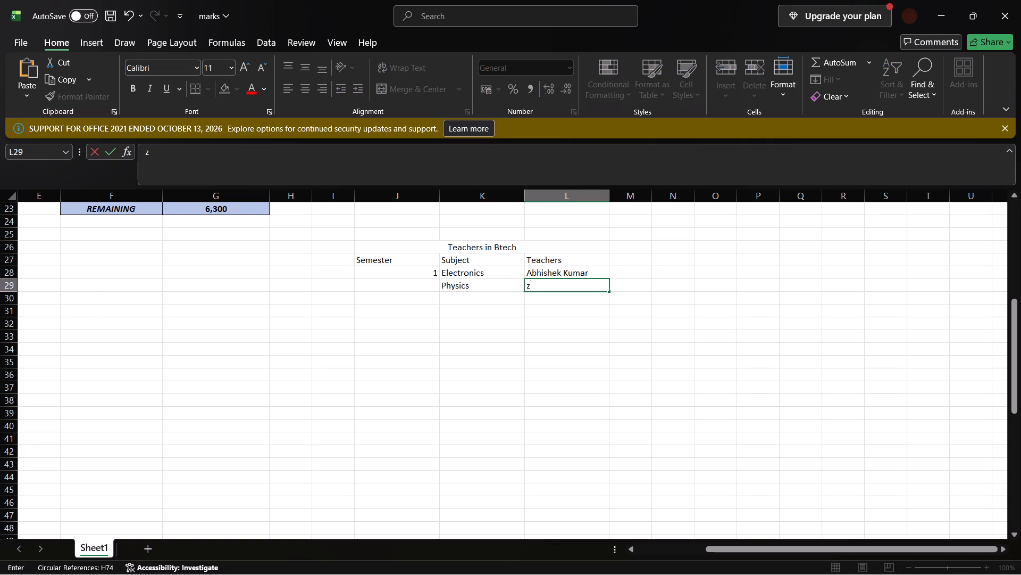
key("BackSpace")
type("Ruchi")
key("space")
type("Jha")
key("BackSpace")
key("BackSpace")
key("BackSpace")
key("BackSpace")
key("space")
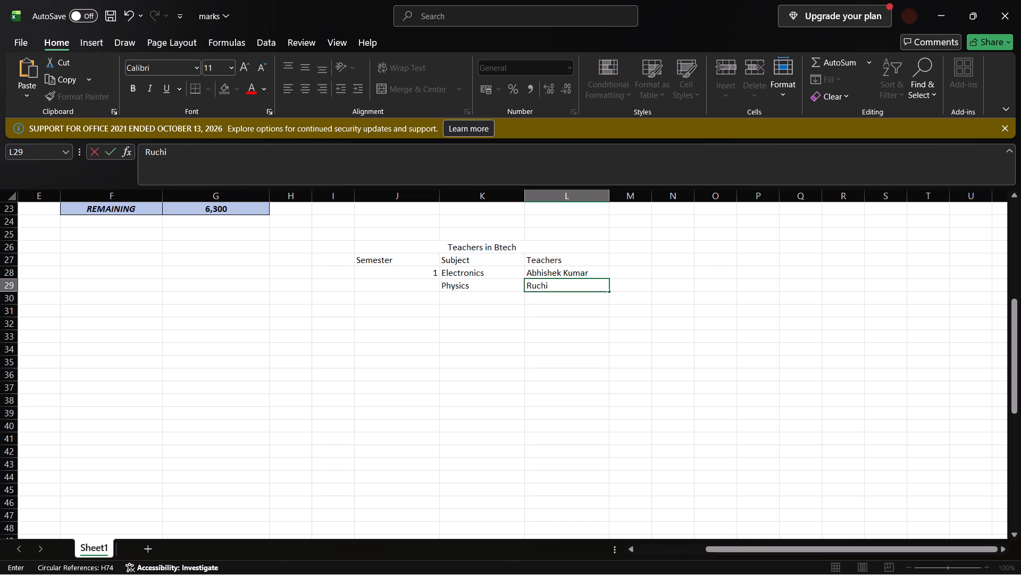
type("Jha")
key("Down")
Fill row 30 with the subject Mathematics I and its teacher's name, leaving the semester cell empty.
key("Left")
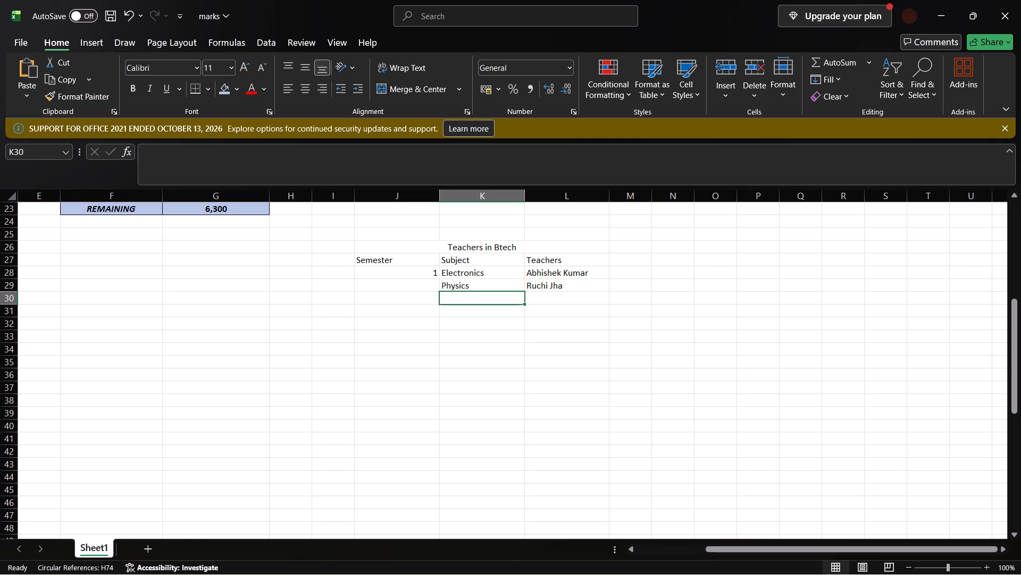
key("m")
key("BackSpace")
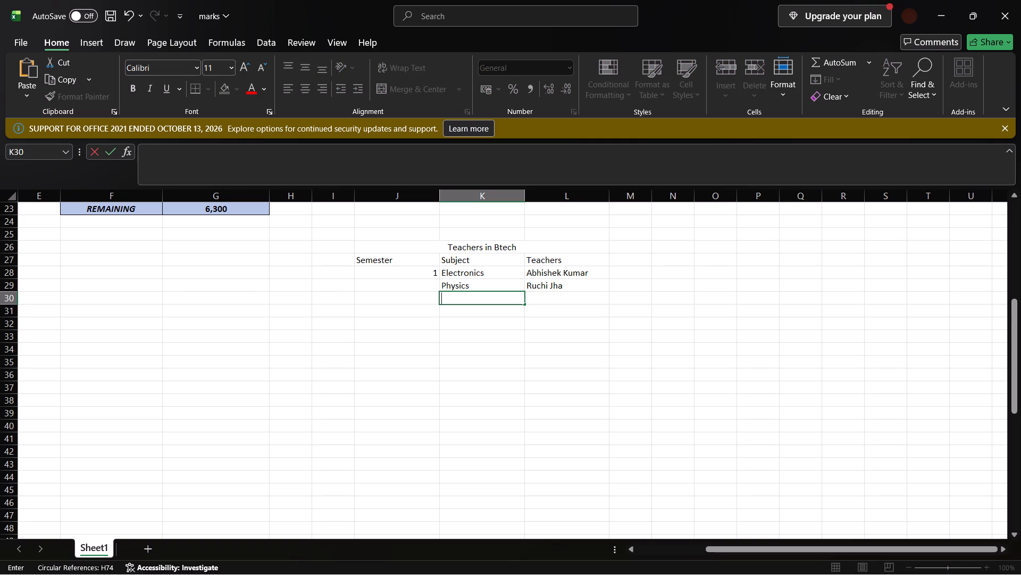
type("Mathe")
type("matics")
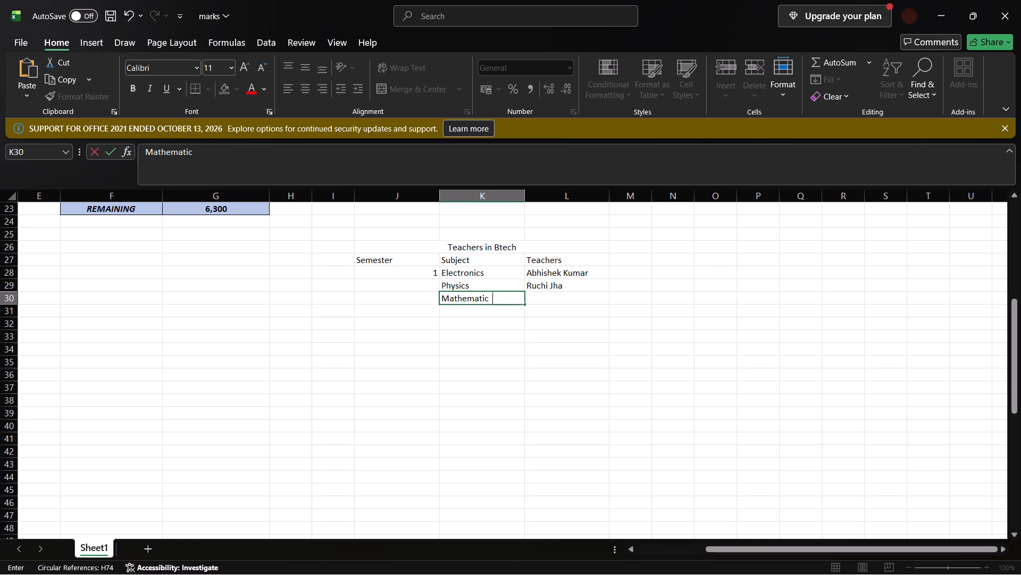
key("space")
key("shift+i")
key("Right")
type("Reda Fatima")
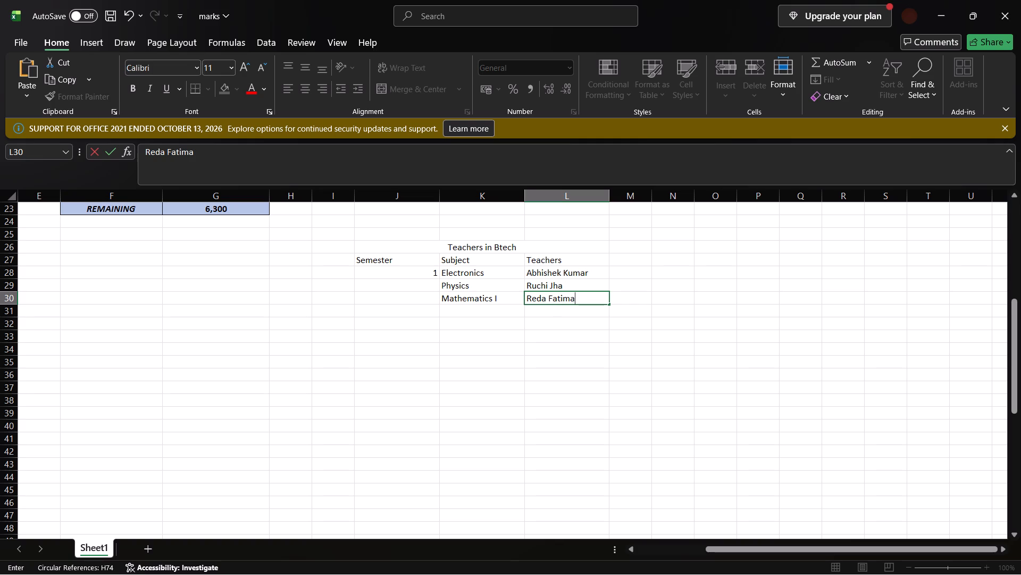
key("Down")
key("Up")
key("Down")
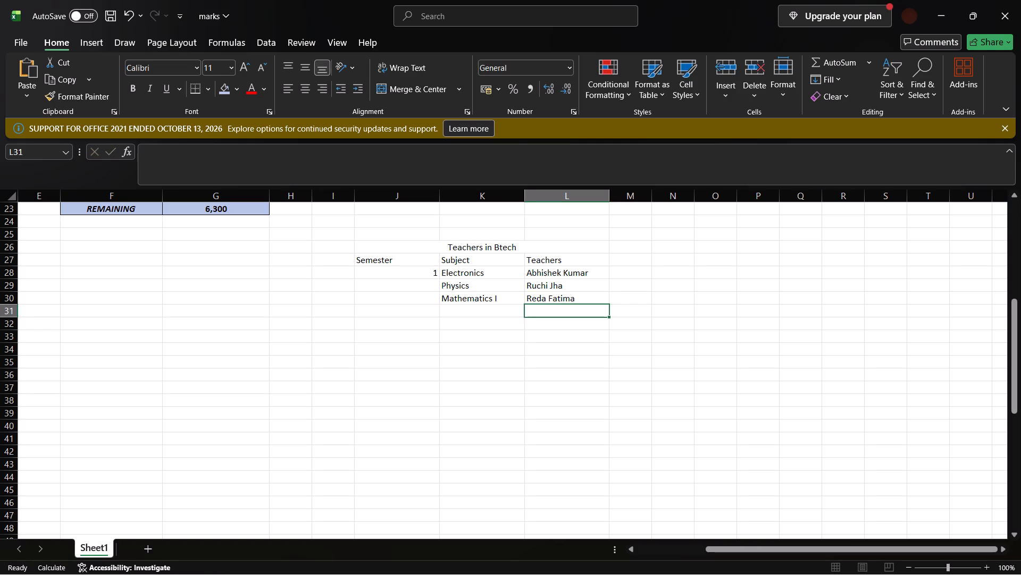
Fill row 31 with the subject Environmental Studies and its teacher's name, widening column K to fit the subject.
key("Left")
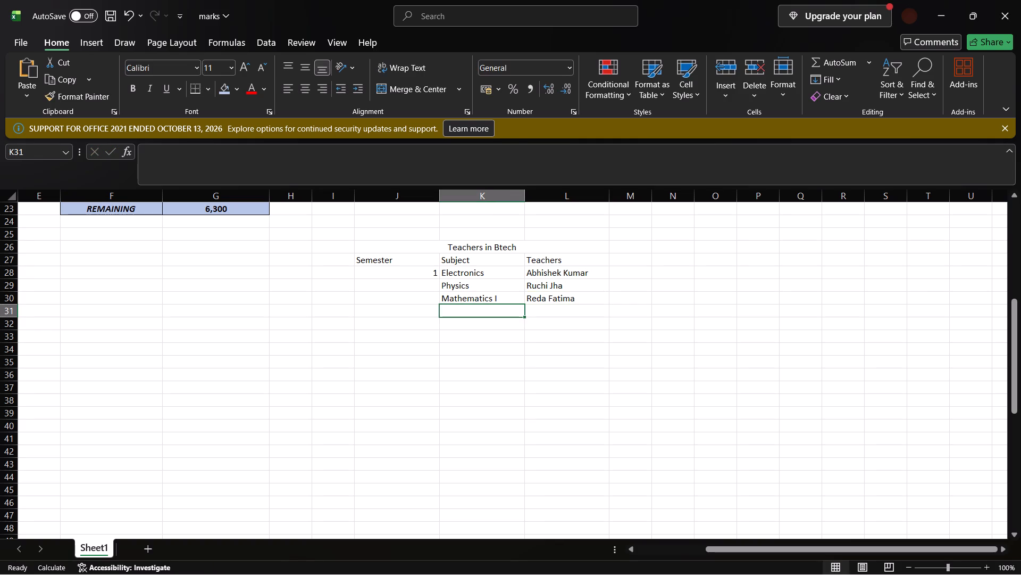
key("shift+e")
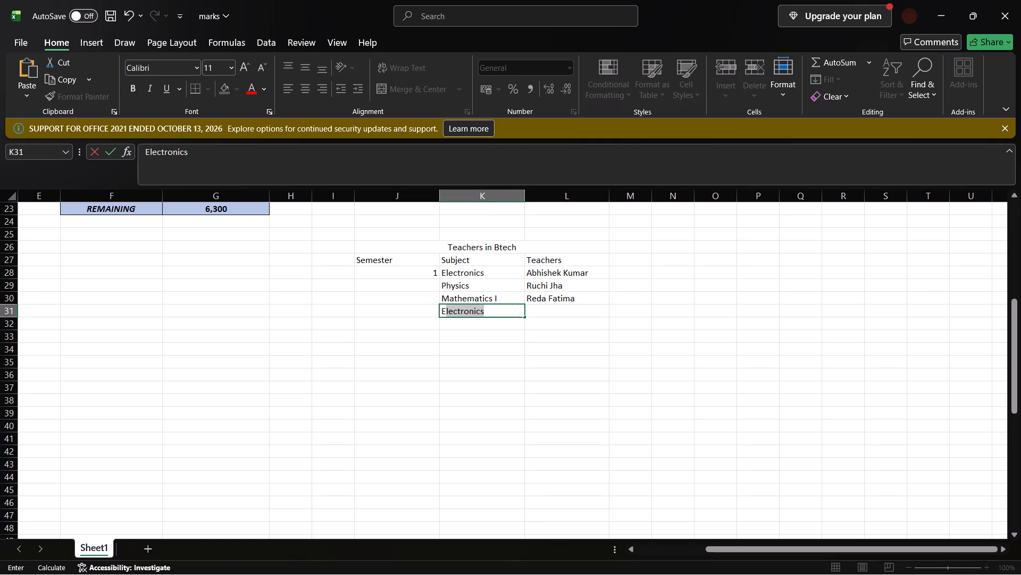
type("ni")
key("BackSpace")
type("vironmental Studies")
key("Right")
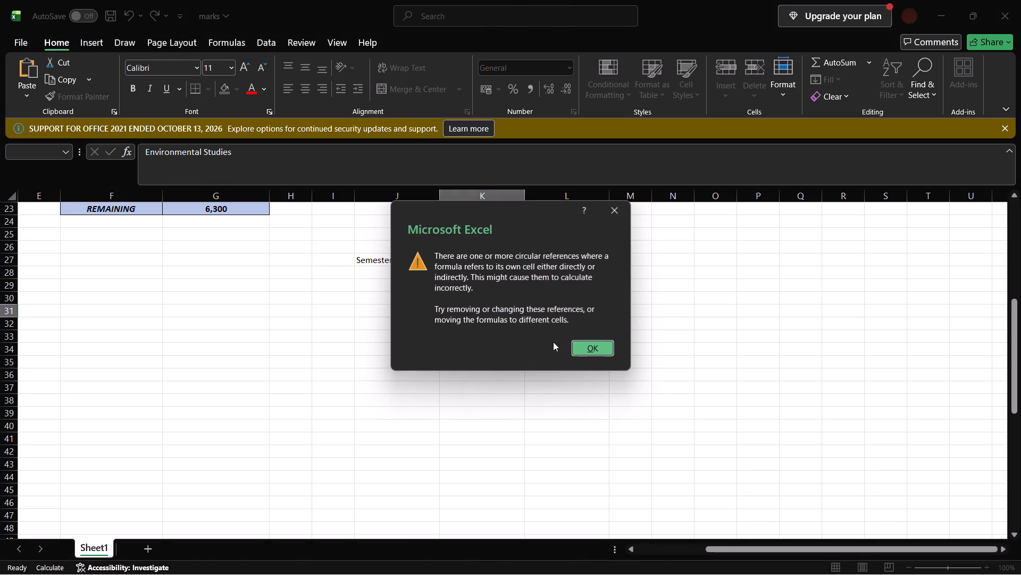
left_click(587, 349)
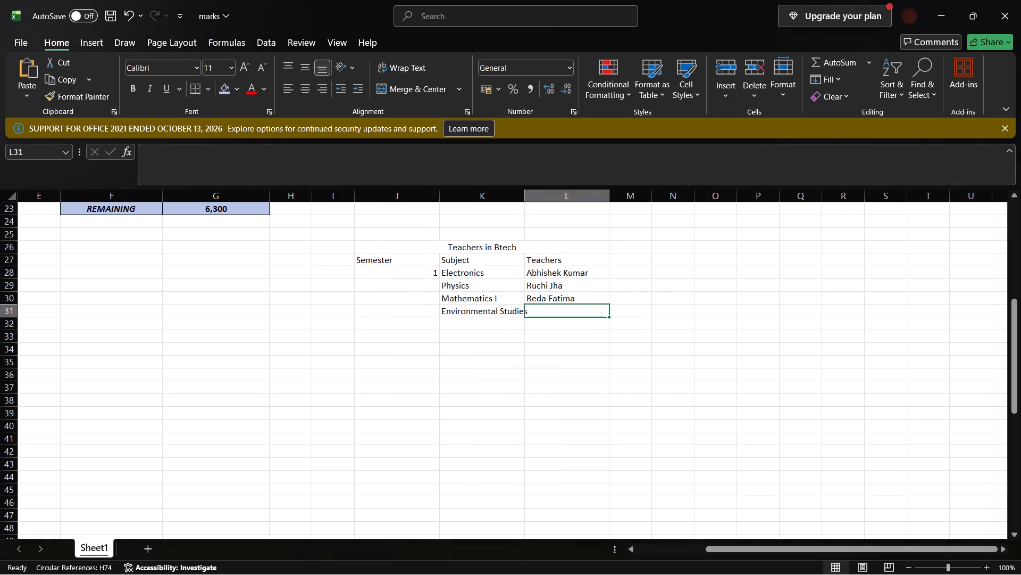
left_click_drag(526, 192, 534, 193)
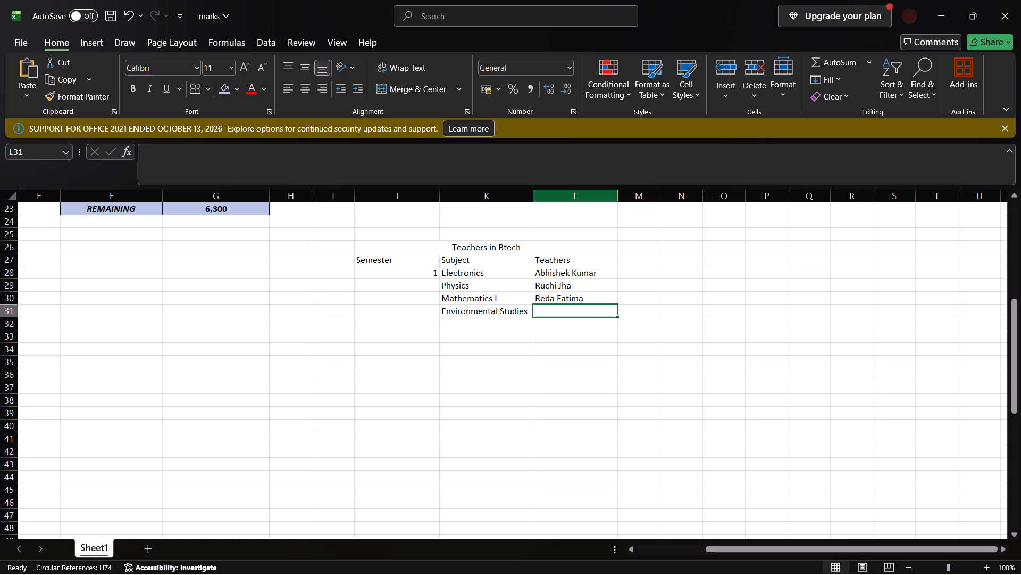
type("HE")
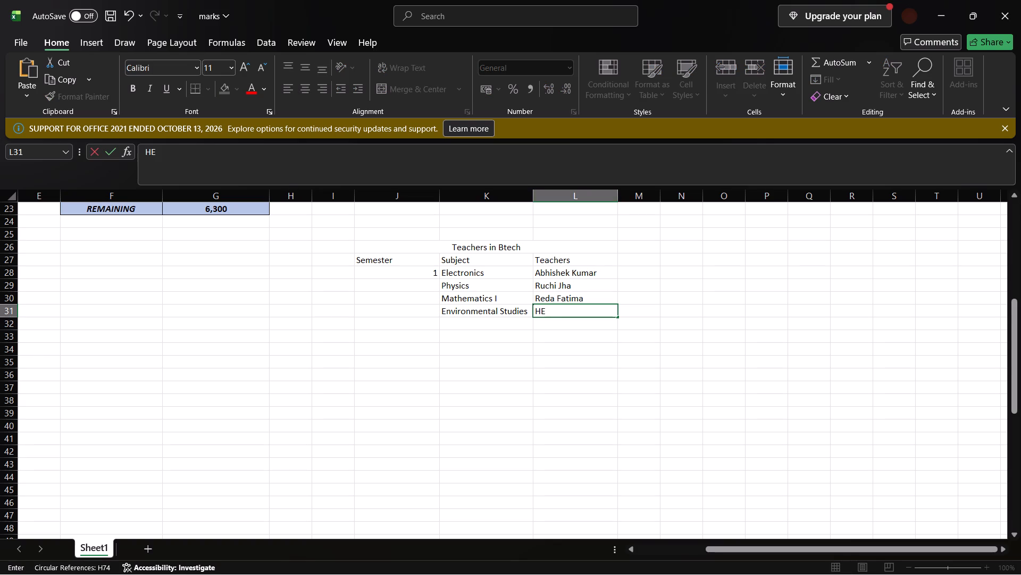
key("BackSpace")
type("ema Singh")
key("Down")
Fill row 32 with the subject Mechanics and its teacher's name, leaving the semester cell empty.
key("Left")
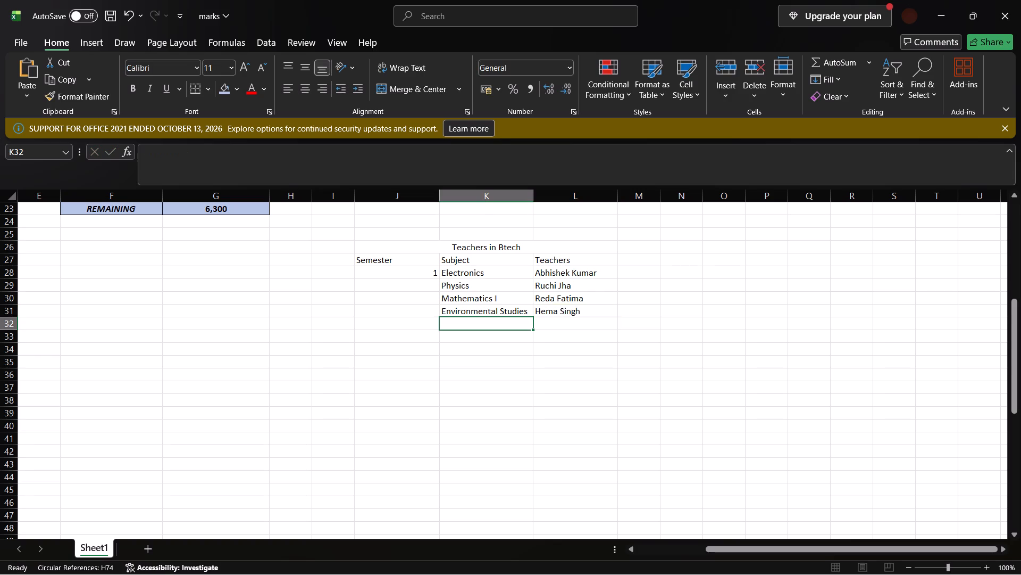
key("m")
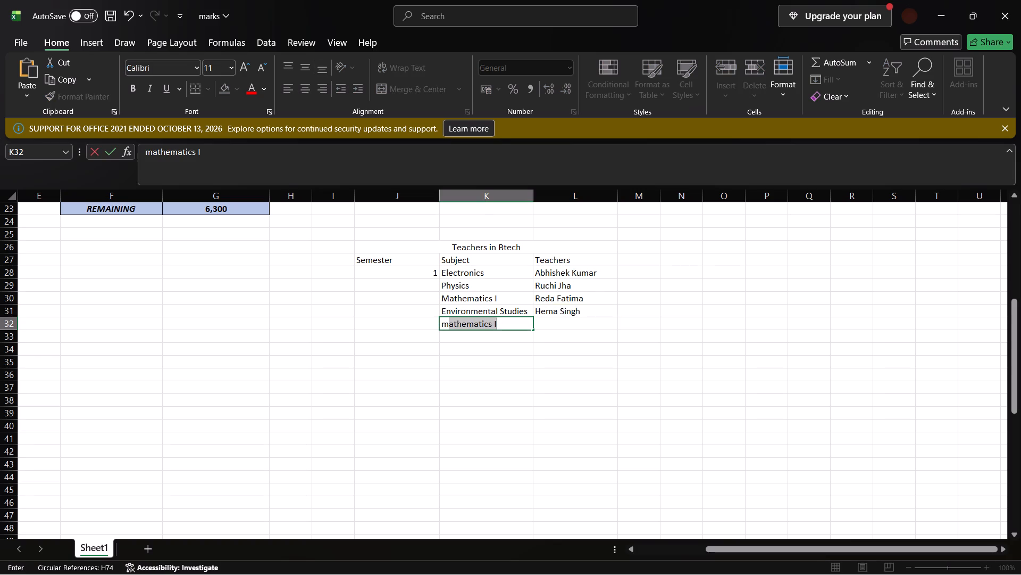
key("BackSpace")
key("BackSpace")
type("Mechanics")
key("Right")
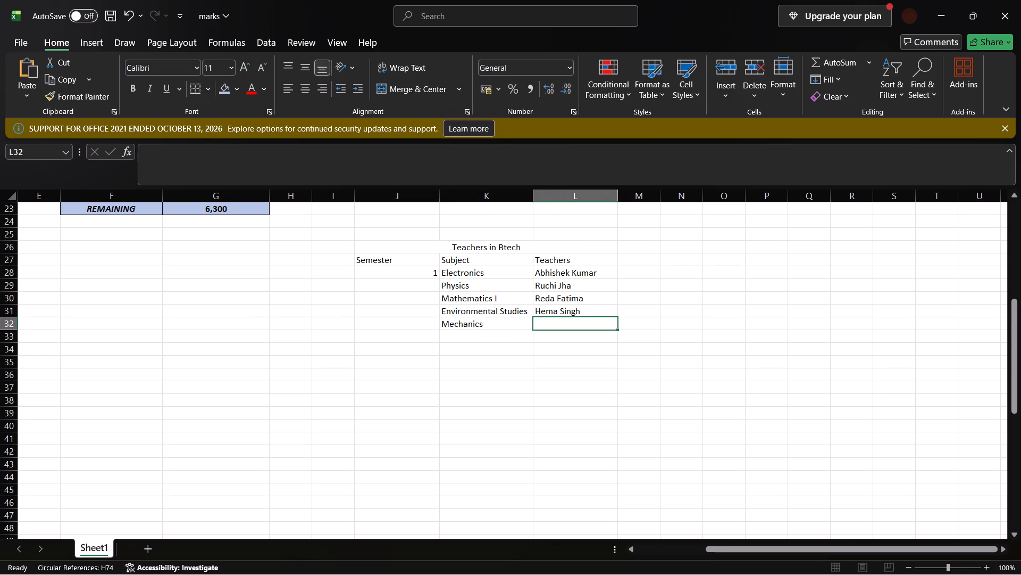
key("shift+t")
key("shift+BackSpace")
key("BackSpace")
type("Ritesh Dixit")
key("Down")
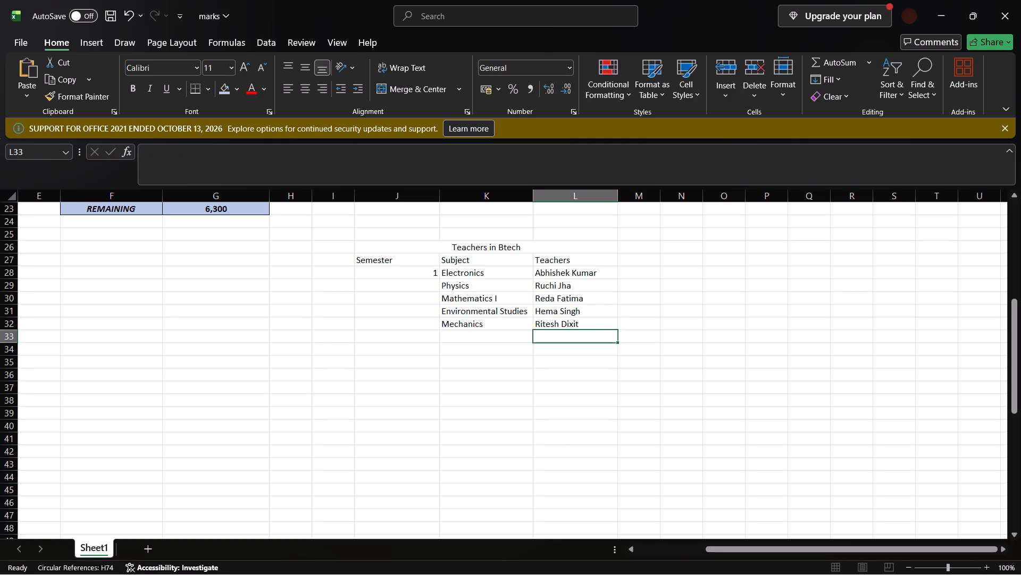
Merge and center cells J28 to J32 around the semester 1 value, and align it to the vertical middle.
left_click_drag(399, 276, 400, 315)
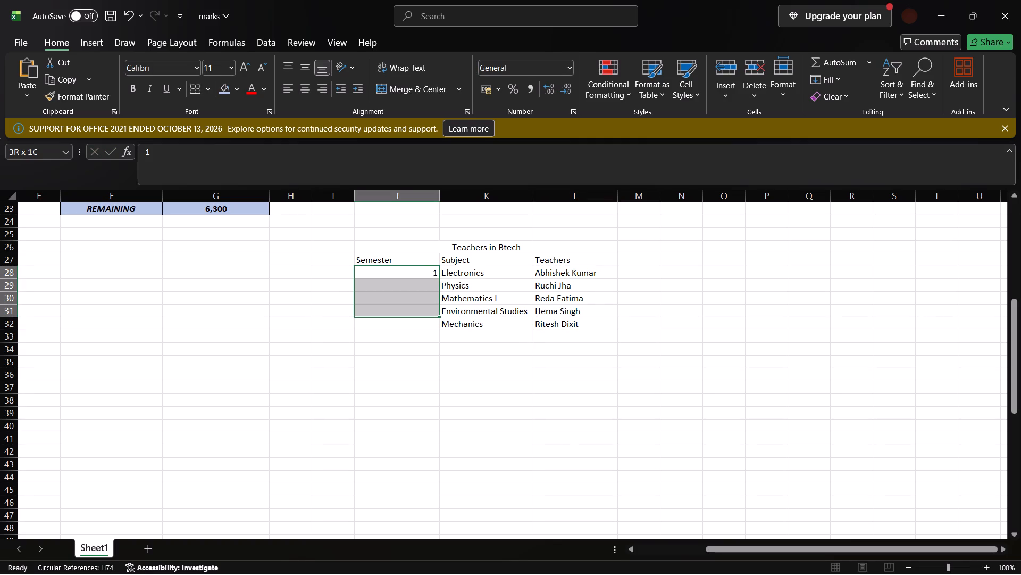
left_click_drag(400, 315, 400, 319)
left_click(408, 94)
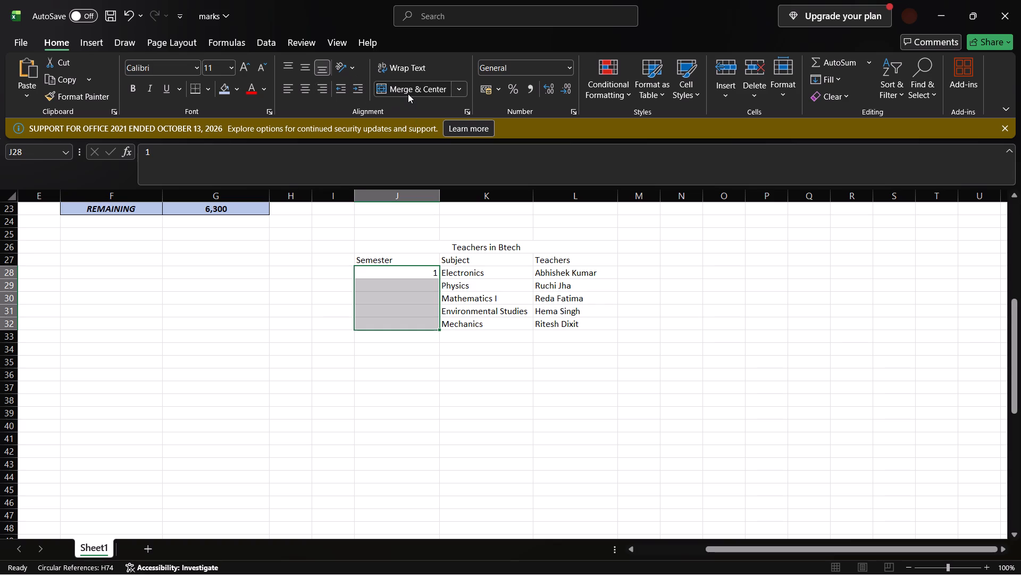
left_click(308, 72)
Center the column headers in J27 to L27 both horizontally and vertically.
left_click_drag(396, 264, 545, 259)
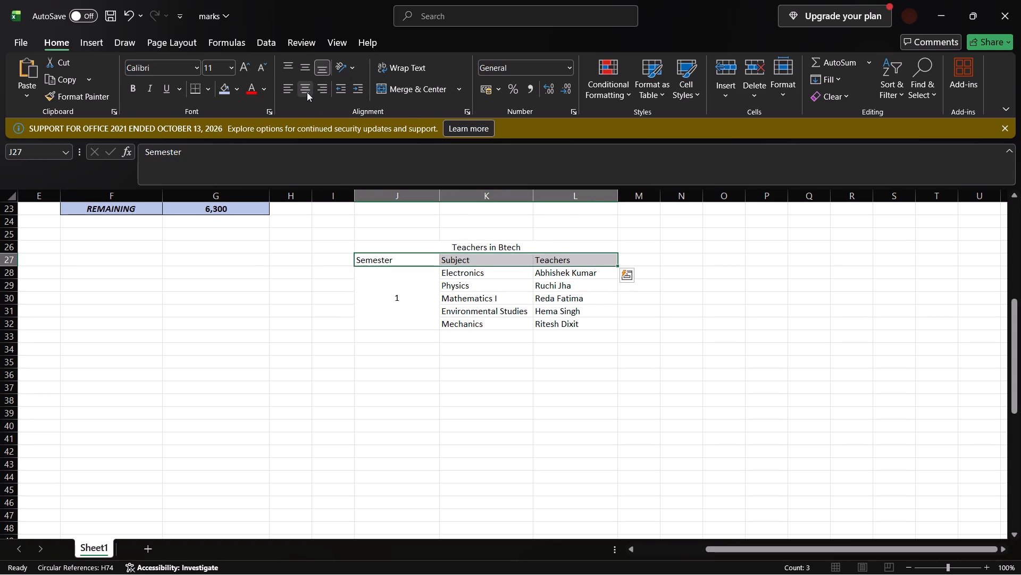
left_click(306, 91)
left_click(301, 63)
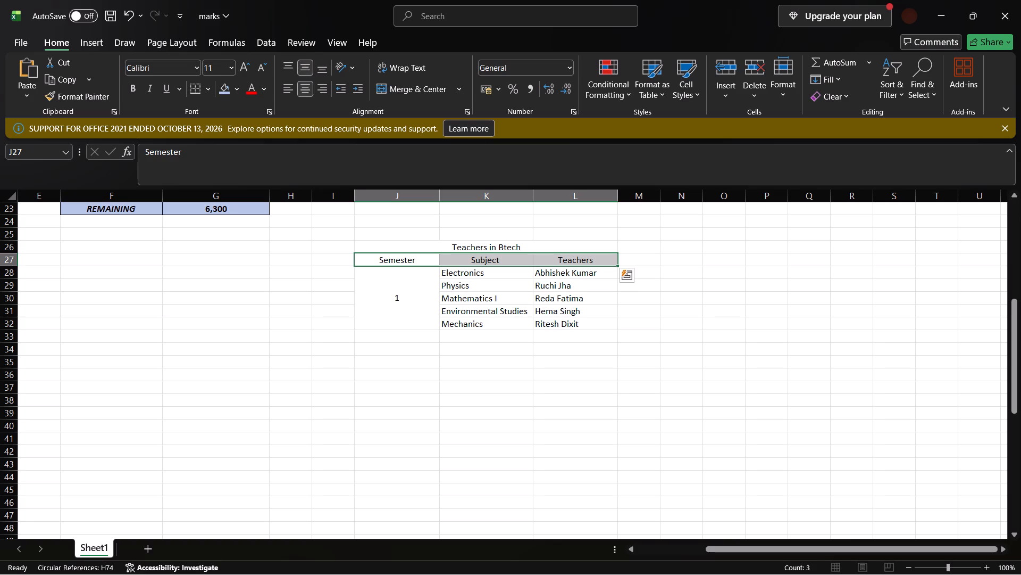
double_click(474, 274)
Merge and center cells J33 to J37, align them to the vertical middle, and enter semester 2.
left_click_drag(404, 339, 404, 341)
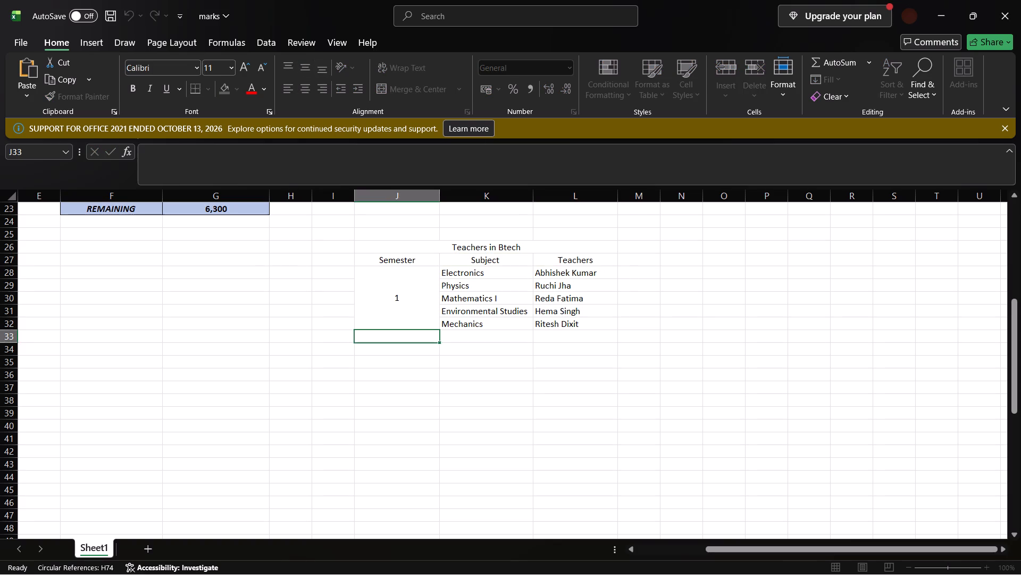
left_click_drag(404, 341, 404, 383)
left_click(392, 91)
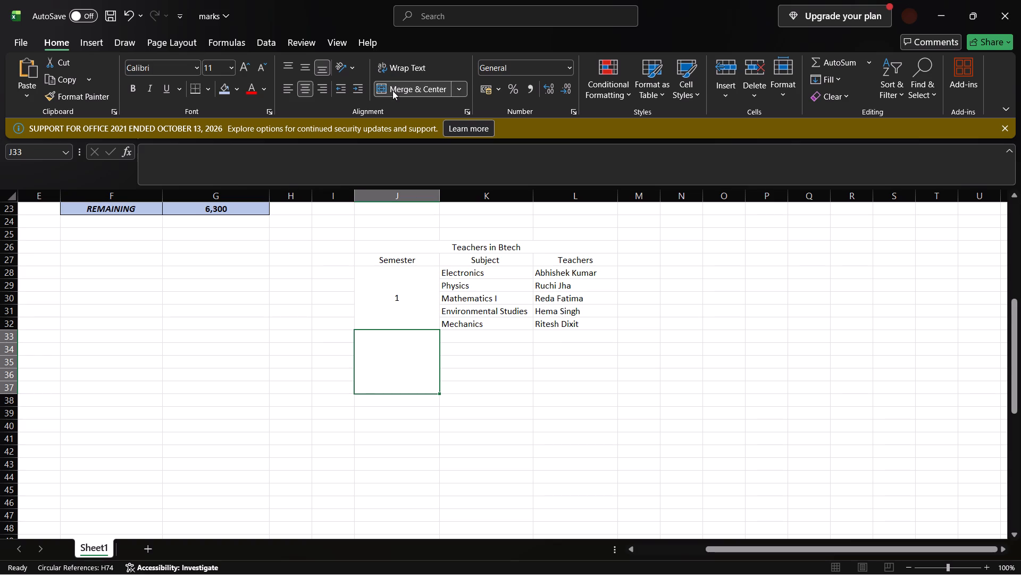
left_click(304, 70)
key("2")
key("Right")
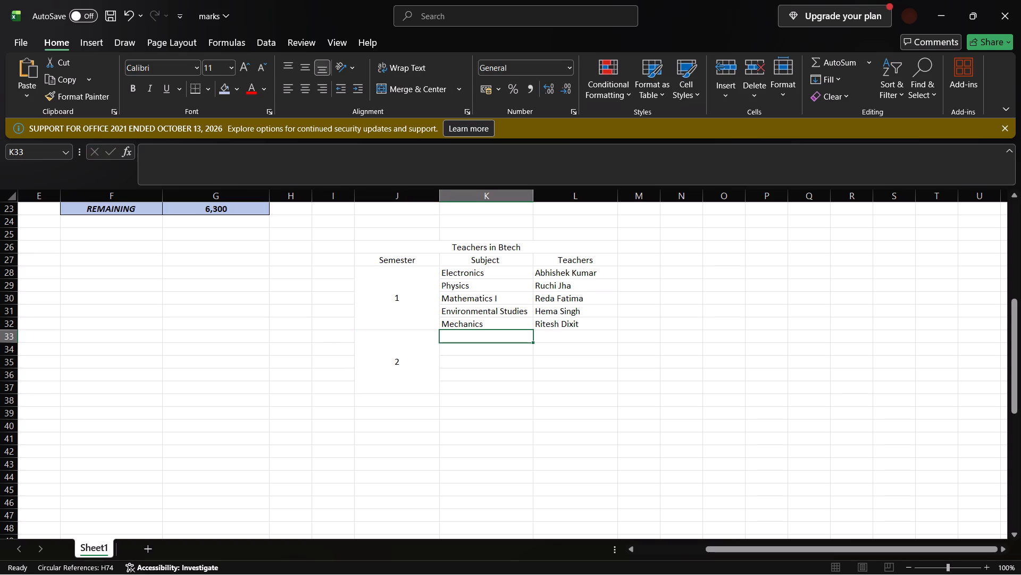
Fill row 33 with the subject Electrical and its teacher's name.
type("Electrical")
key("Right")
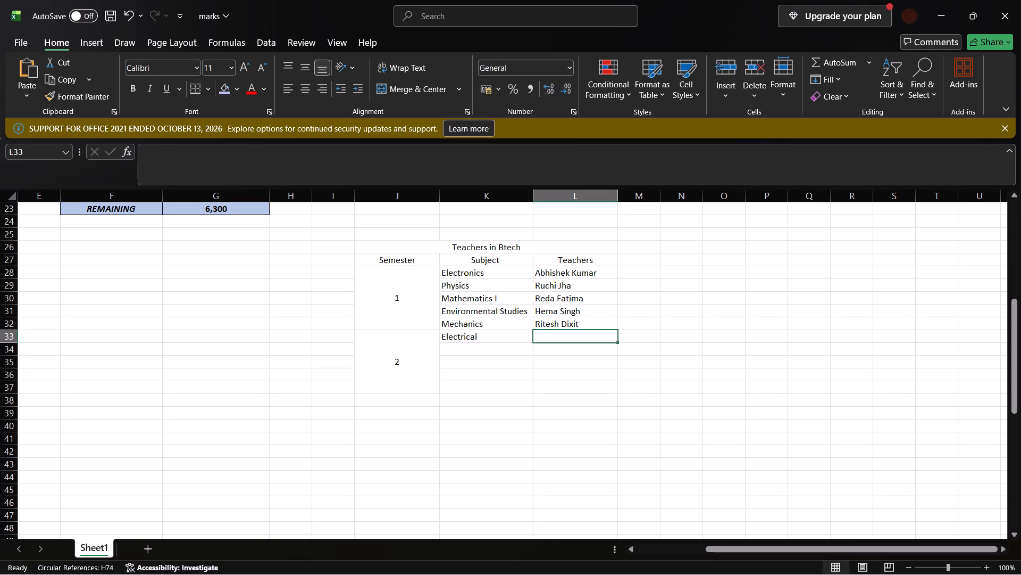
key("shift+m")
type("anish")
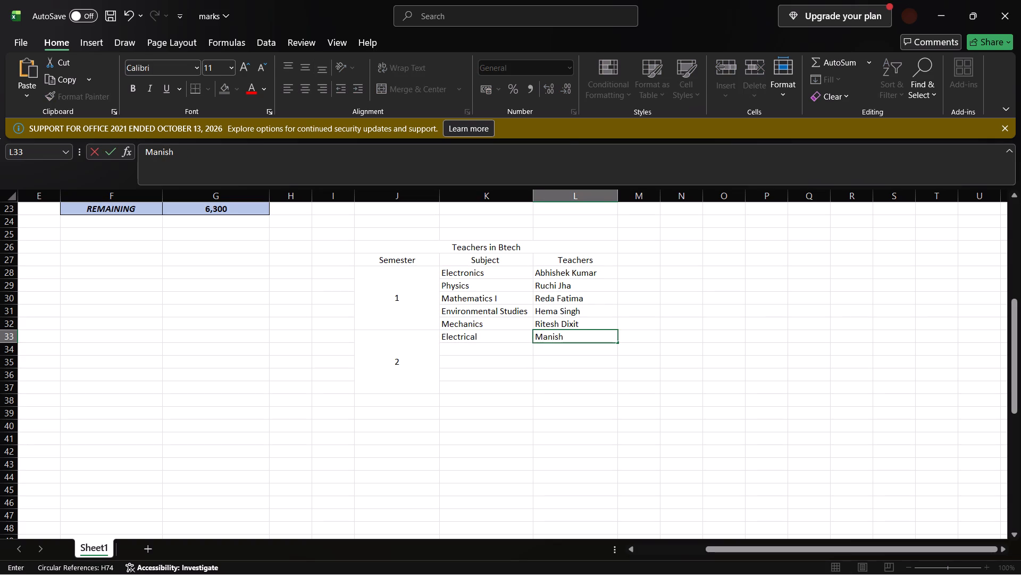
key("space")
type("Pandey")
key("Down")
Fill row 34 with the subject Chemistry and its teacher's name.
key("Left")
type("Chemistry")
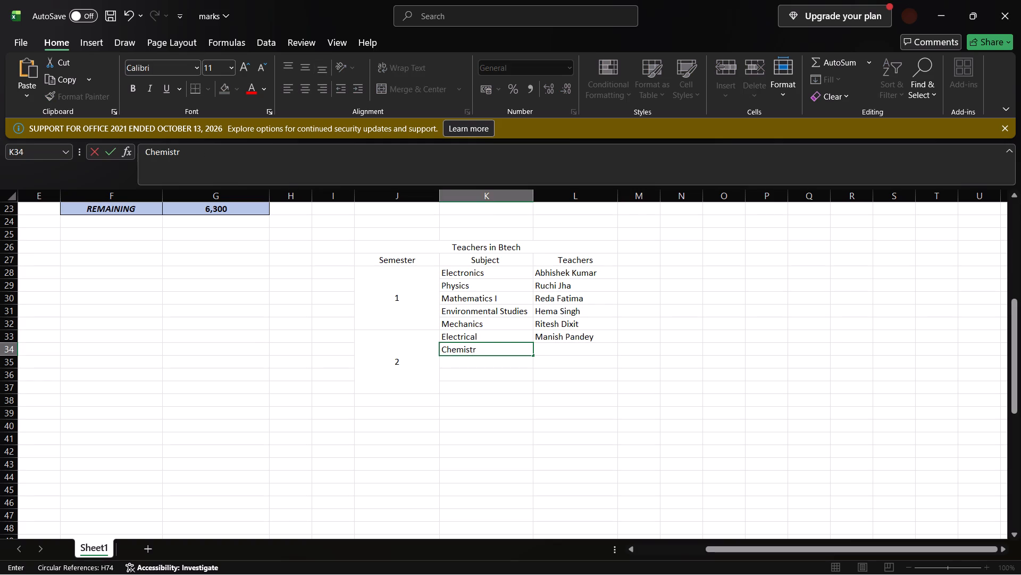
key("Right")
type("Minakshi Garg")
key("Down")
Fill row 35 with the subject Mathematics II, giving it the same teacher as Mathematics I.
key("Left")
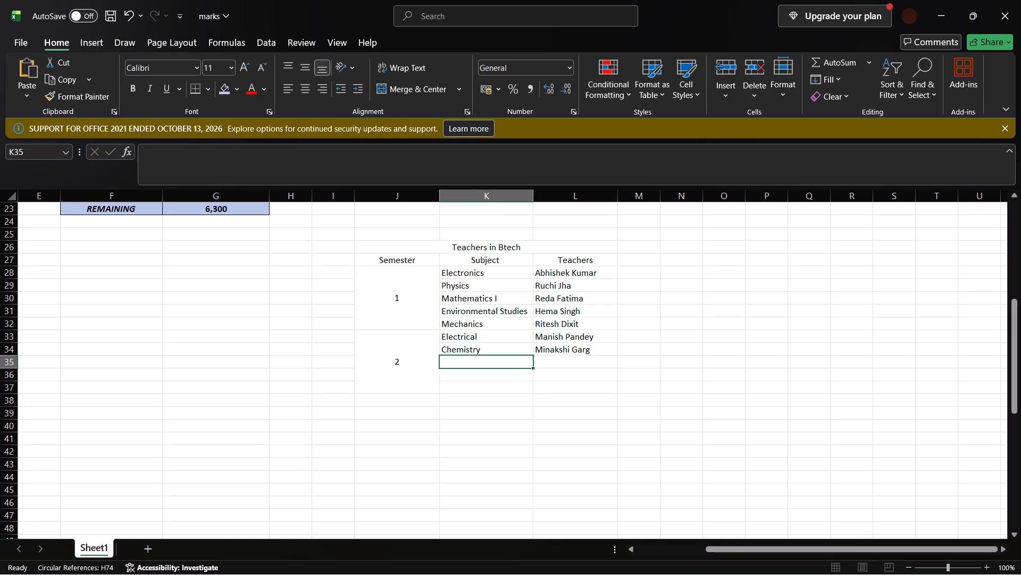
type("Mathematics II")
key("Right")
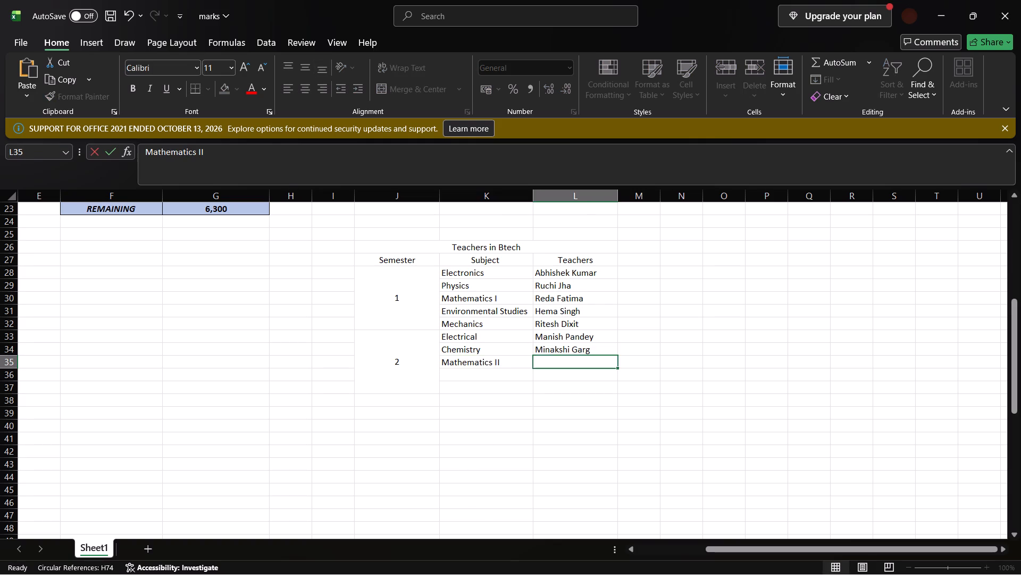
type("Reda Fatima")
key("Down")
Fill row 36 with the subject Soft Skills and its teacher's name, correcting the spelling of the surname.
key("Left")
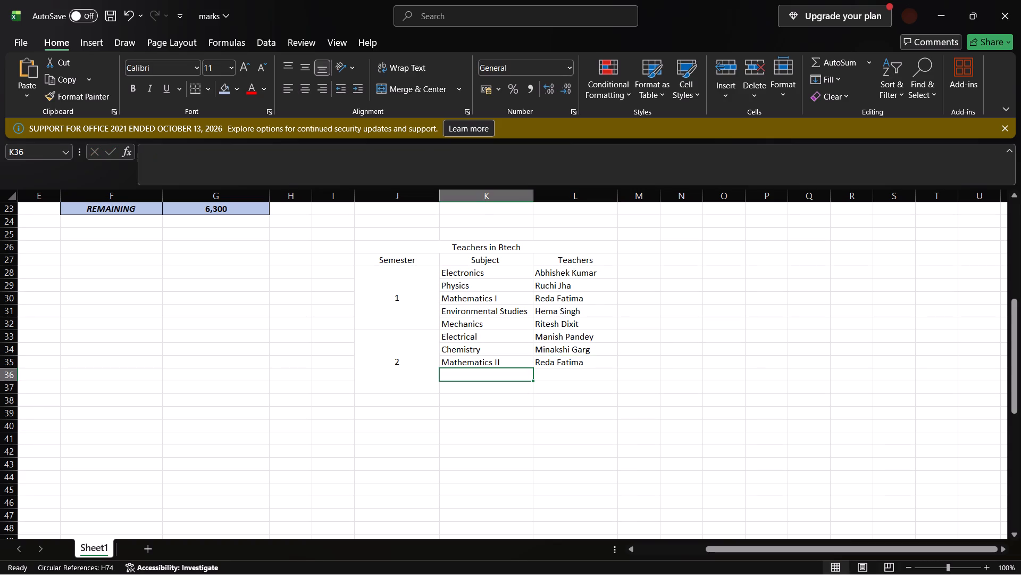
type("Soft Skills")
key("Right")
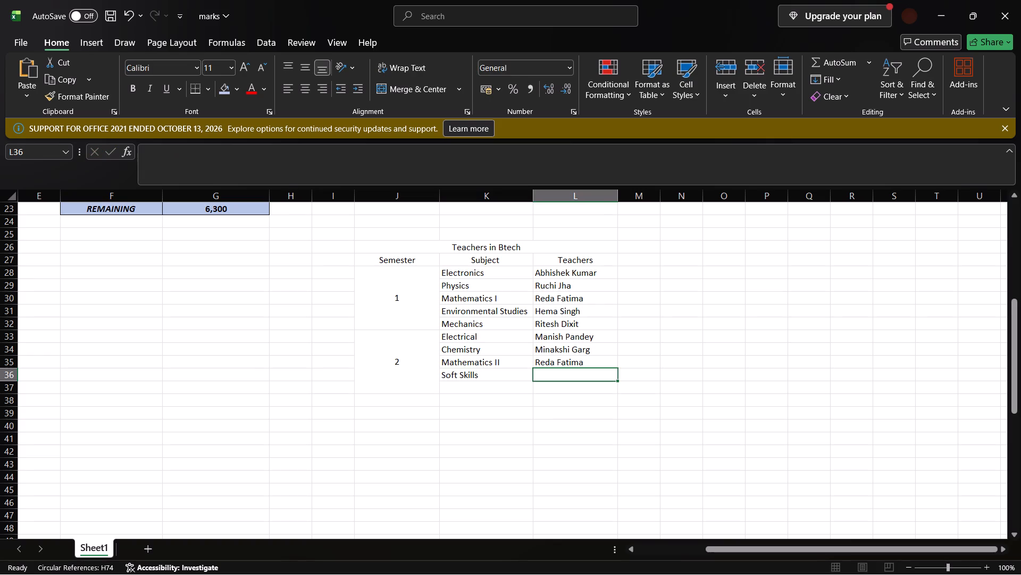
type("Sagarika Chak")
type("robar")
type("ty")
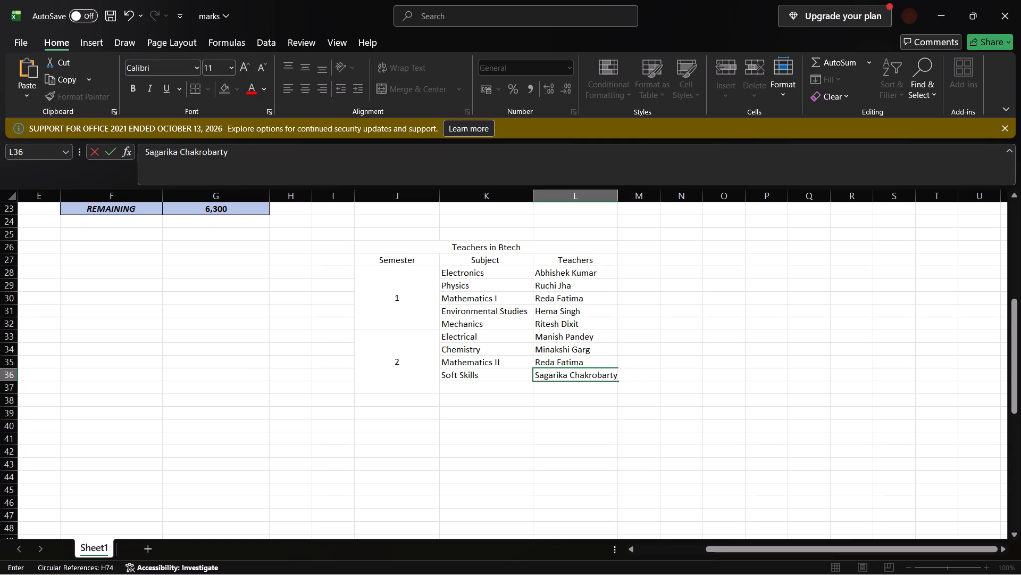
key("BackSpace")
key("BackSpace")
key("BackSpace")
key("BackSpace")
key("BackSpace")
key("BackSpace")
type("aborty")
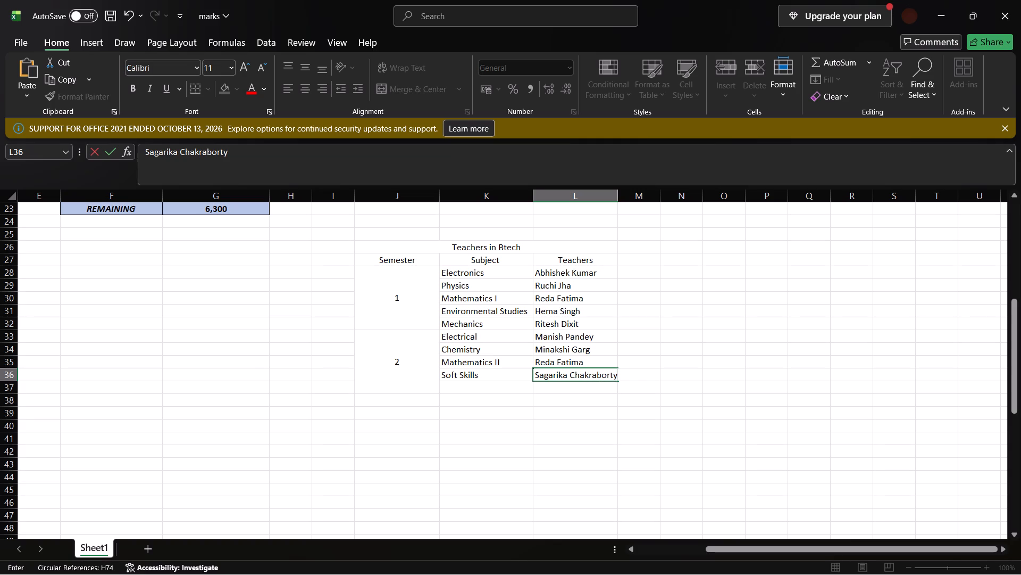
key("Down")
Fill row 37 with the subject C Programming and its teacher's name.
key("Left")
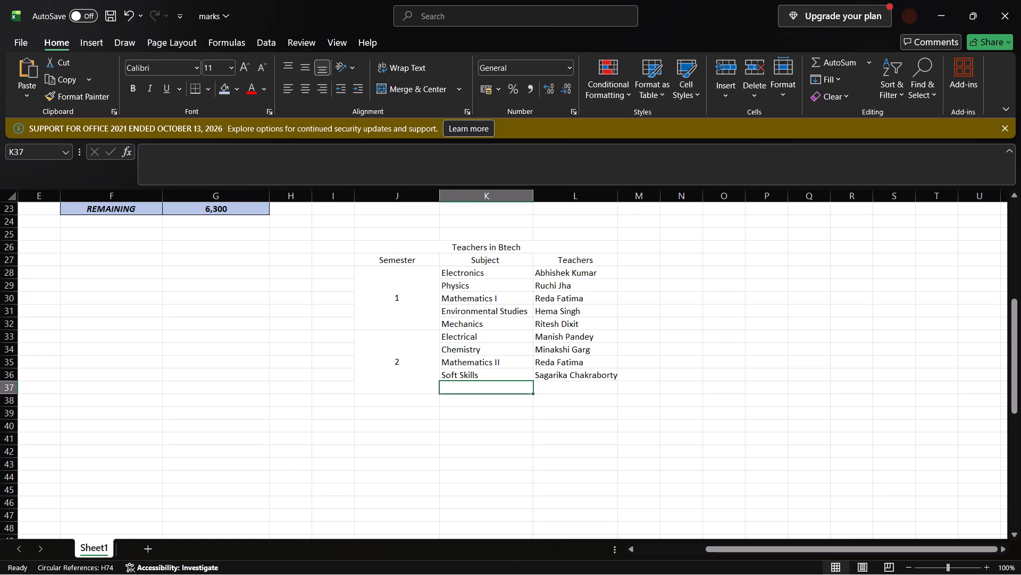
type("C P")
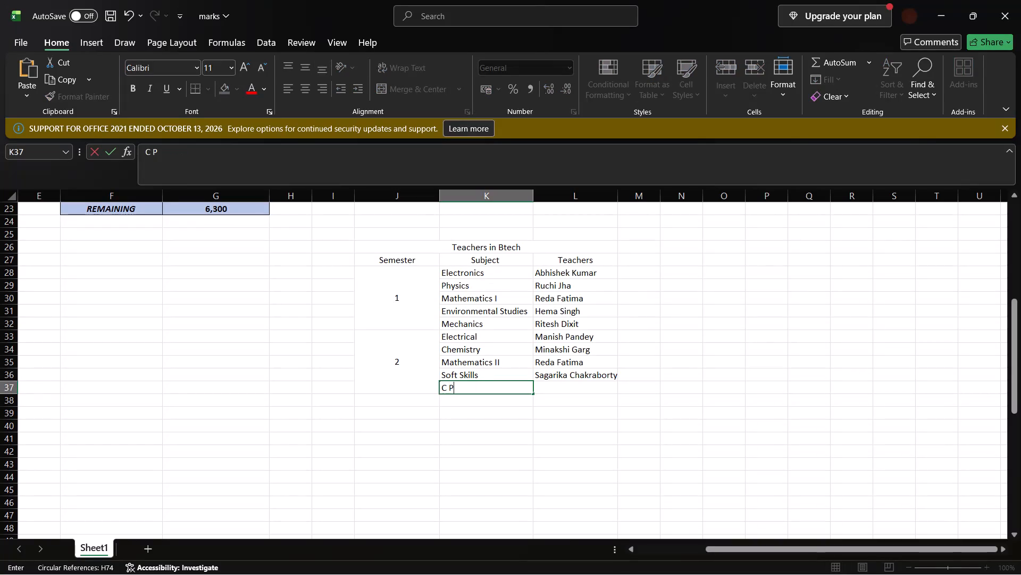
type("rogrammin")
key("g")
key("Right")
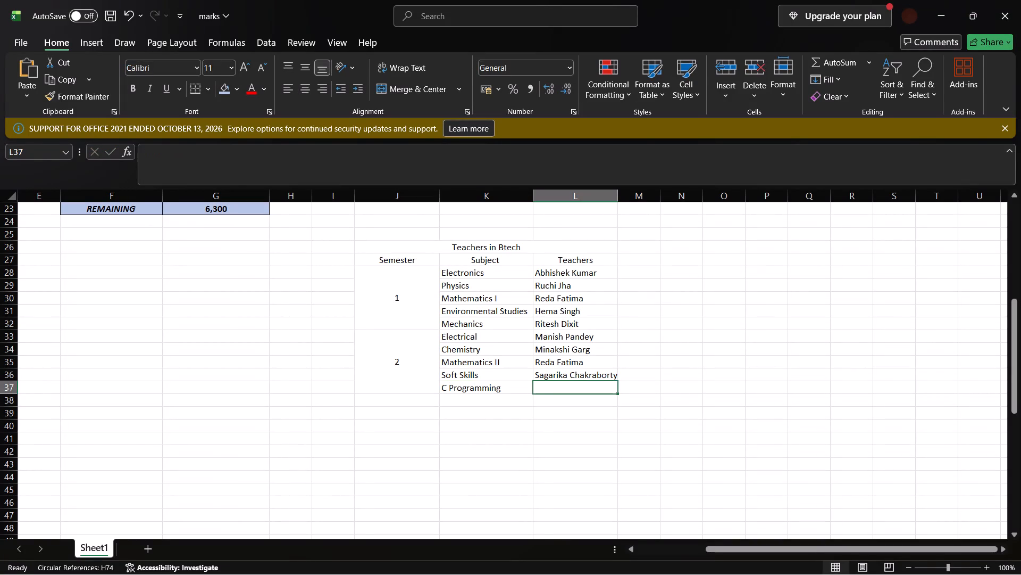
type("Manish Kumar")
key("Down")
Merge and center cells J38 to J42 and enter semester number 3 in the merged cell.
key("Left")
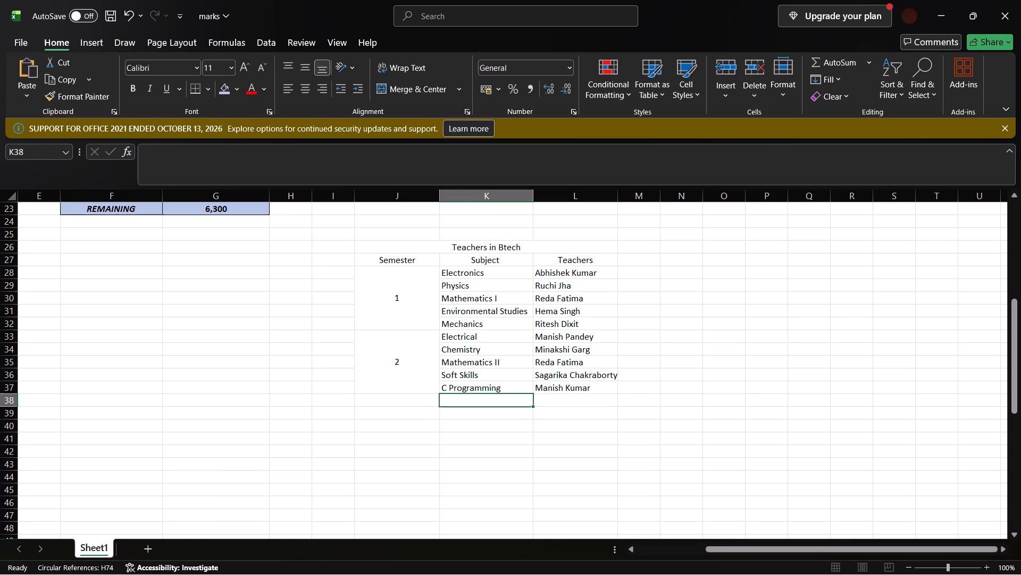
left_click_drag(423, 399, 416, 421)
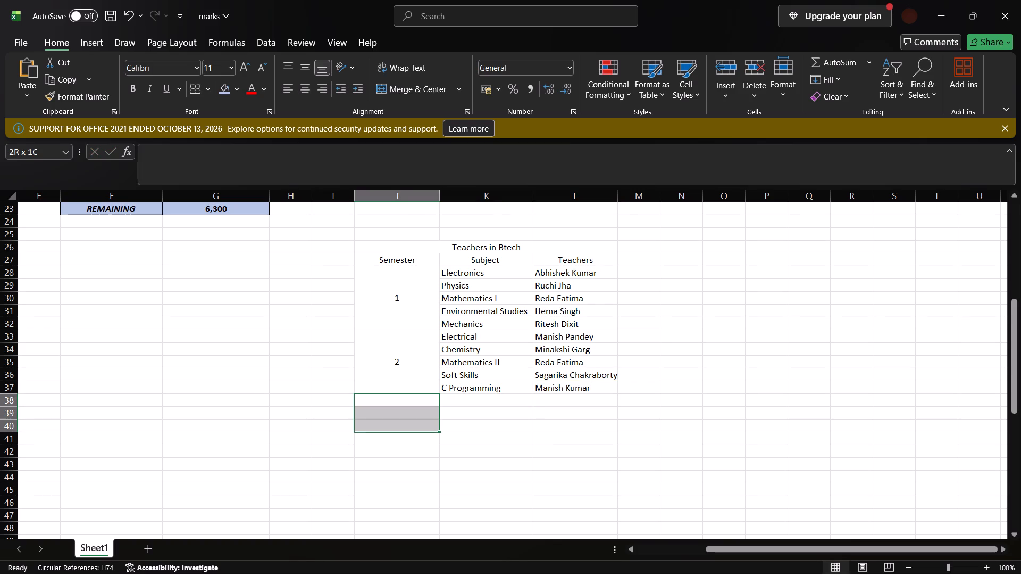
left_click_drag(416, 421, 414, 429)
left_click_drag(414, 429, 410, 448)
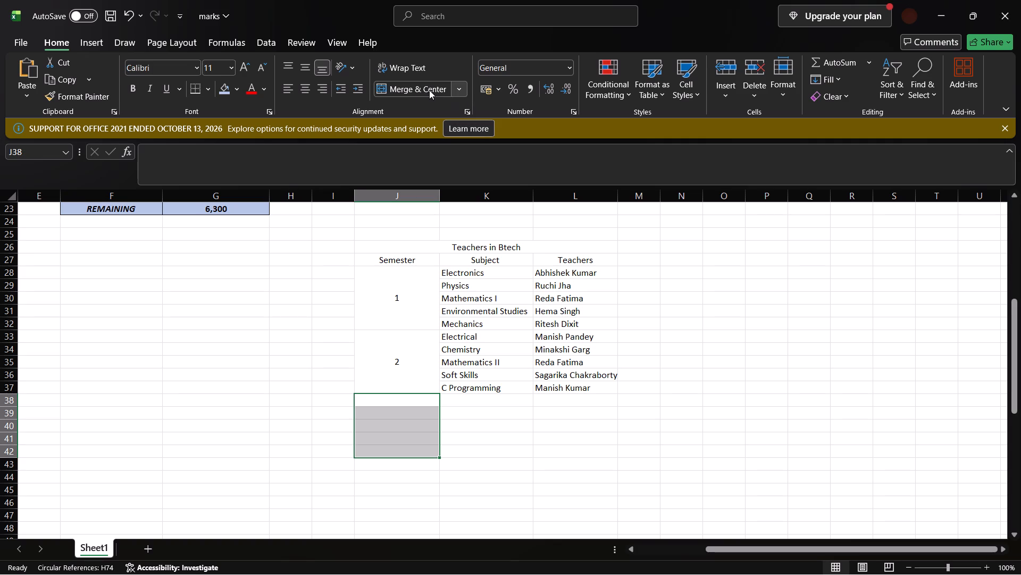
left_click(416, 94)
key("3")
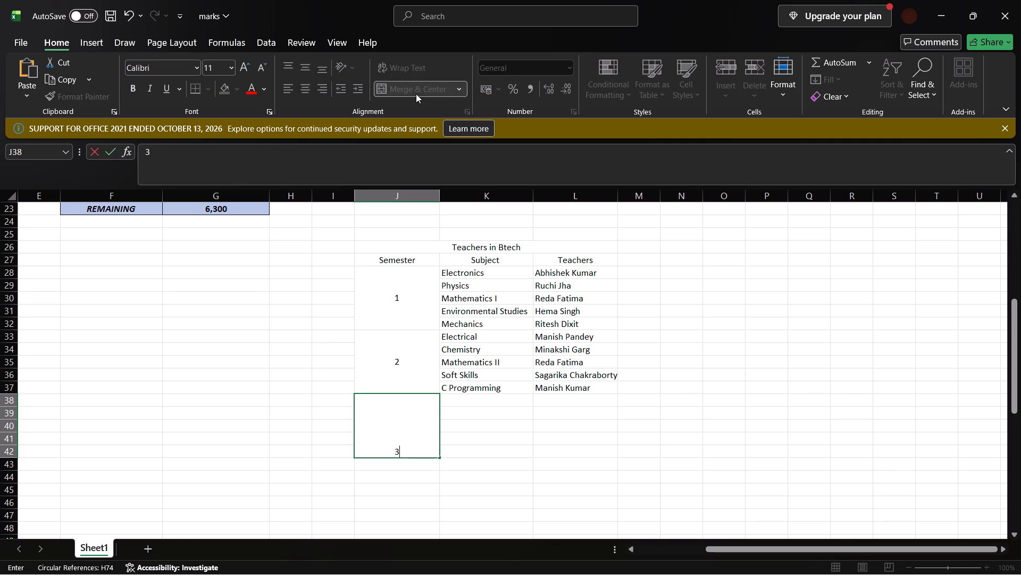
left_click(447, 397)
Align the semester 3 cell to the middle vertically and center it horizontally, with the selection extending down to J48.
left_click_drag(399, 445, 488, 483)
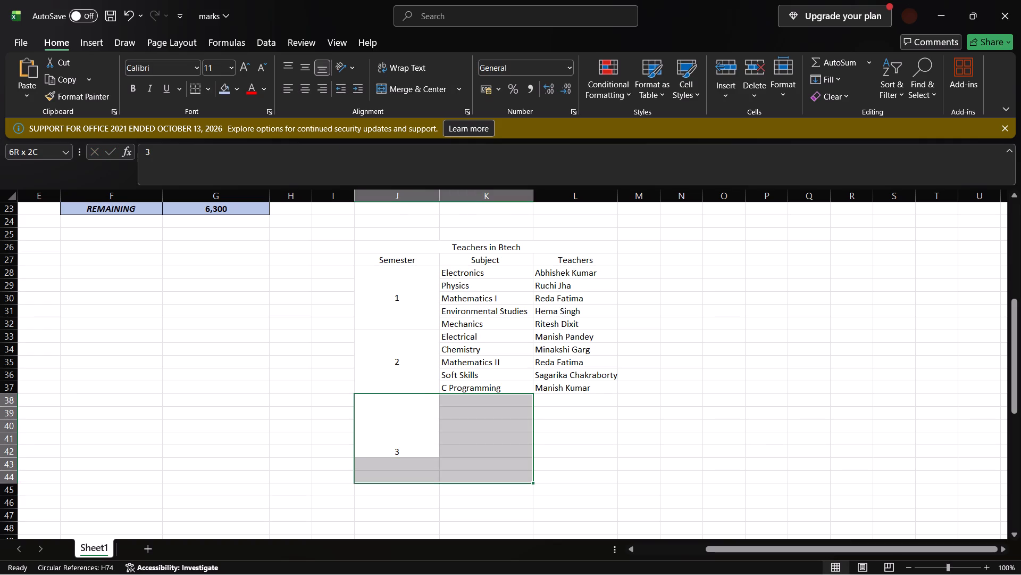
left_click_drag(488, 483, 387, 500)
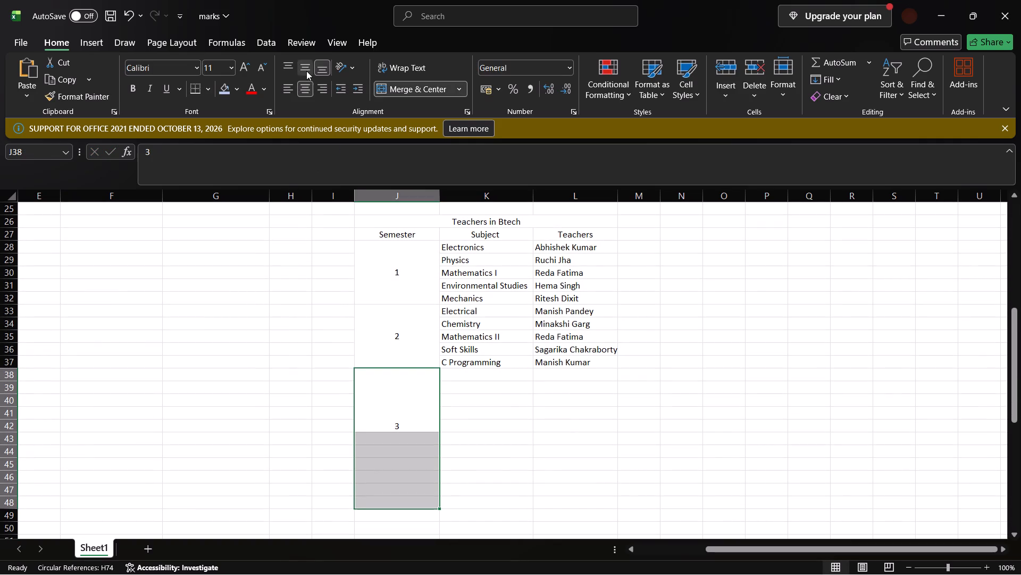
left_click(300, 70)
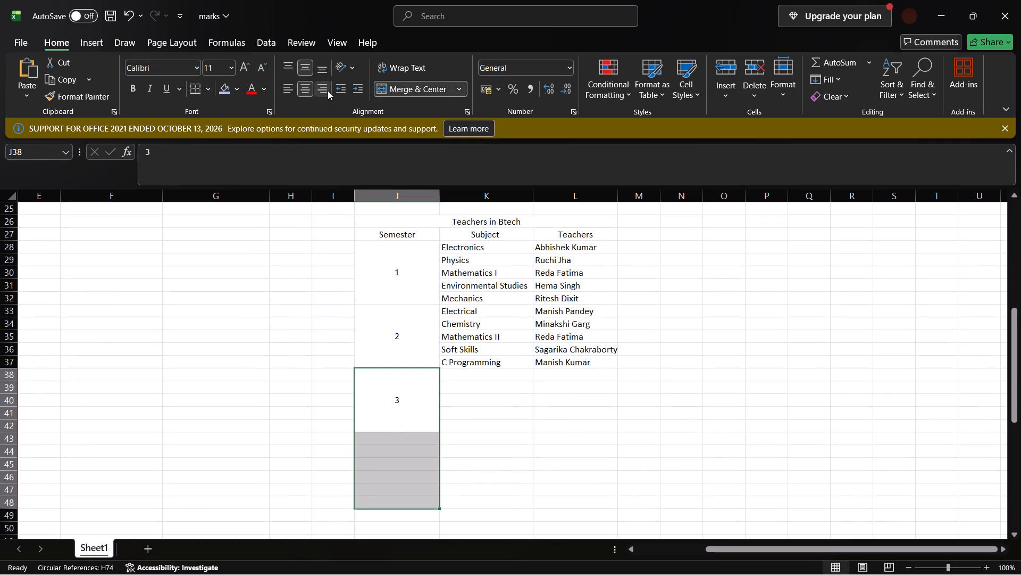
left_click(328, 91)
left_click(288, 85)
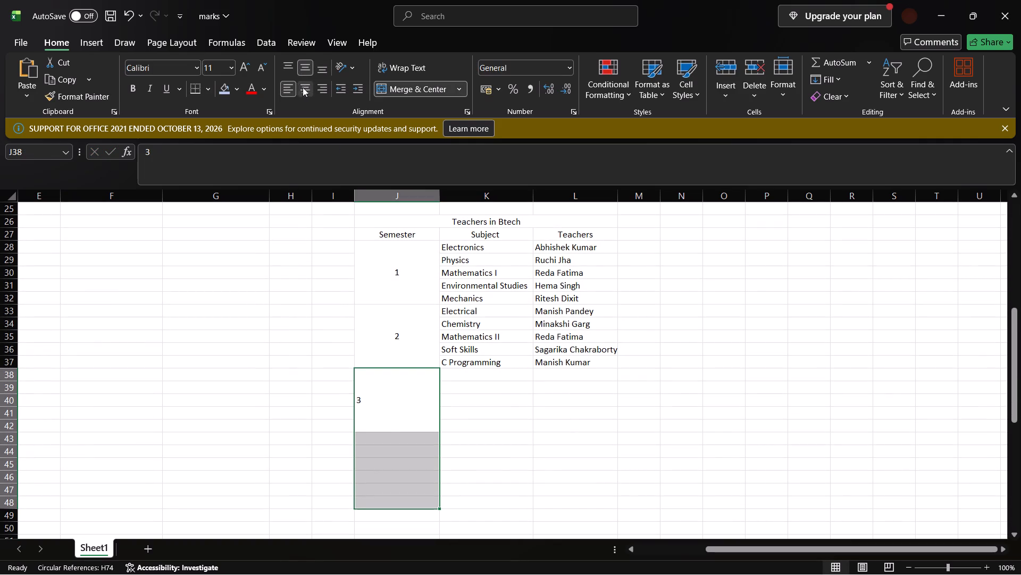
left_click(308, 87)
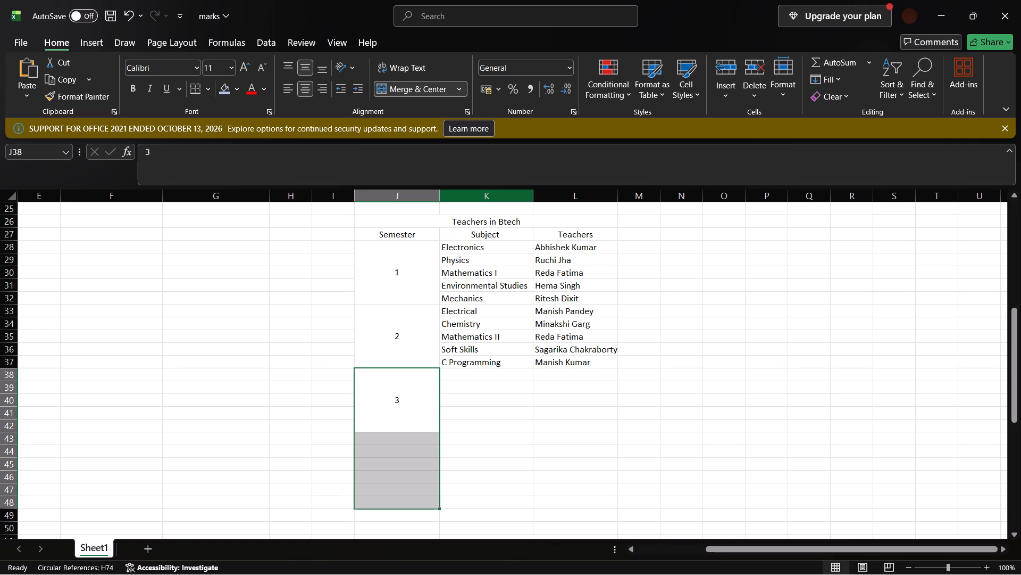
Fill row 38 with the subject Data Structures and its teacher's name.
left_click(460, 375)
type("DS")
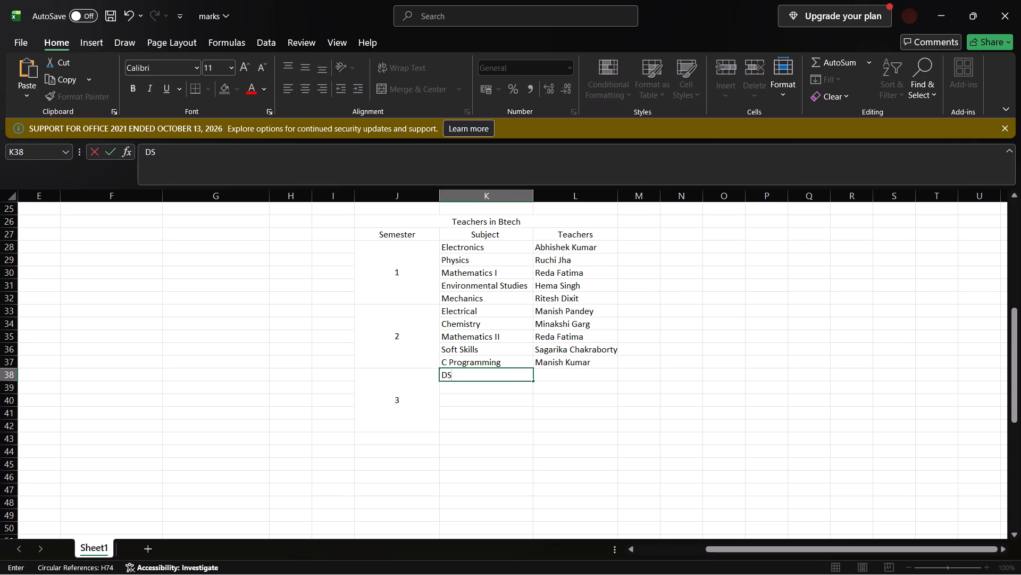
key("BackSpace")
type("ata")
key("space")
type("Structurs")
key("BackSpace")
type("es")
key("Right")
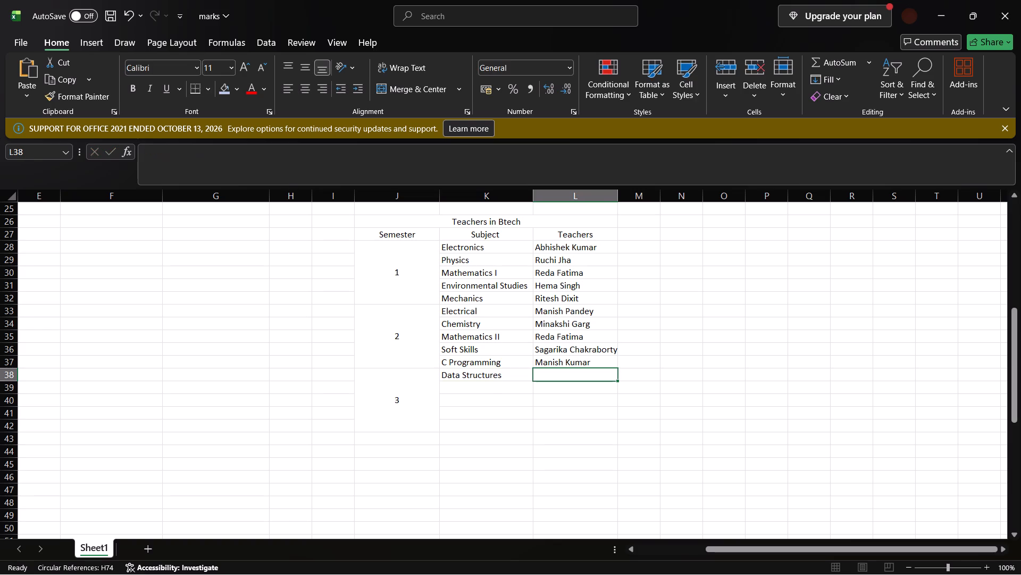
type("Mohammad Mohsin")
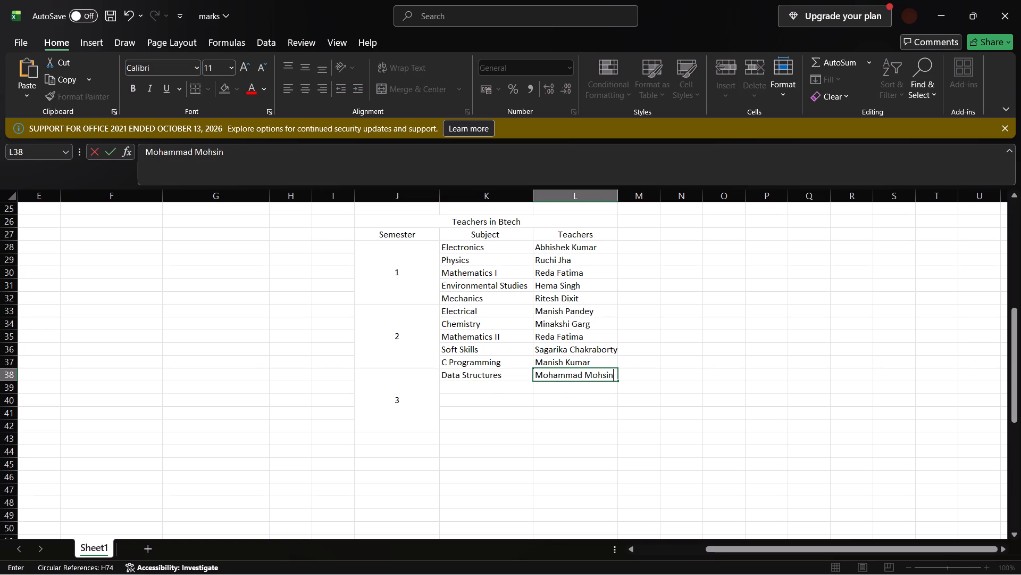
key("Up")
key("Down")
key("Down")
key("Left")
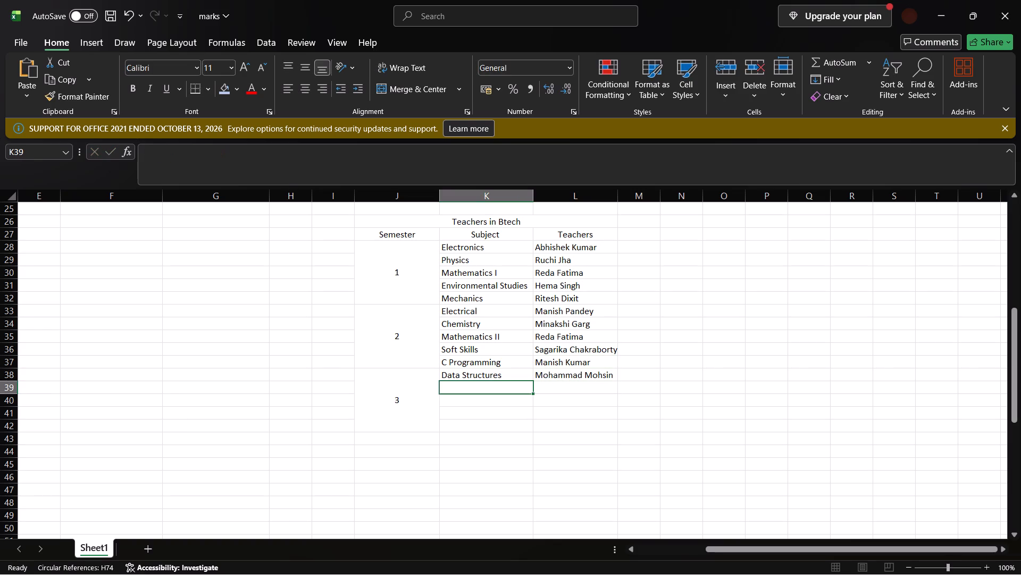
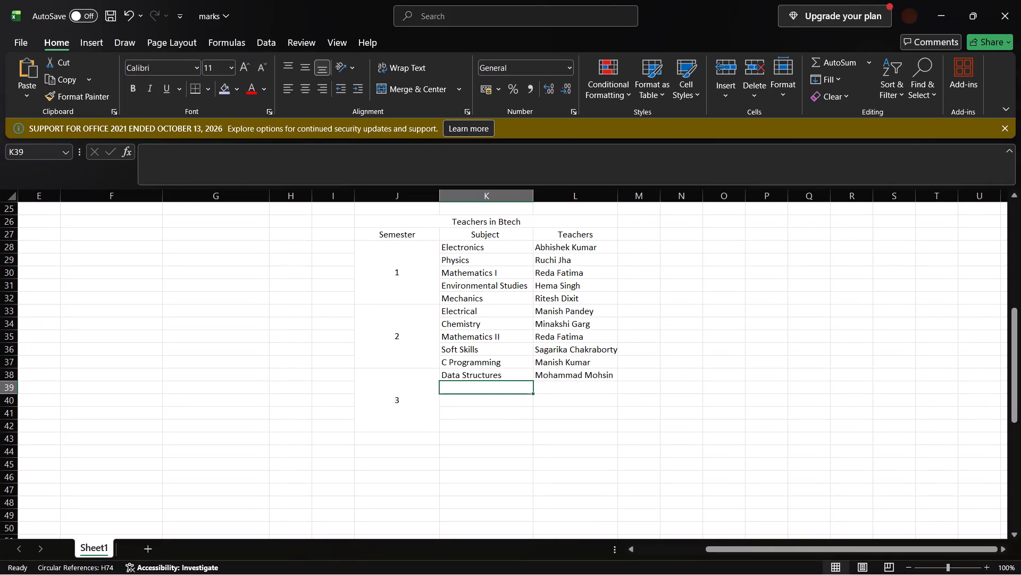
Enter a teacher's name in cell L39, leaving the subject cell beside it blank.
left_click(588, 392)
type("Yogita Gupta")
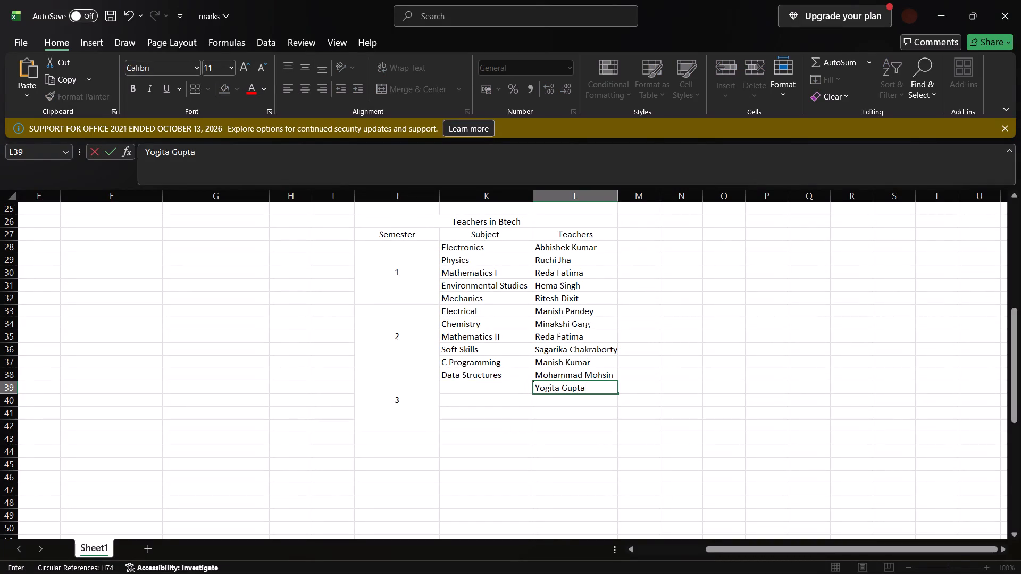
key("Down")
Fill row 40 with the subject Digital Logic and its teacher's name.
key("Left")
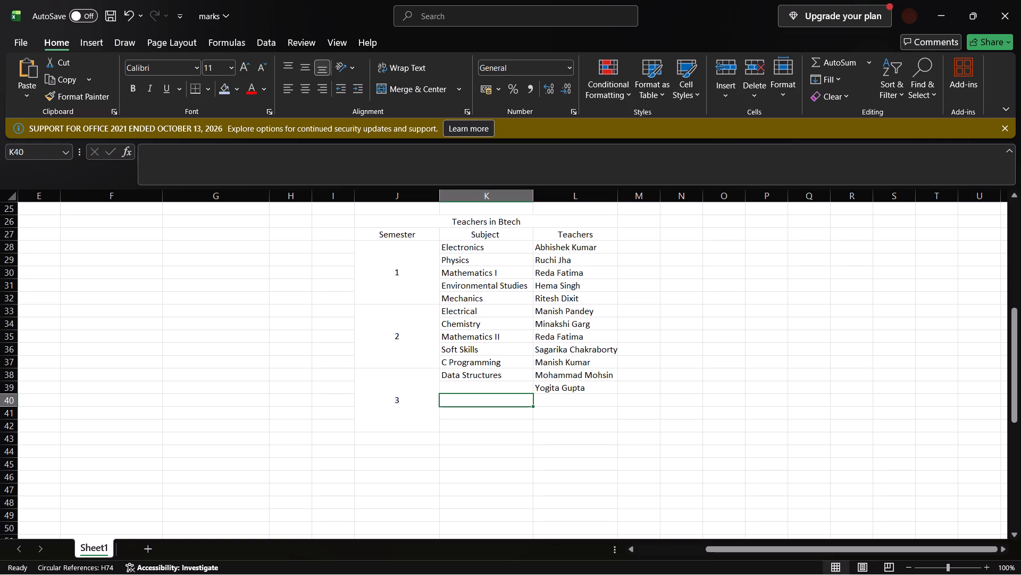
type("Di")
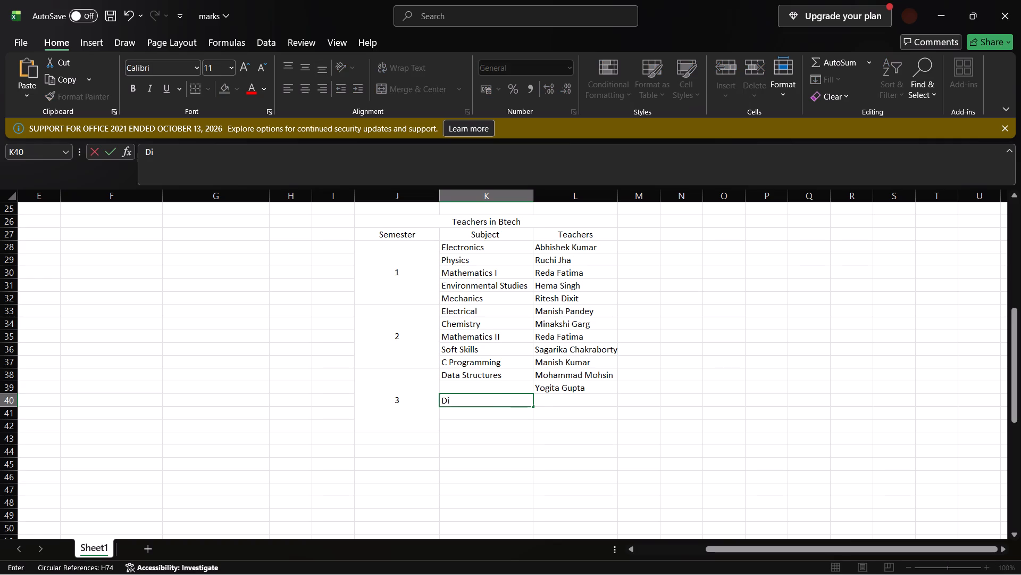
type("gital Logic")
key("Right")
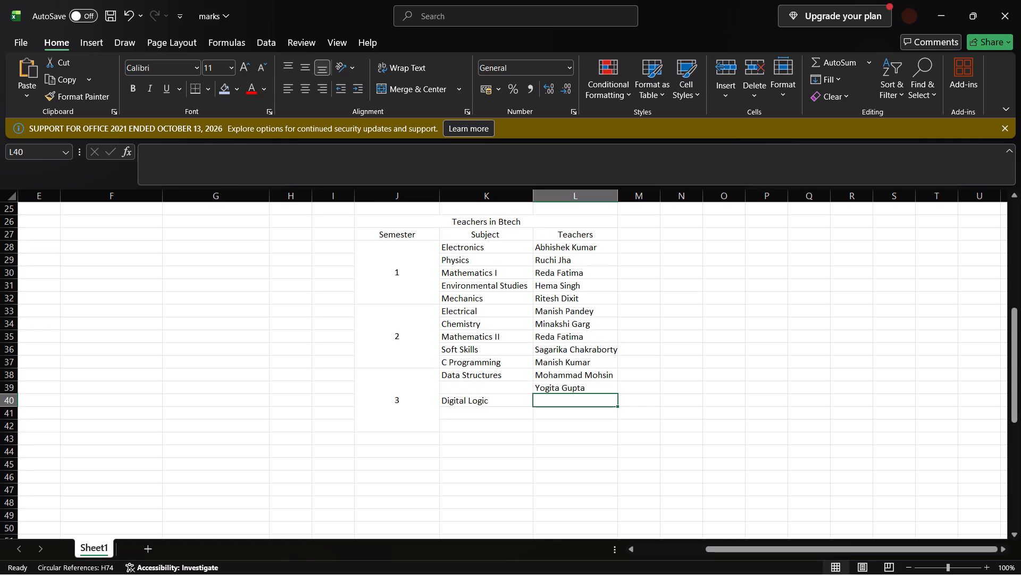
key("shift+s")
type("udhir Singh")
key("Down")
Merge and center cells J43 to J47 for the next semester block.
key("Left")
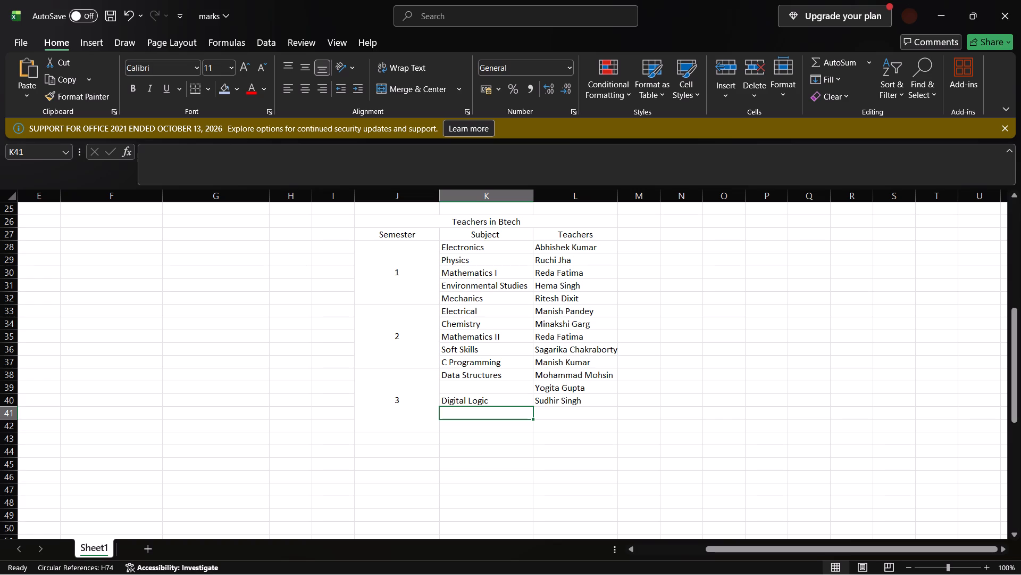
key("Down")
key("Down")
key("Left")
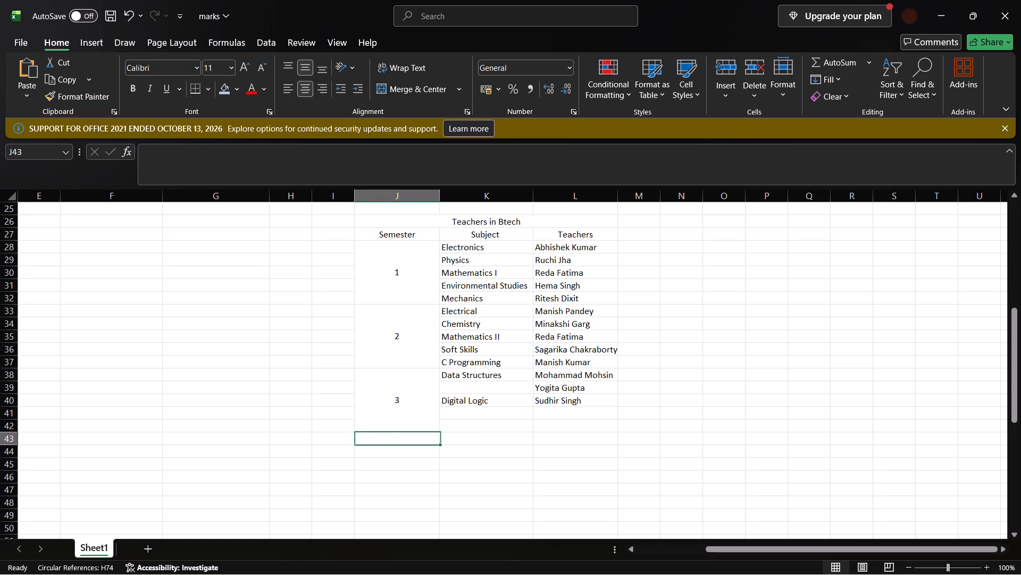
left_click_drag(400, 442, 396, 467)
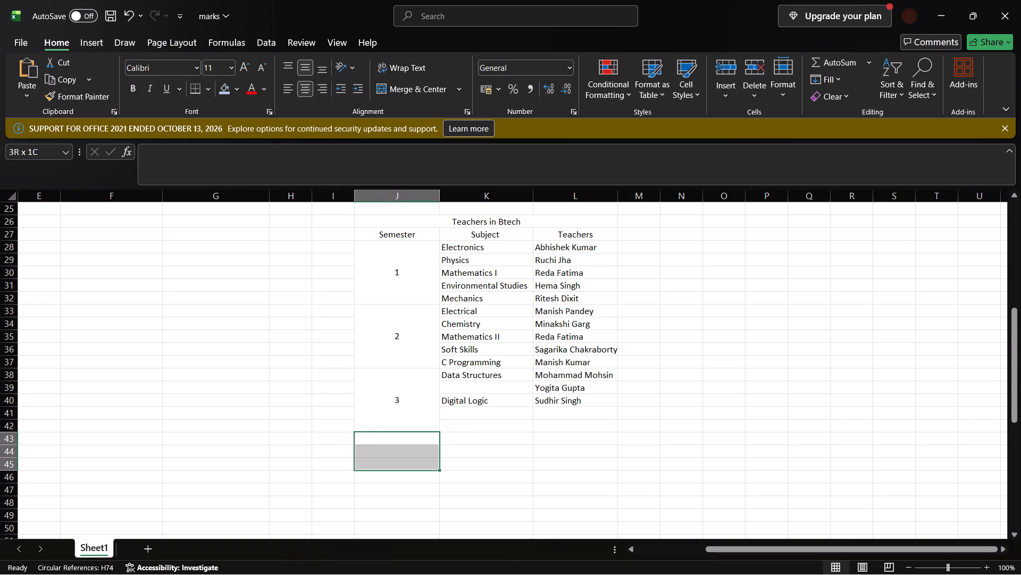
left_click_drag(396, 467, 395, 472)
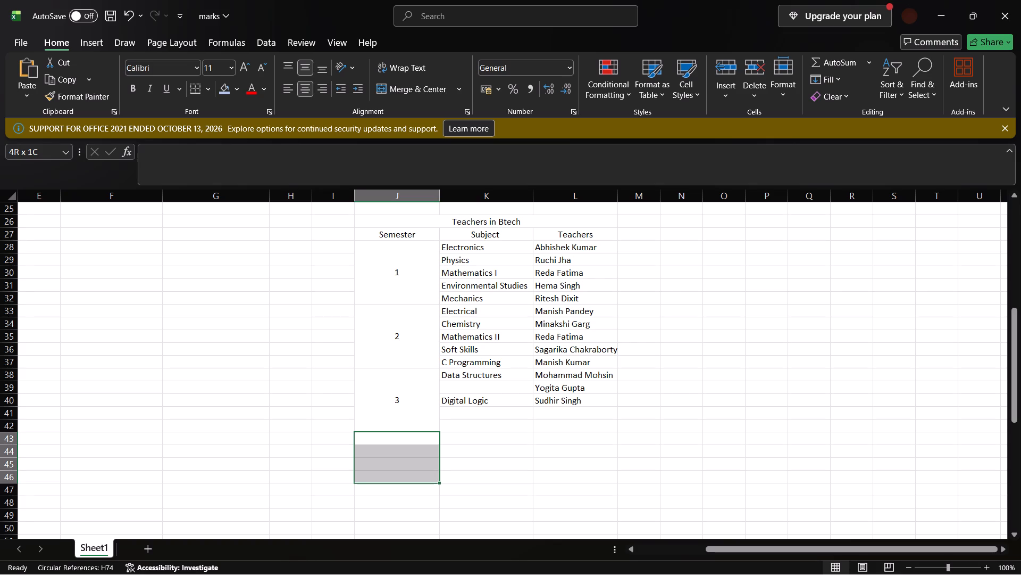
left_click_drag(395, 472, 393, 488)
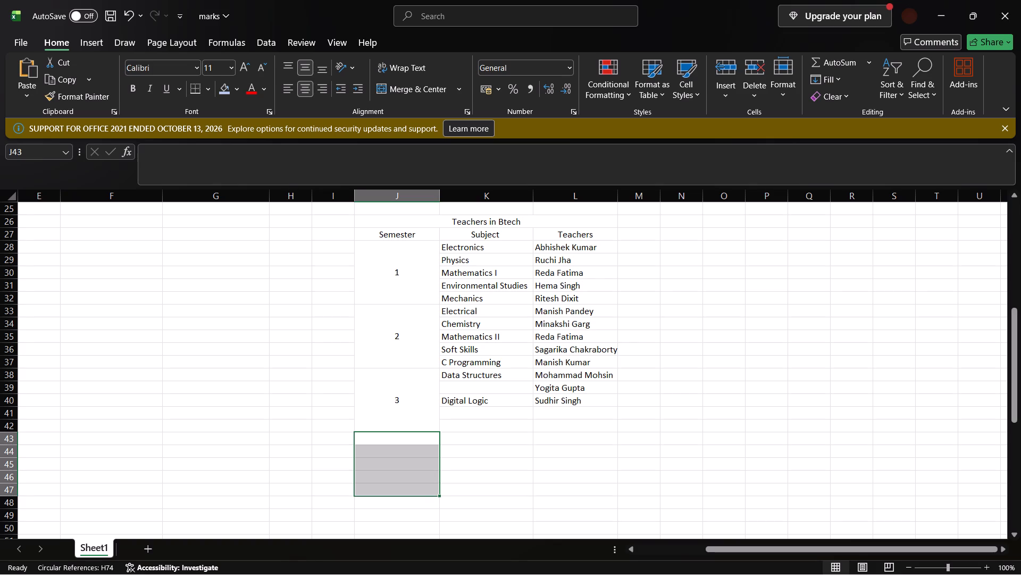
left_click(396, 85)
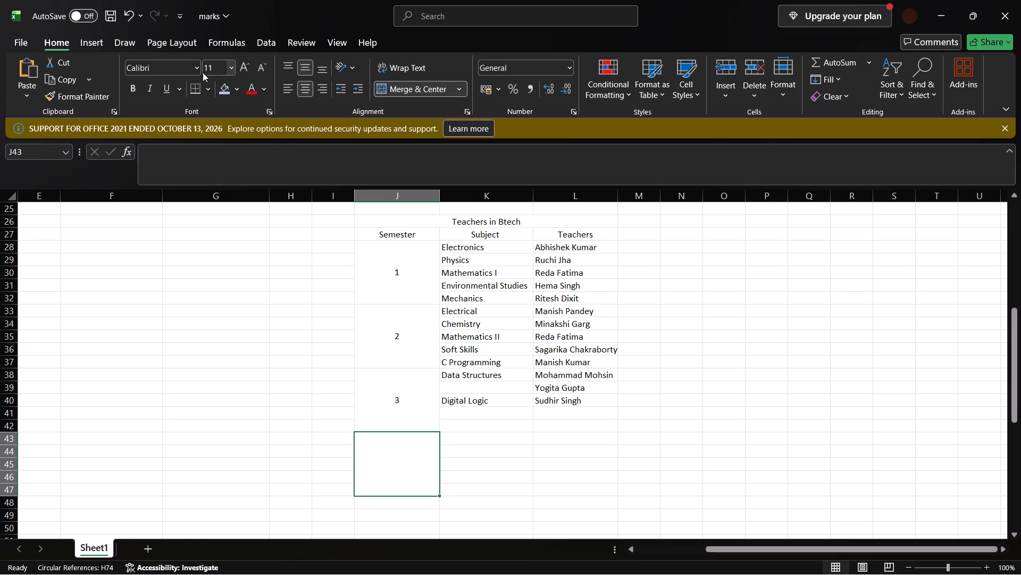
Fill row 41 with the subject Python and an underscore as the teacher placeholder.
left_click(465, 414)
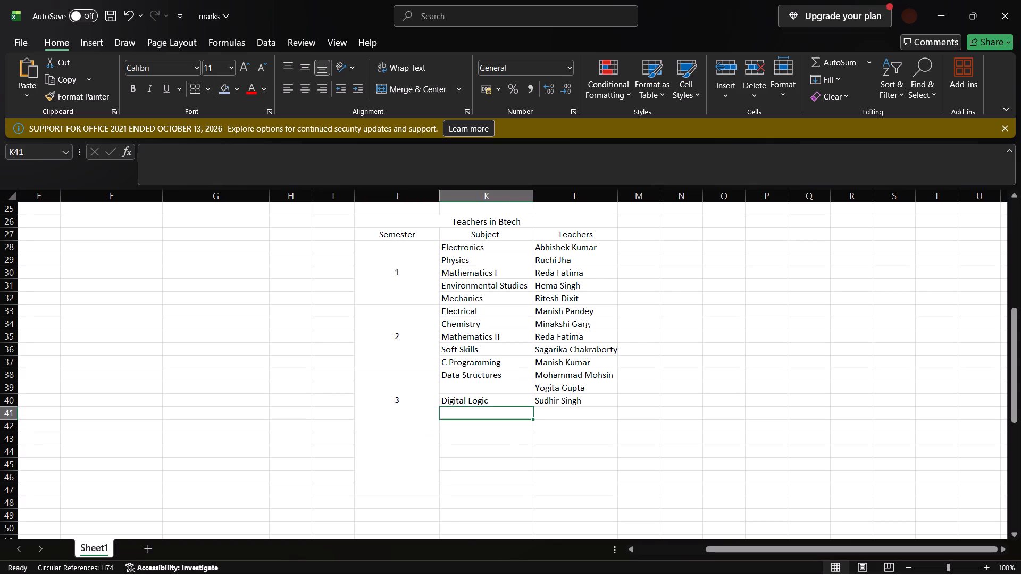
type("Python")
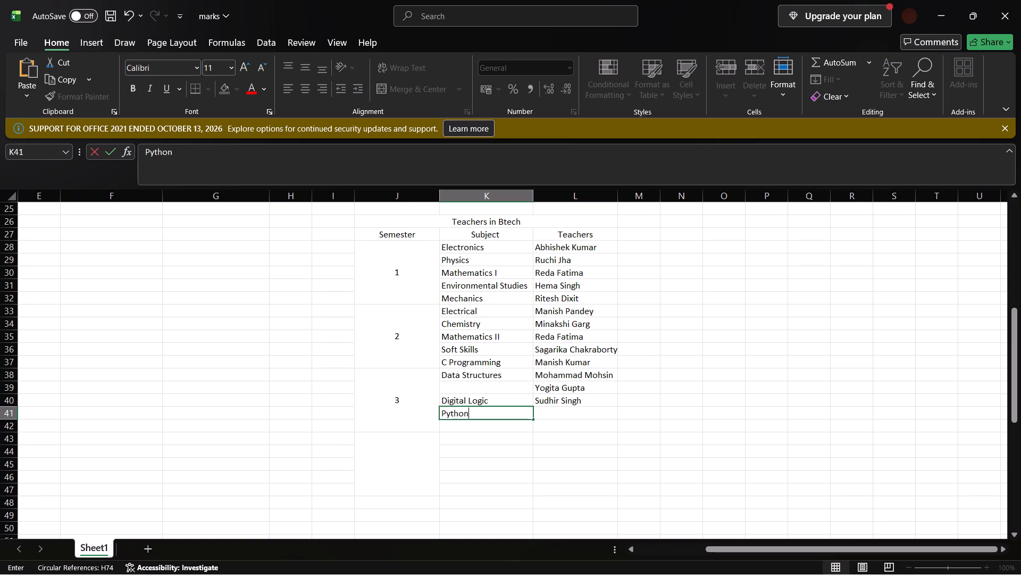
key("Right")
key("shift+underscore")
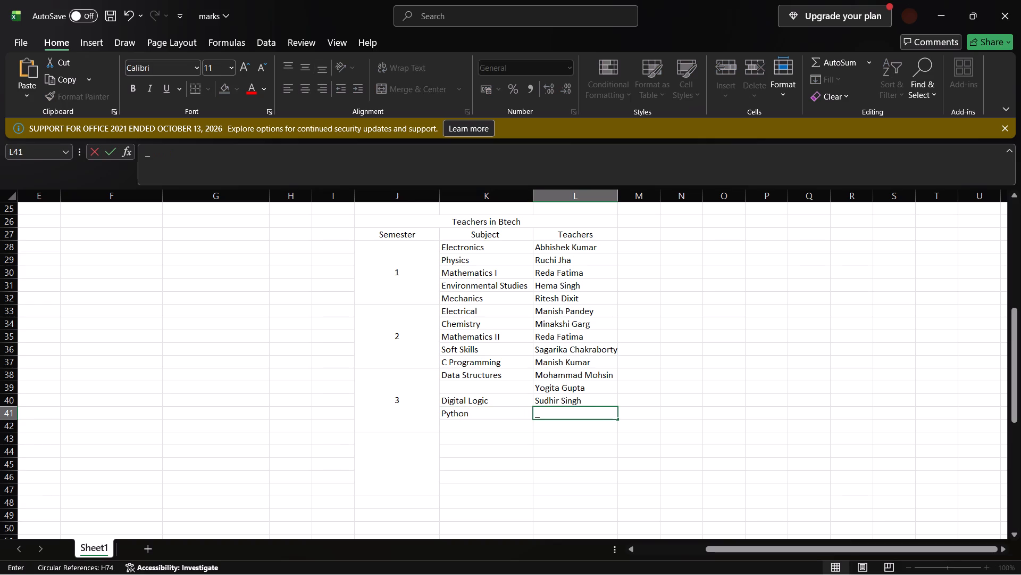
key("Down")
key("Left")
Center the underscore in cell L41 horizontally and align it to the middle vertically.
left_click(572, 413)
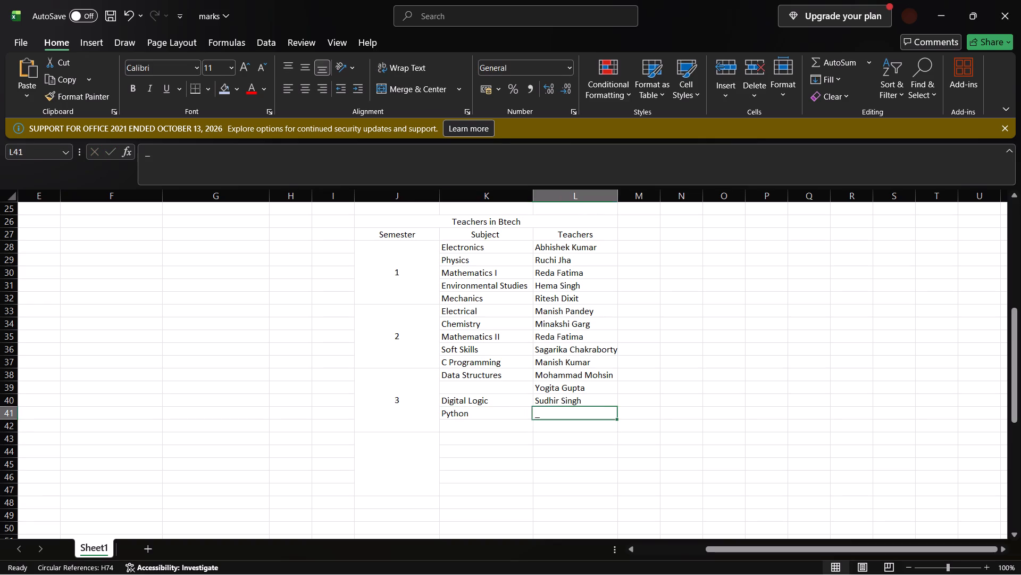
left_click(303, 89)
left_click(306, 71)
left_click(544, 400)
Enter semester number 4 in the merged cell J43.
left_click(405, 453)
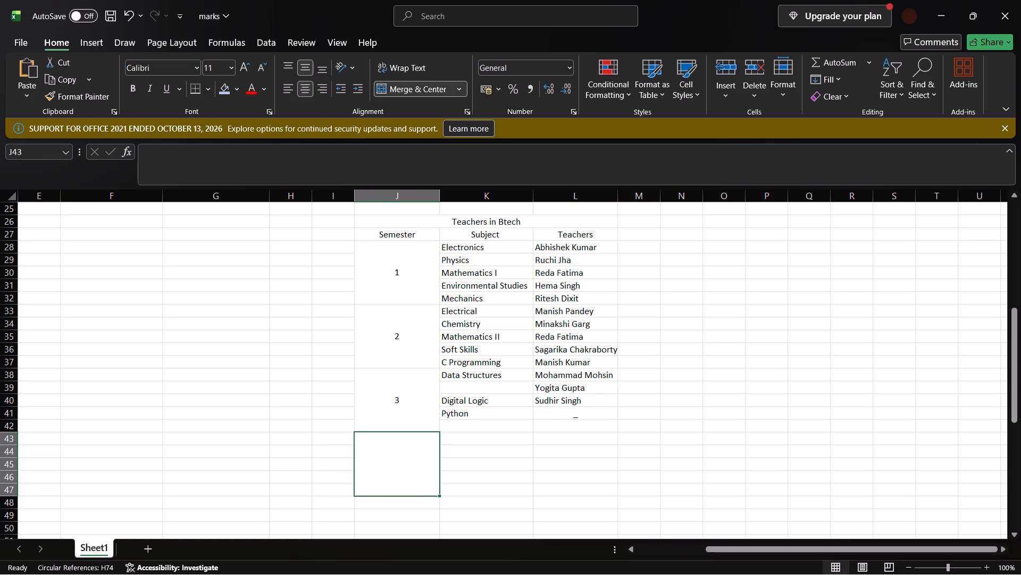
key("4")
key("Right")
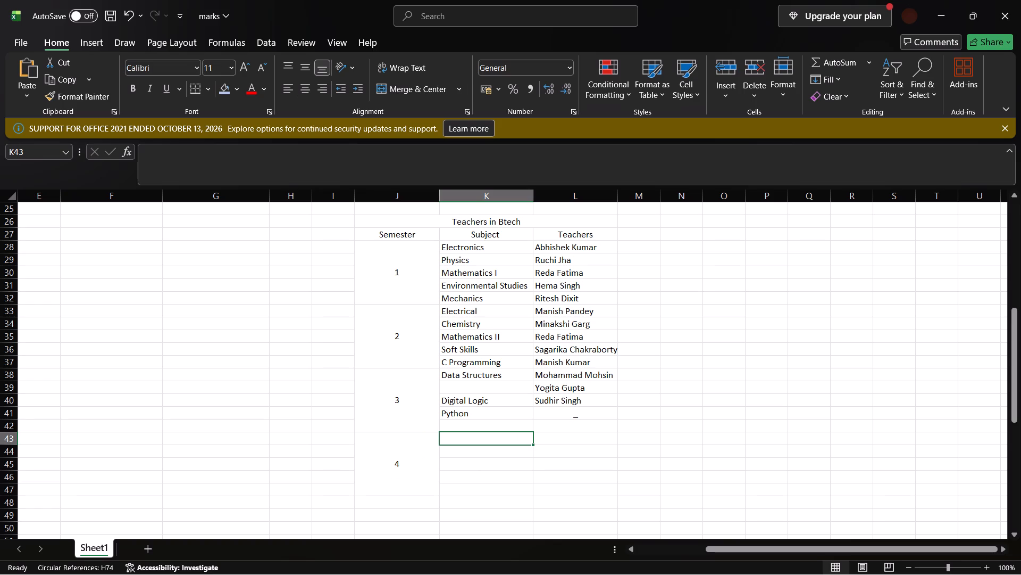
Fill row 43 with the subject Automata and its teacher's name.
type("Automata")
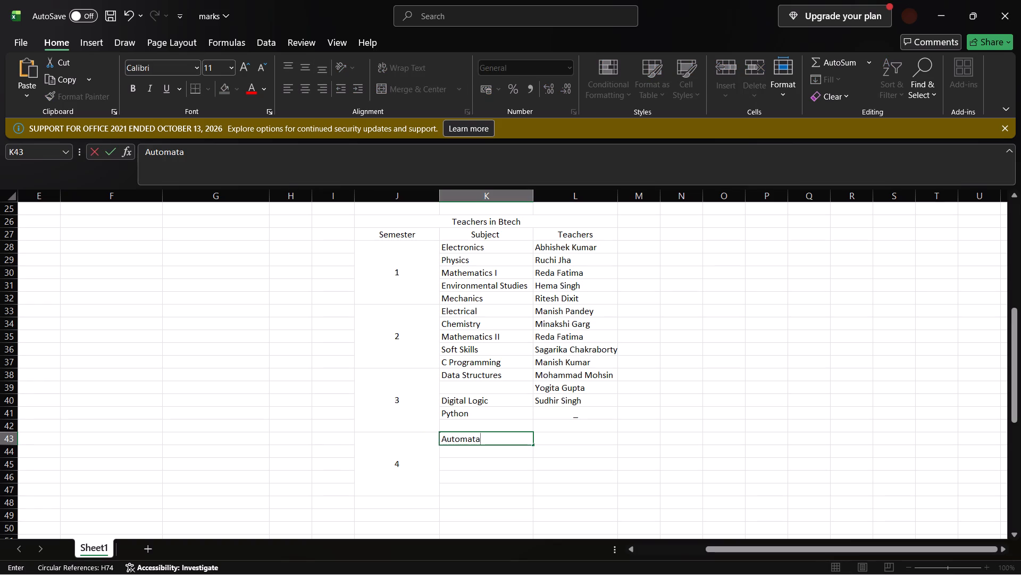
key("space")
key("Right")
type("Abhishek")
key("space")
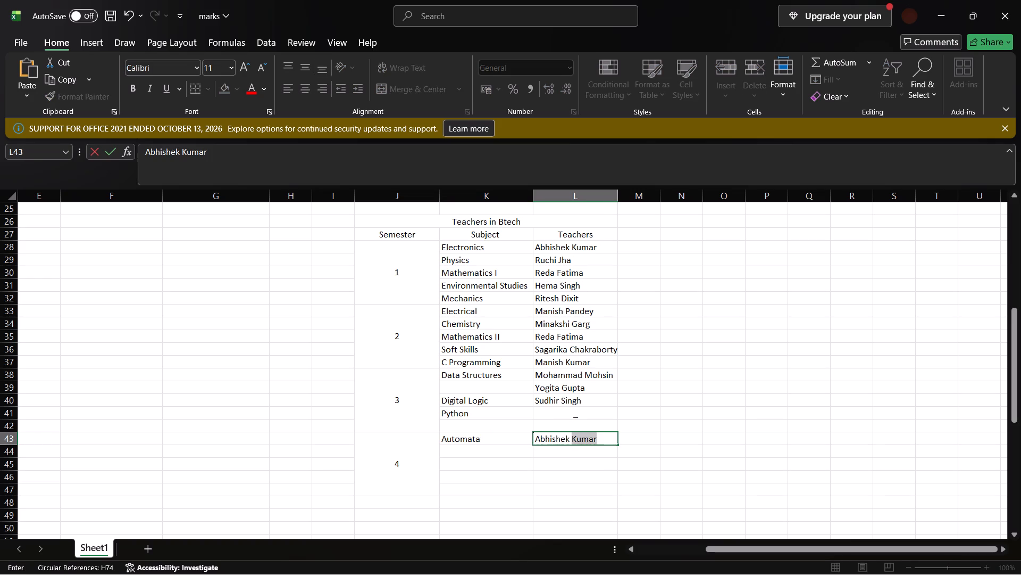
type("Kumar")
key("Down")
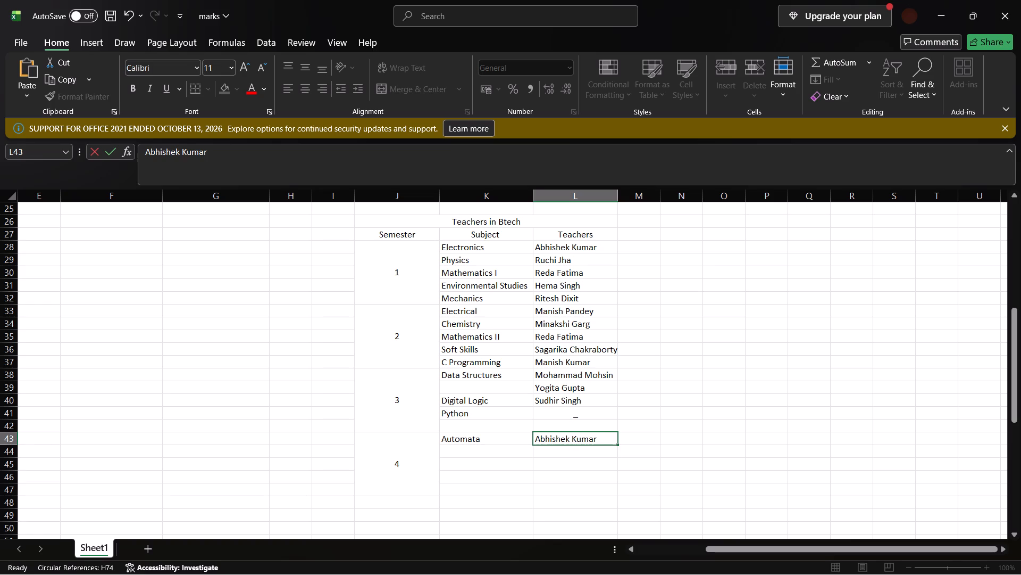
Replace the Electronics teacher's name in cell L28 with the corrected full name.
left_click(573, 252)
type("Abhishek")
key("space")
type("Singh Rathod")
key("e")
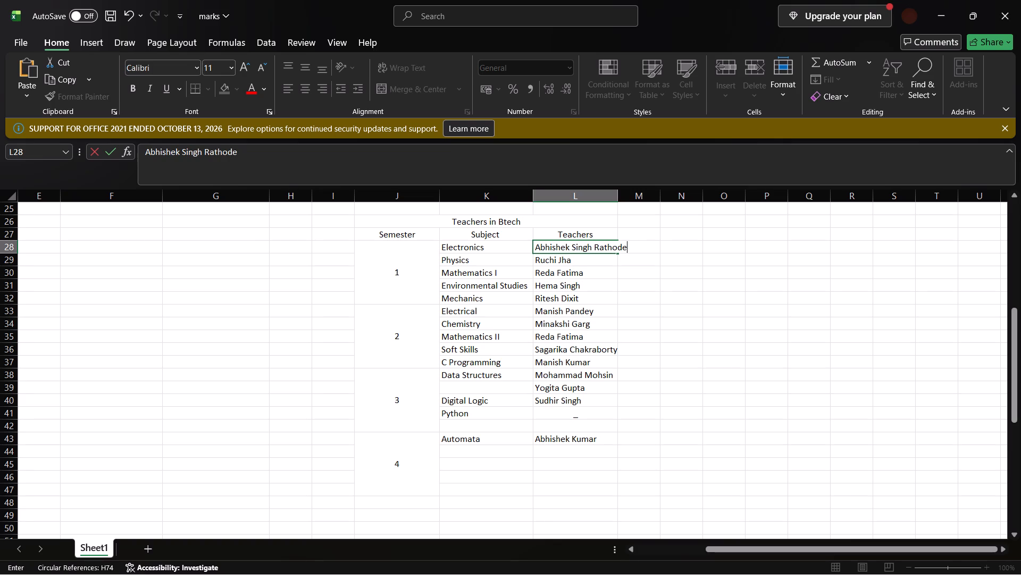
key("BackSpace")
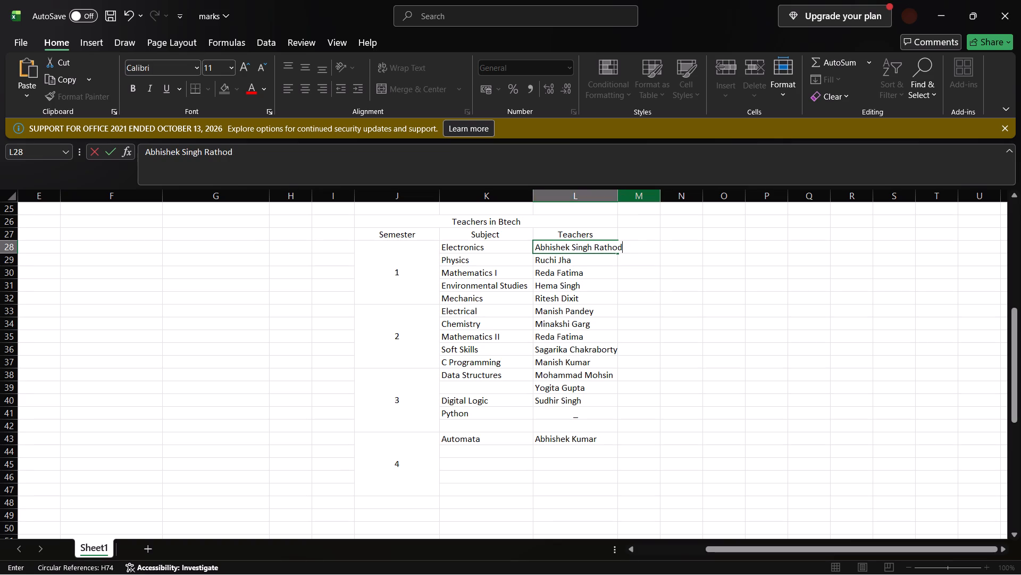
Widen column L slightly so the longer teacher's name in L28 fits.
left_click(630, 193)
left_click_drag(616, 193, 621, 193)
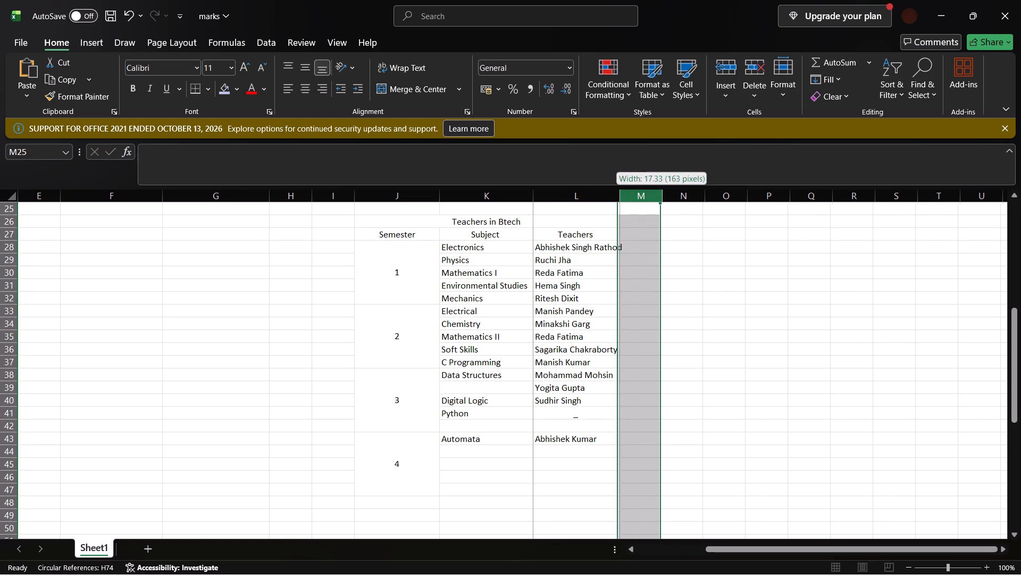
left_click_drag(621, 193, 627, 193)
Fill row 44 with the subject Operating System and its teacher's name.
left_click(482, 456)
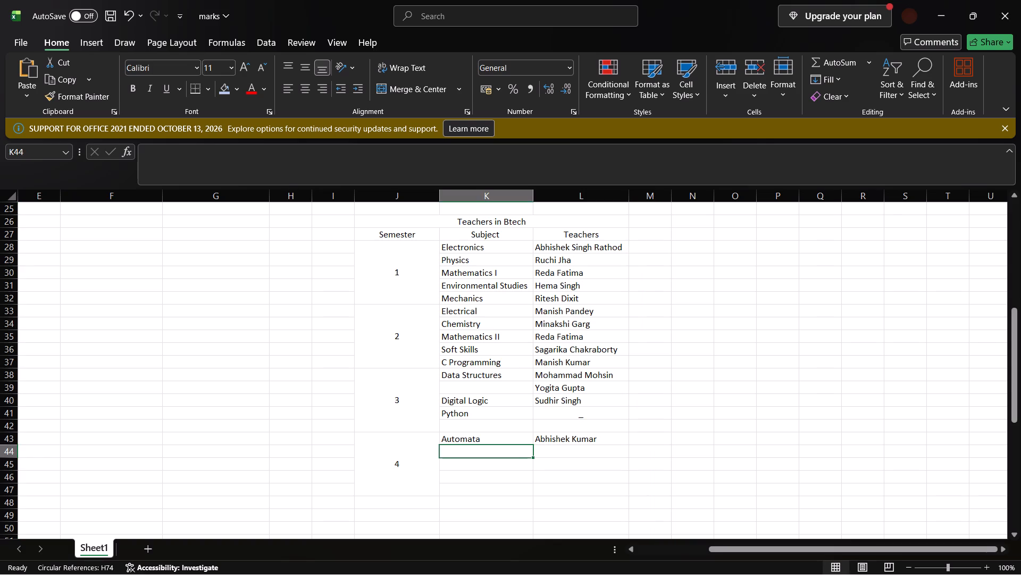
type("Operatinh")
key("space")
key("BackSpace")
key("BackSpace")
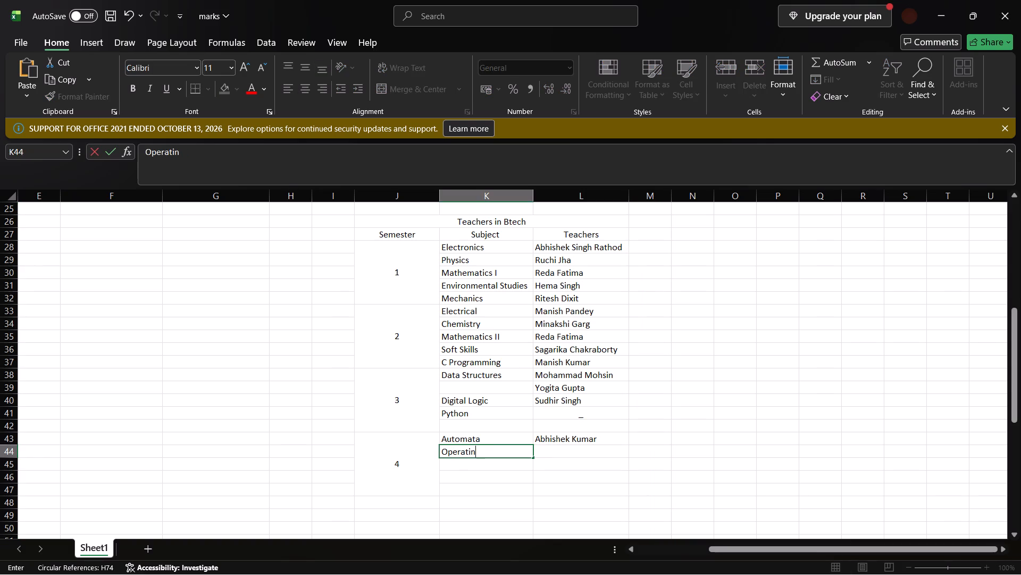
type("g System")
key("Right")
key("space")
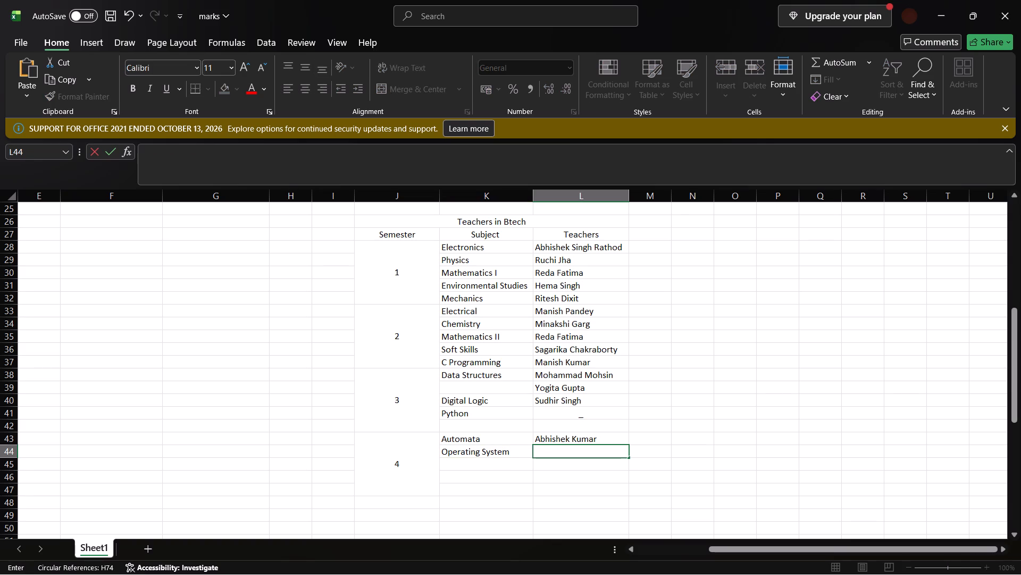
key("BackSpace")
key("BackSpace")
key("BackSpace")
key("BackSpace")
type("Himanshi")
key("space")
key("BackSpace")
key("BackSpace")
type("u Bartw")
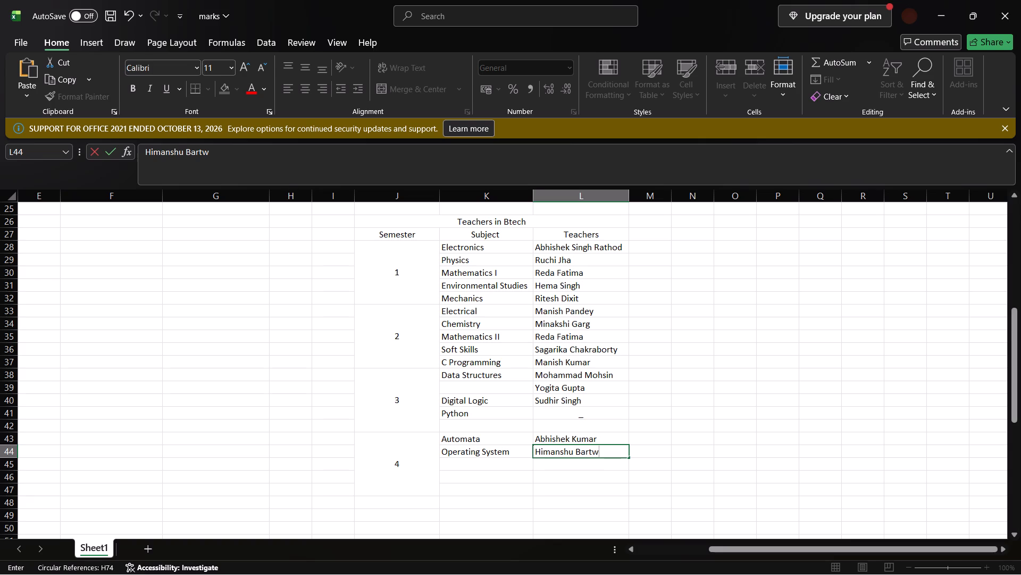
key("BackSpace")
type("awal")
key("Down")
Fill row 45 with the subject Mathematics IV and its teacher's name.
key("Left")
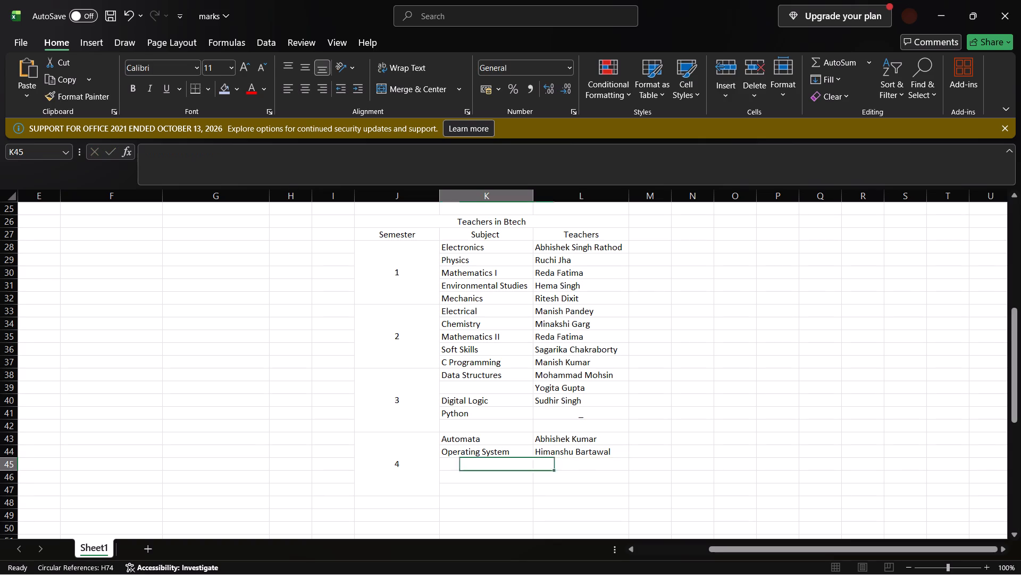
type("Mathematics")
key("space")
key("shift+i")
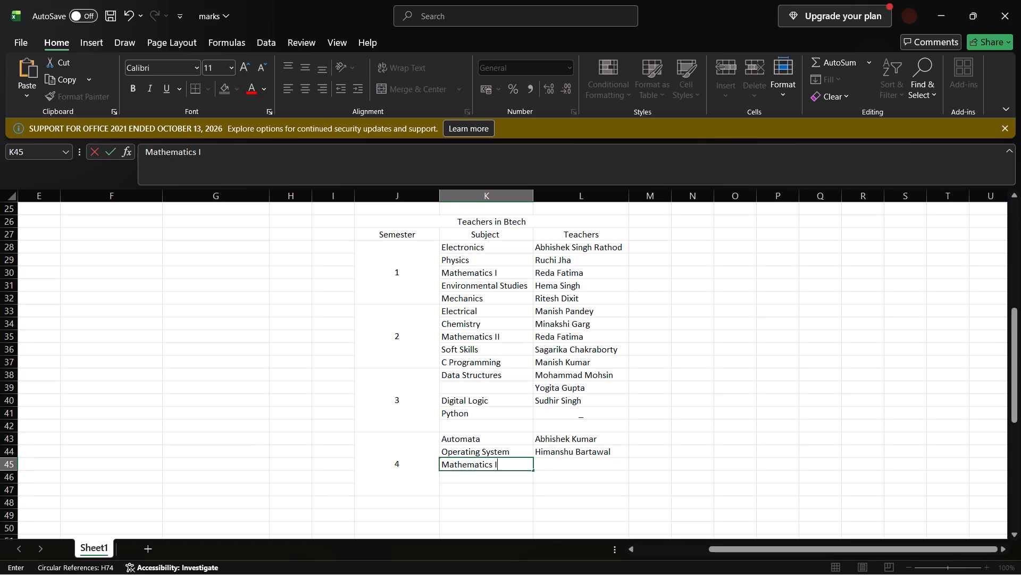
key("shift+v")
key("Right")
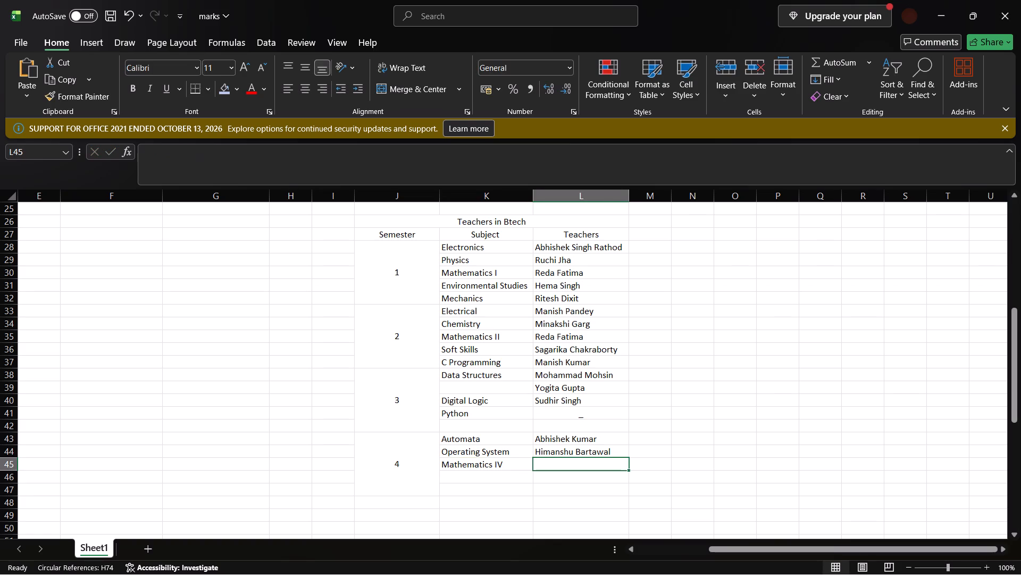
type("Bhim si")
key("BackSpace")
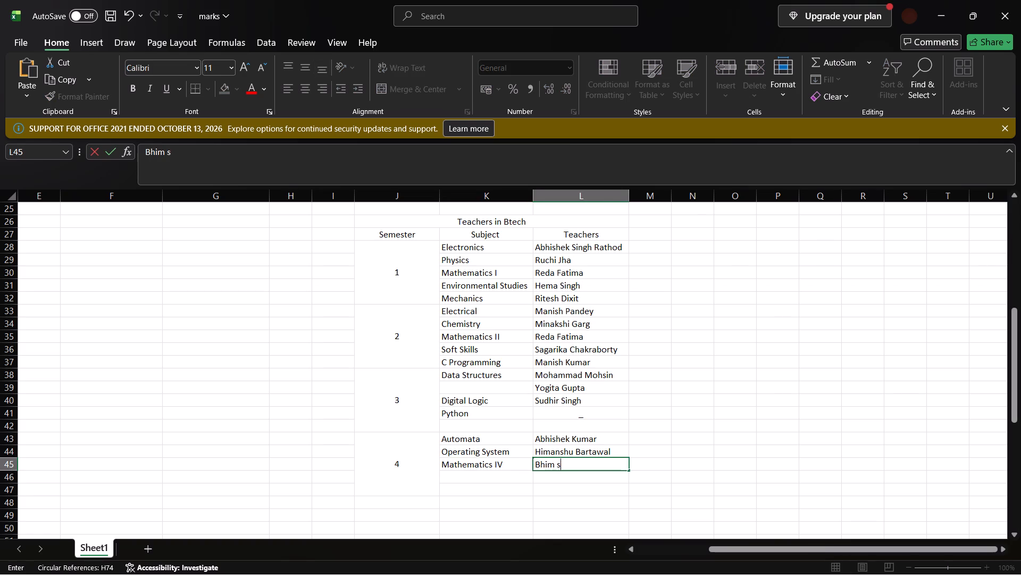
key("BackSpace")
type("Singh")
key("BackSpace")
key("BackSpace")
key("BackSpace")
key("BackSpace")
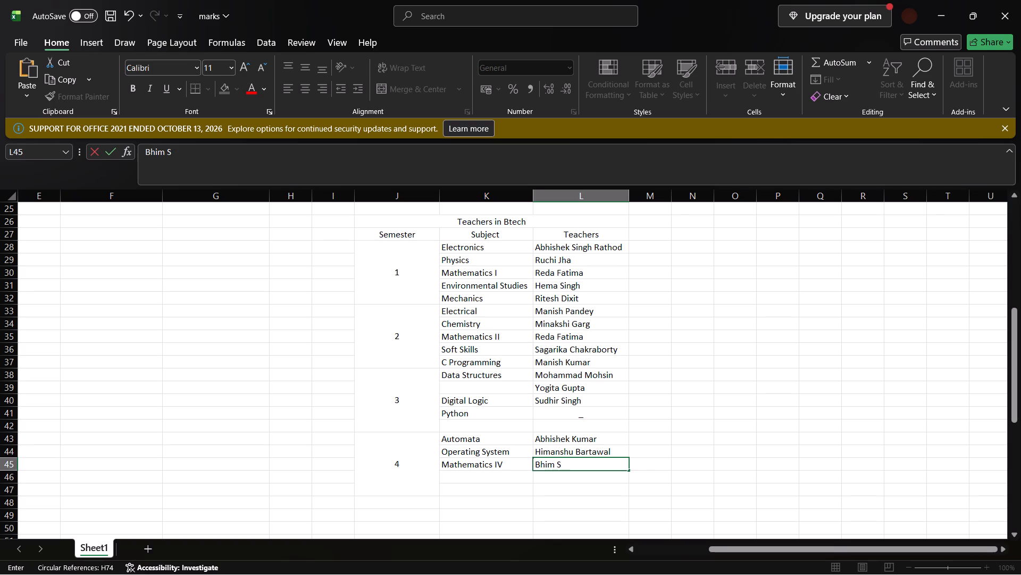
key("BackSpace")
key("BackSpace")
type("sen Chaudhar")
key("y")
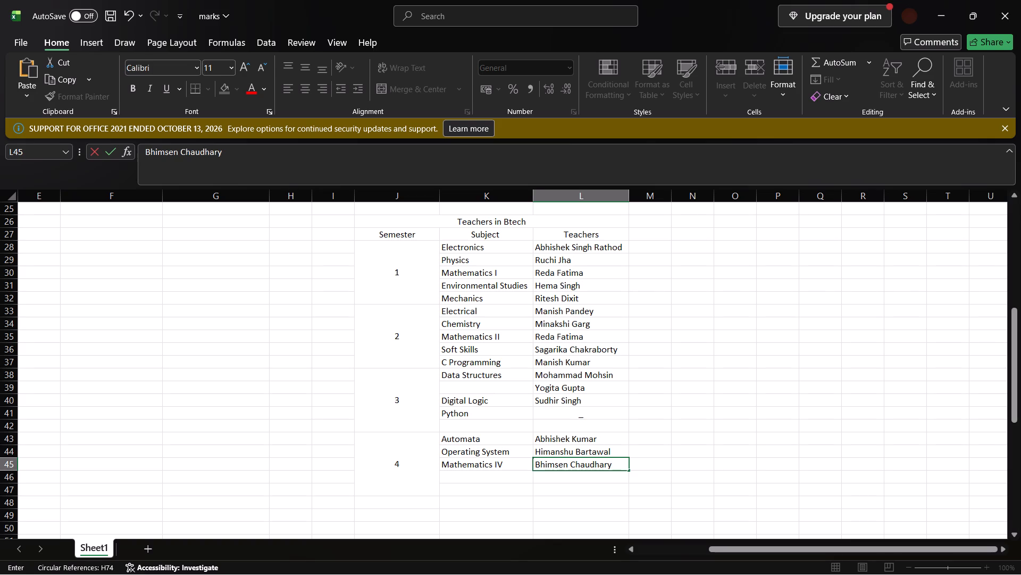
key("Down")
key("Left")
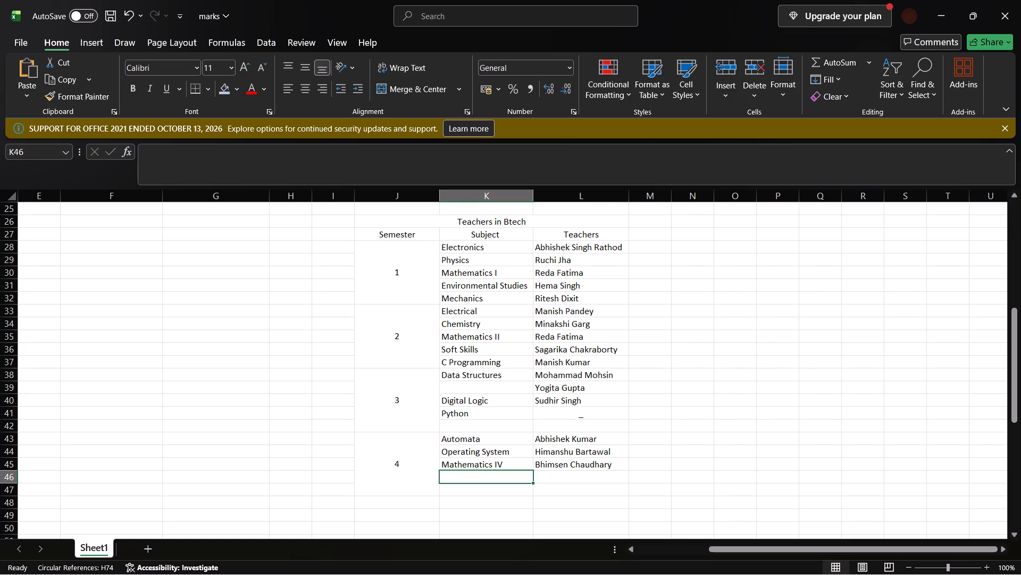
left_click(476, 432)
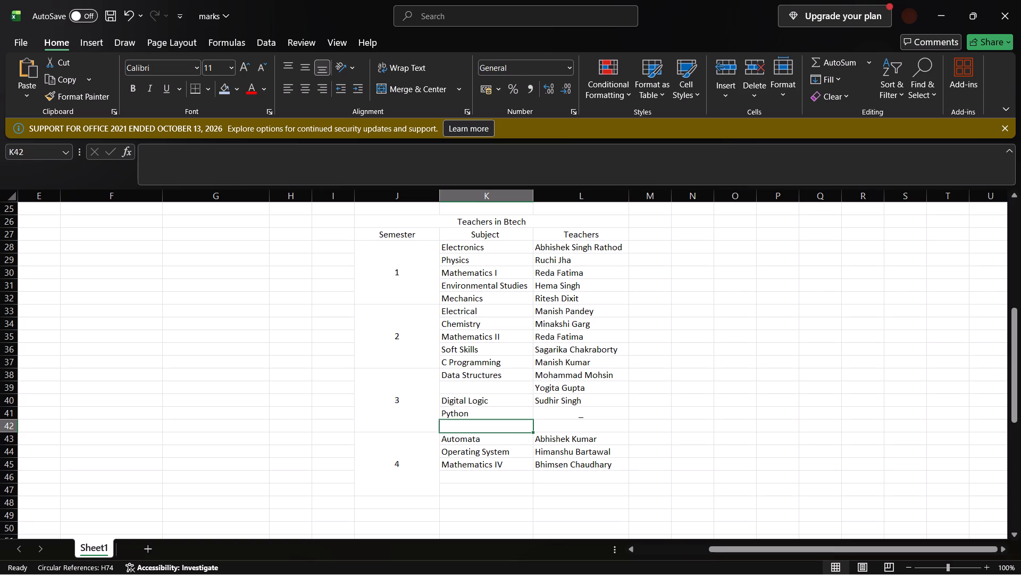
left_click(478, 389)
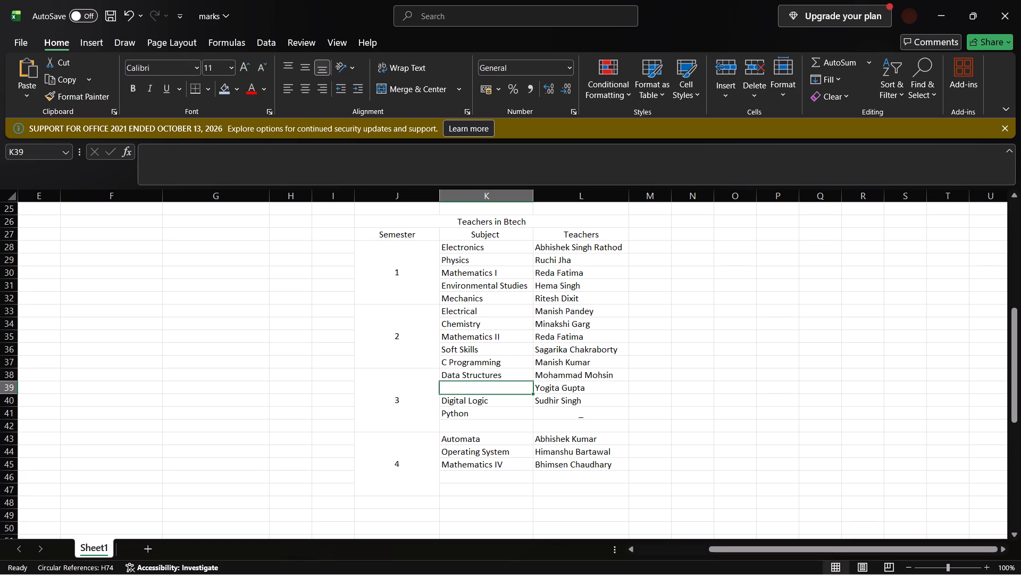
Merge and center cells J48 to J52 and enter semester number 5 in the merged cell.
left_click_drag(400, 504, 392, 523)
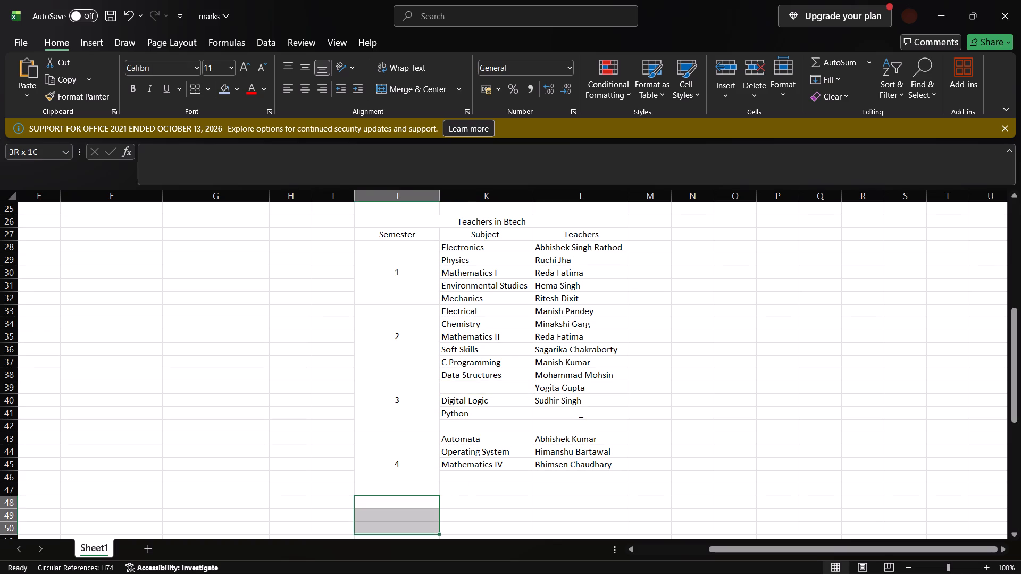
left_click_drag(392, 523, 385, 544)
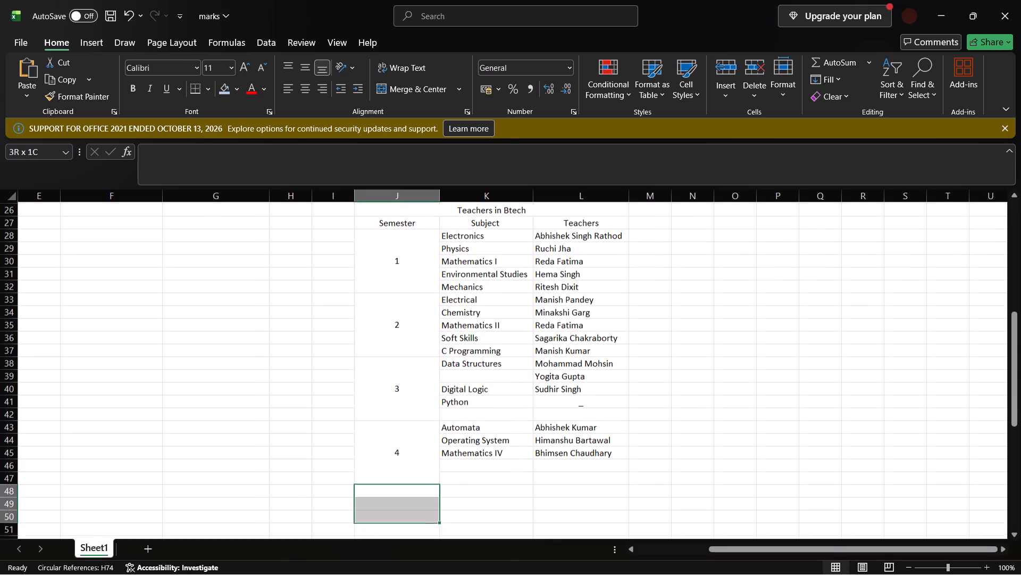
left_click_drag(385, 544, 394, 483)
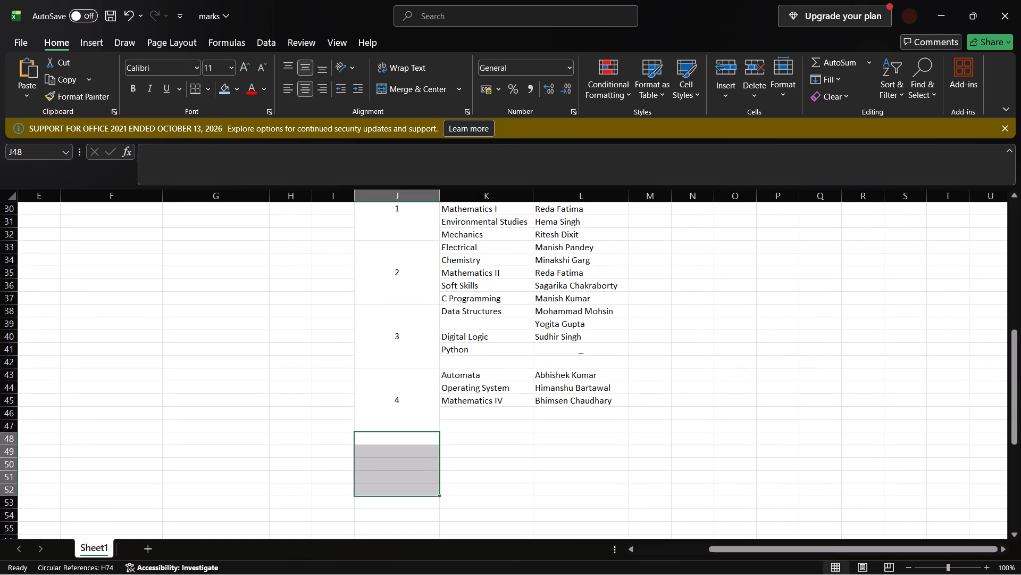
left_click(408, 94)
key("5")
key("Right")
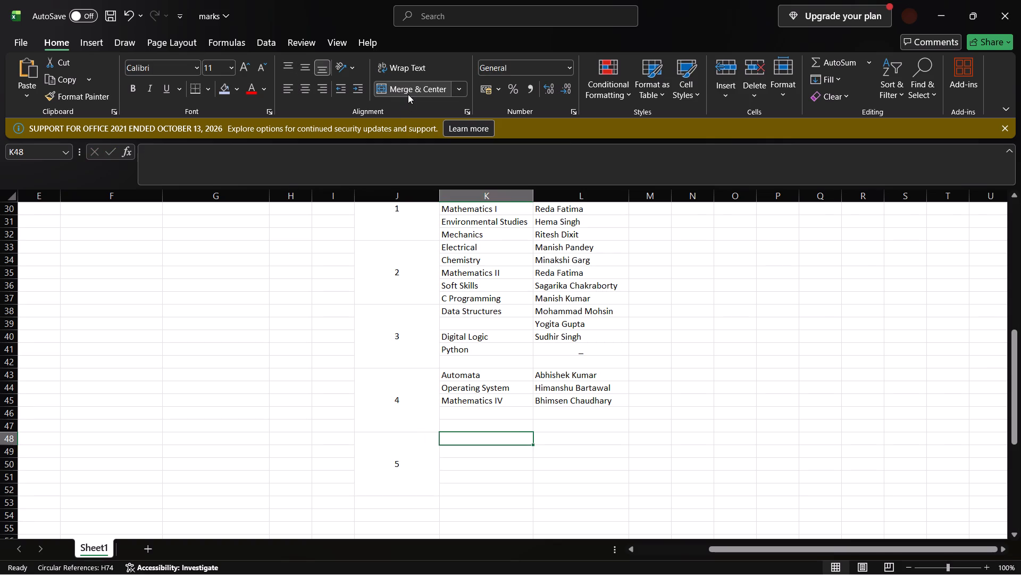
Fill row 48 with the subject DBMS and its teacher's name.
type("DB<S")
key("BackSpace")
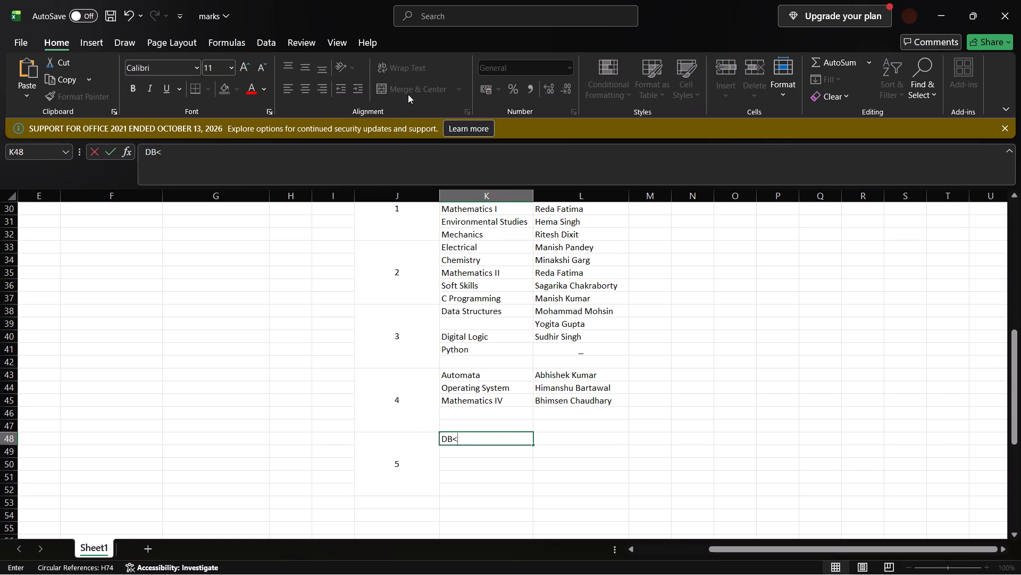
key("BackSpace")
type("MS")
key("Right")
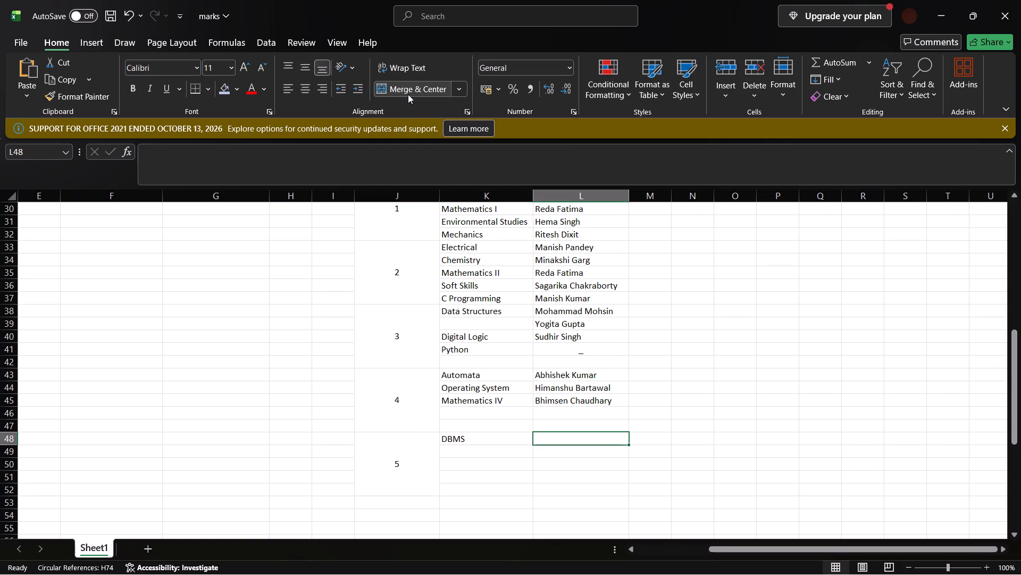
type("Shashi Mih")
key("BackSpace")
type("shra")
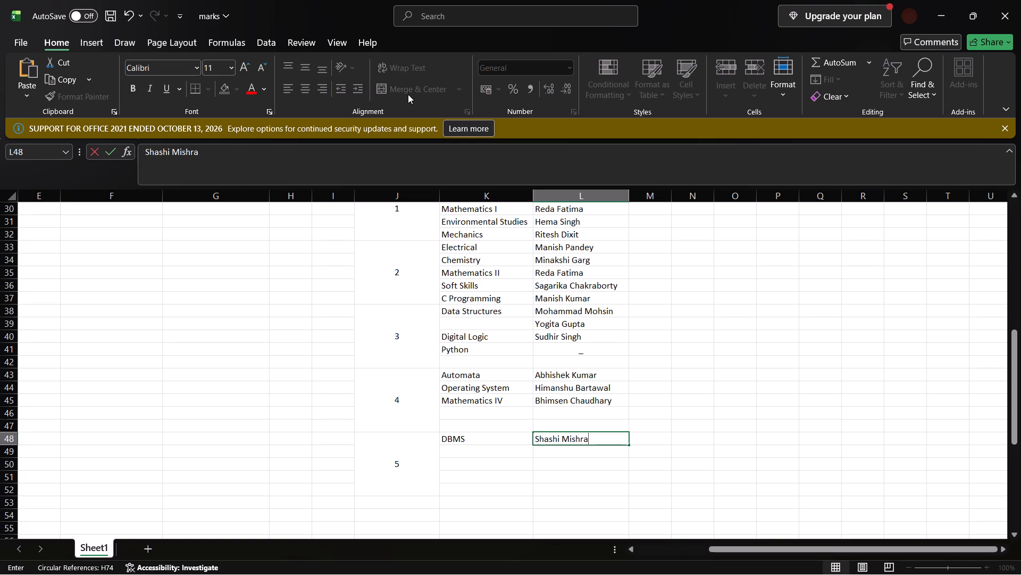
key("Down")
Enter the subject DAA in cell K49.
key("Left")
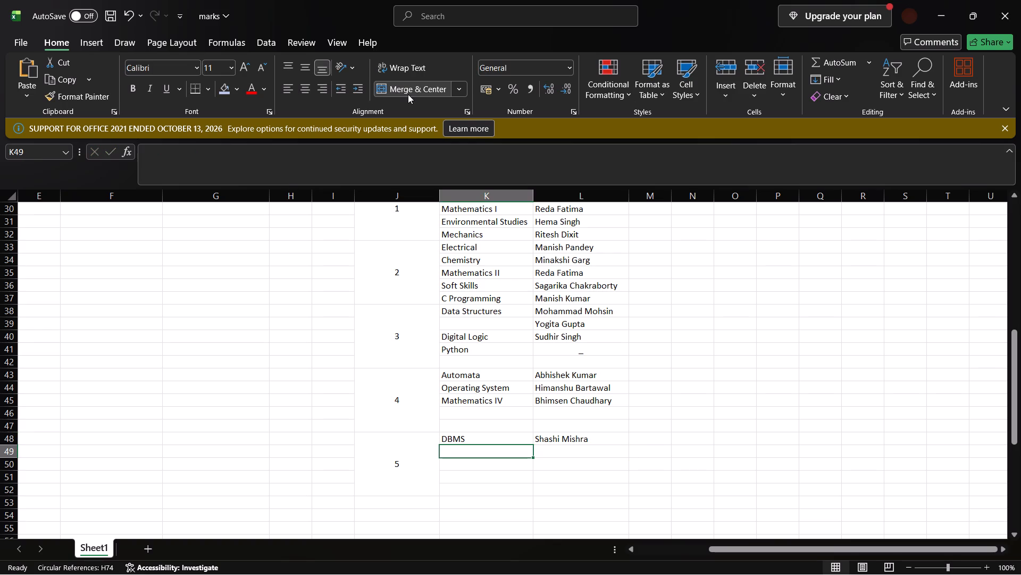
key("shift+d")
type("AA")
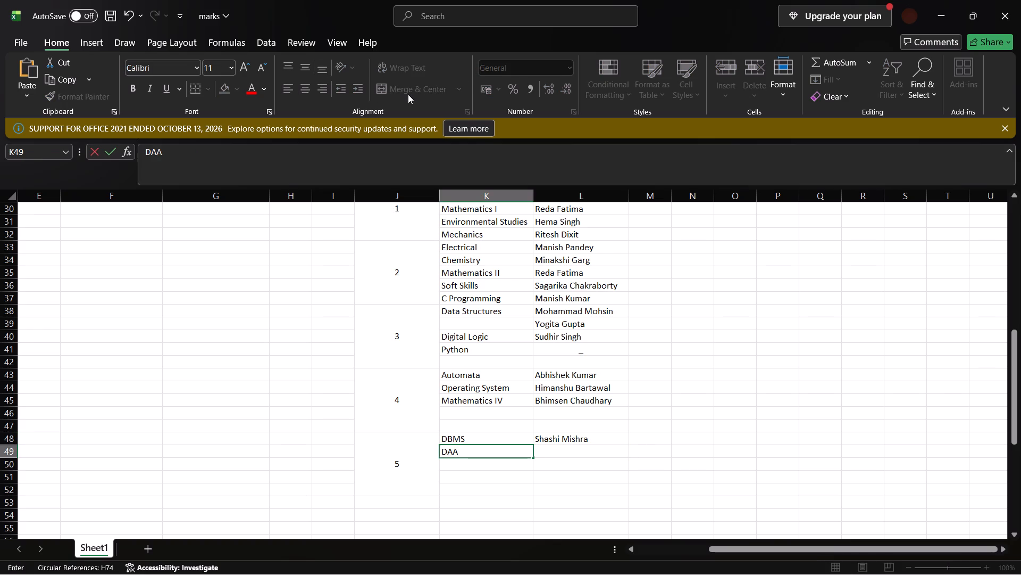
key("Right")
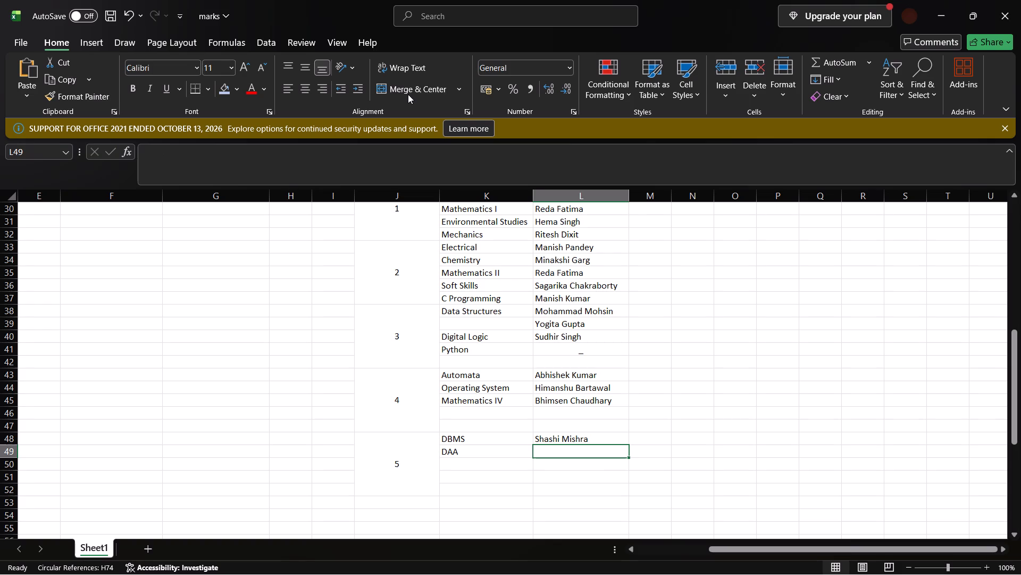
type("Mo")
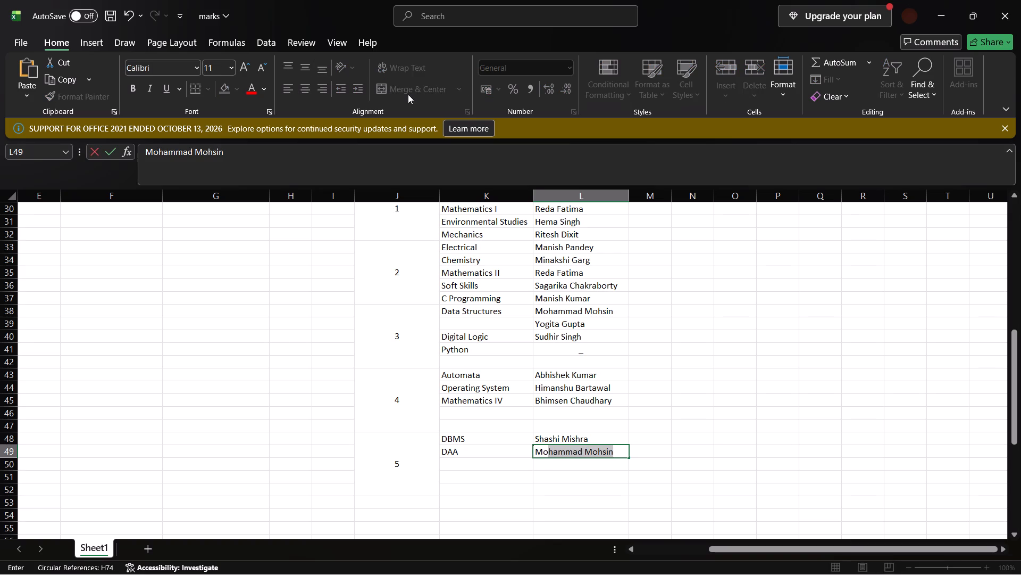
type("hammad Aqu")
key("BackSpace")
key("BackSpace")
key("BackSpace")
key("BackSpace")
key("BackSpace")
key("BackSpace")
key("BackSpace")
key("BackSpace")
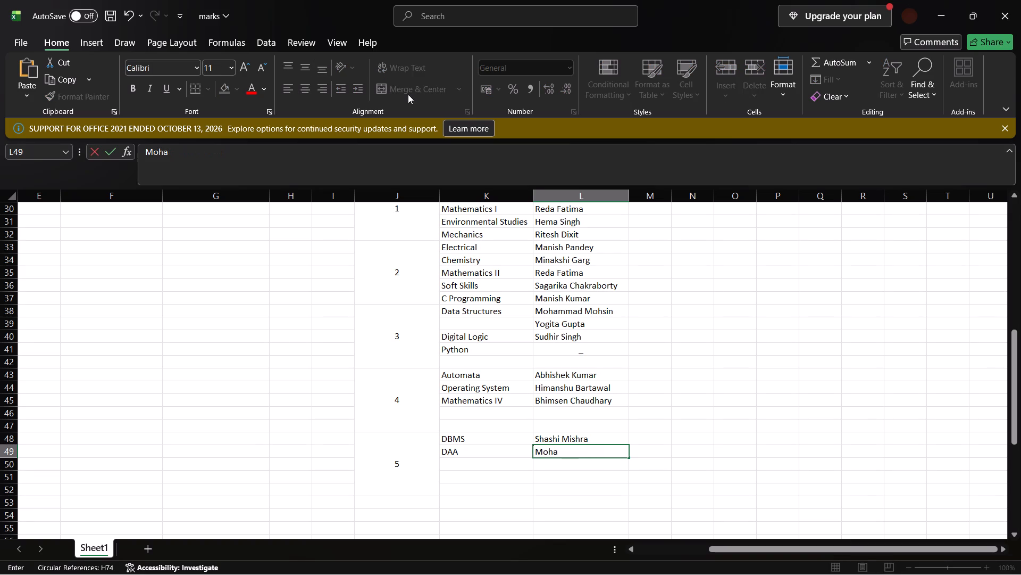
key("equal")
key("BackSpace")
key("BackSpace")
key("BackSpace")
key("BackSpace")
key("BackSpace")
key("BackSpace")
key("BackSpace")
Enter the DAA teacher's name in cell L49.
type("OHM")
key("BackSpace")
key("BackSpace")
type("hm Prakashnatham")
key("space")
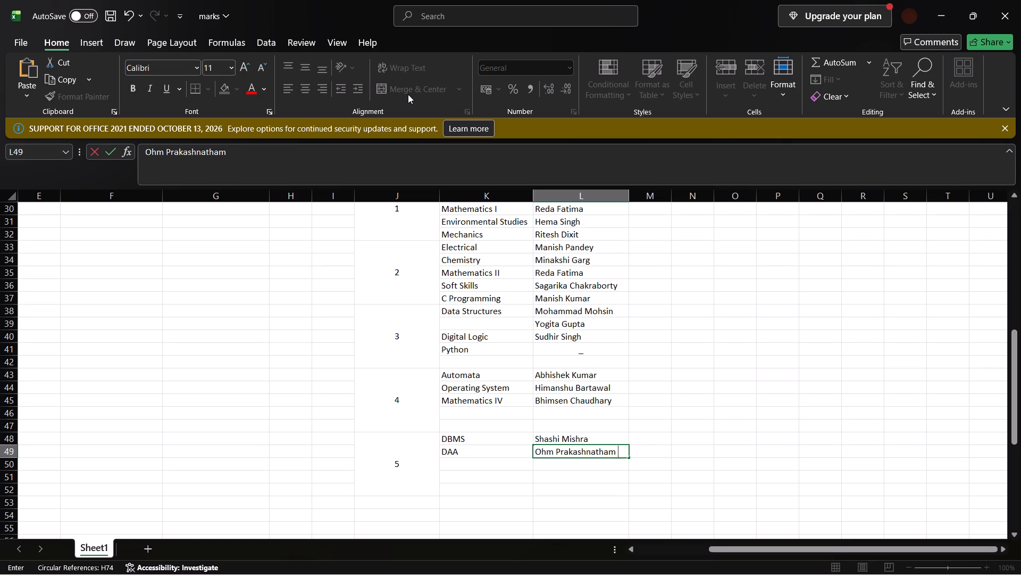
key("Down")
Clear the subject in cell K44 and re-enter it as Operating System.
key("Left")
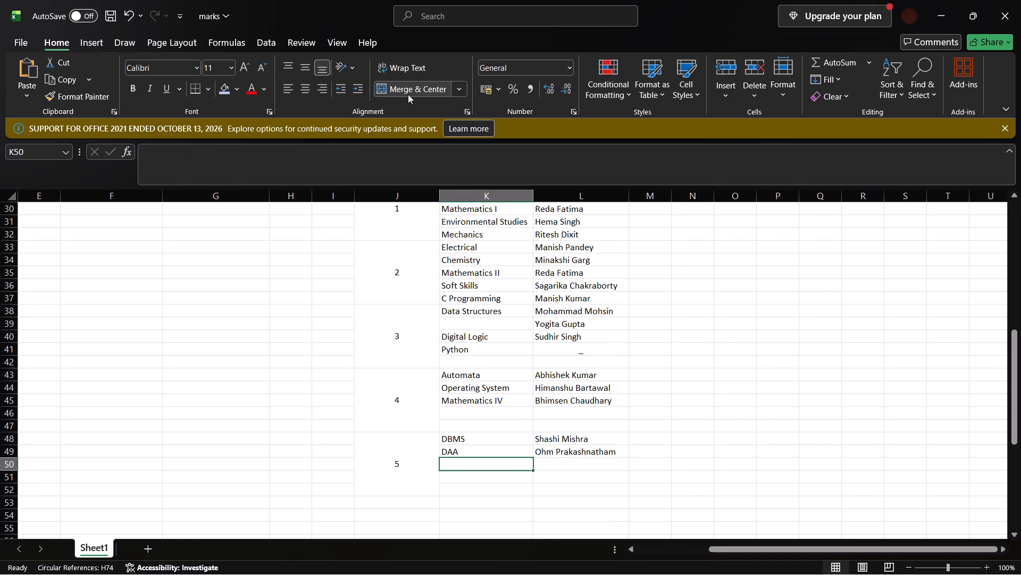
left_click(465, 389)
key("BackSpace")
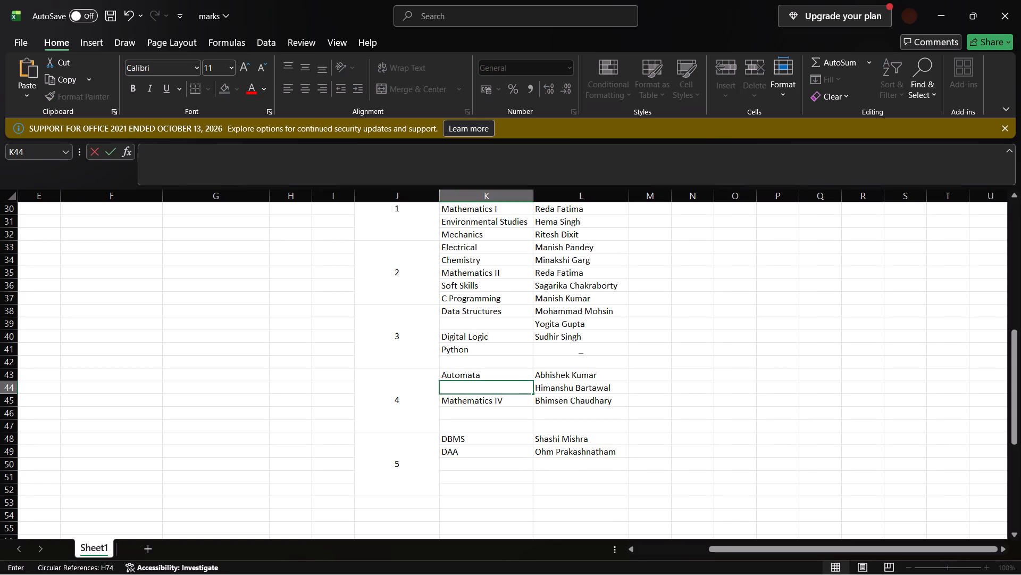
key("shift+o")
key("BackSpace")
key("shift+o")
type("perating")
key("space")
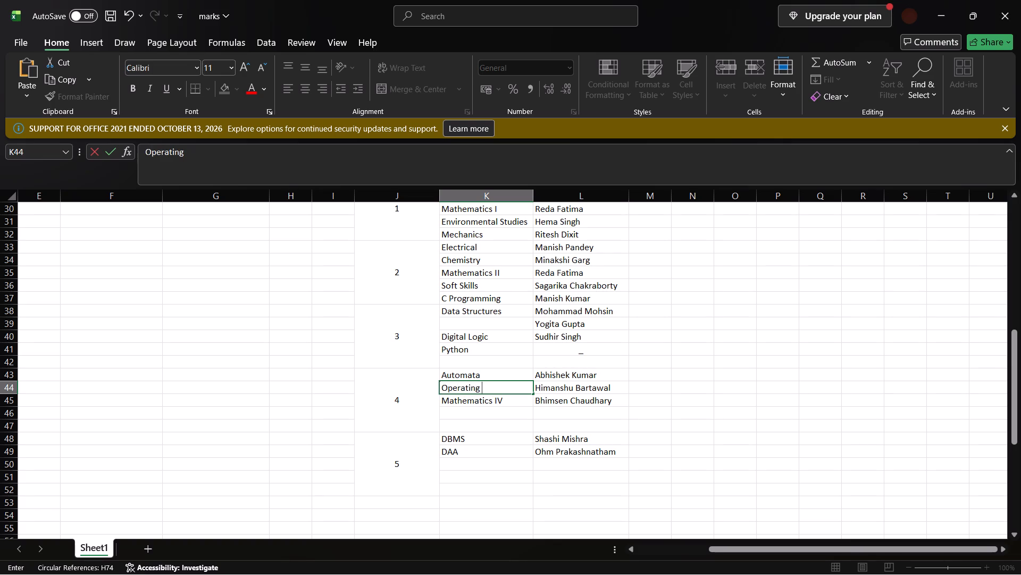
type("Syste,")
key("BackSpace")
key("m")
Enter the subject AI in cell K50.
left_click(470, 465)
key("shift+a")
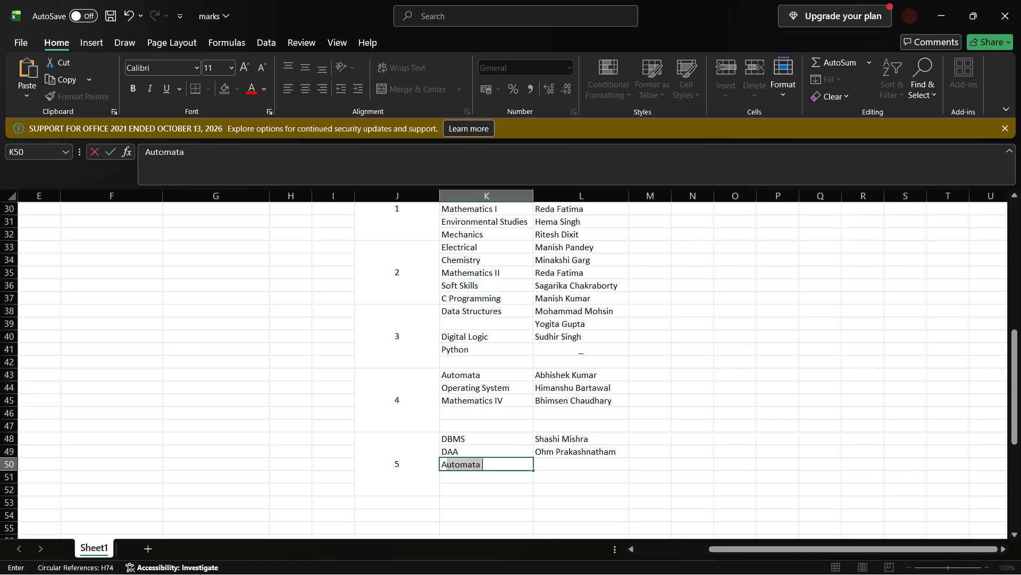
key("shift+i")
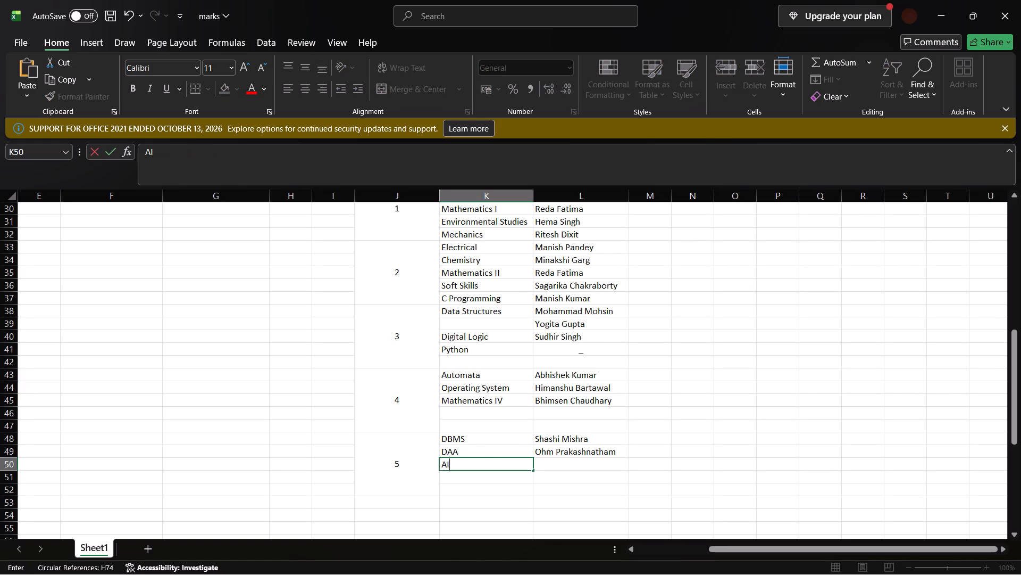
key("BackSpace")
key("BackSpace")
key("BackSpace")
key("BackSpace")
key("BackSpace")
key("BackSpace")
key("BackSpace")
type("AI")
Enter the AI teacher's name in cell L50, reusing the Operating System teacher's name.
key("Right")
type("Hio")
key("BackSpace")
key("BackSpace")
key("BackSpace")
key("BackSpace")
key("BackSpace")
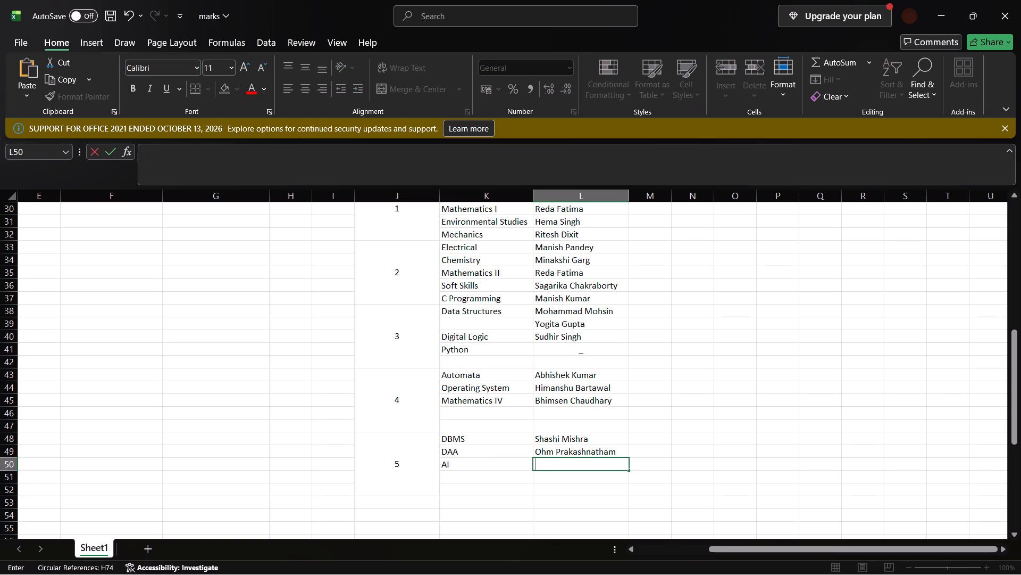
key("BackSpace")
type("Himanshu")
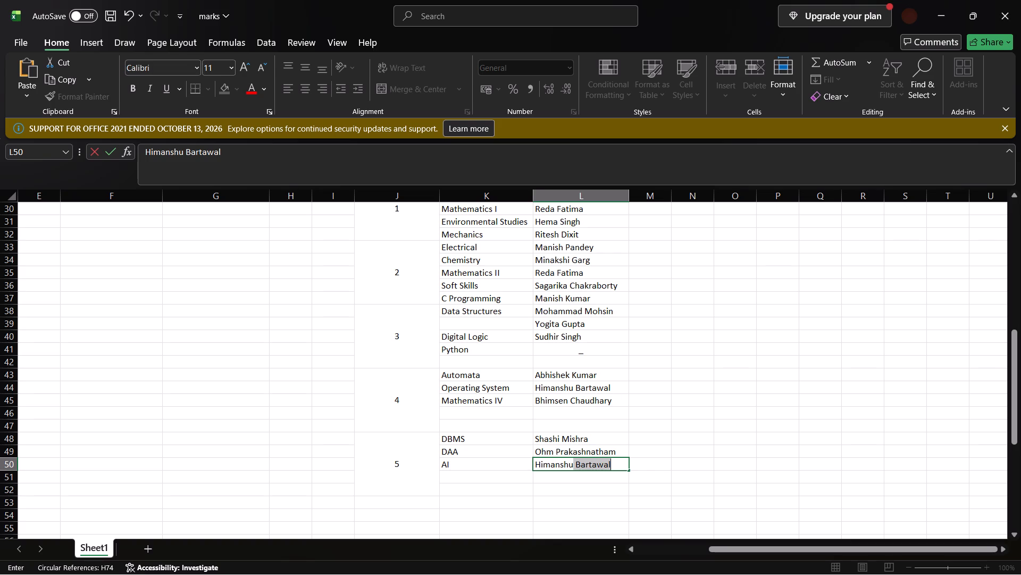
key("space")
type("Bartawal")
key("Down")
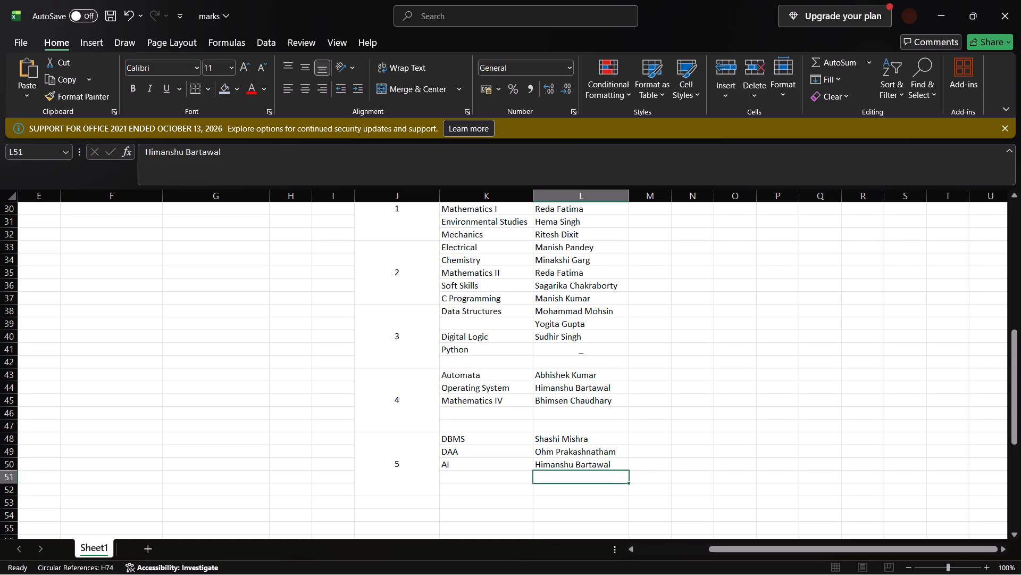
Fill row 51 with the subject Cloud Computing and its teacher's name.
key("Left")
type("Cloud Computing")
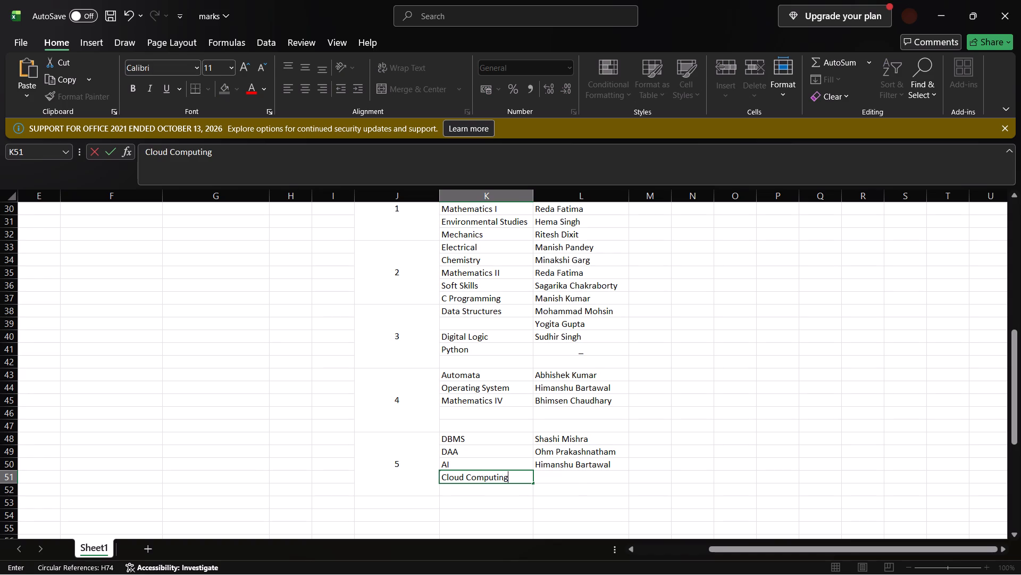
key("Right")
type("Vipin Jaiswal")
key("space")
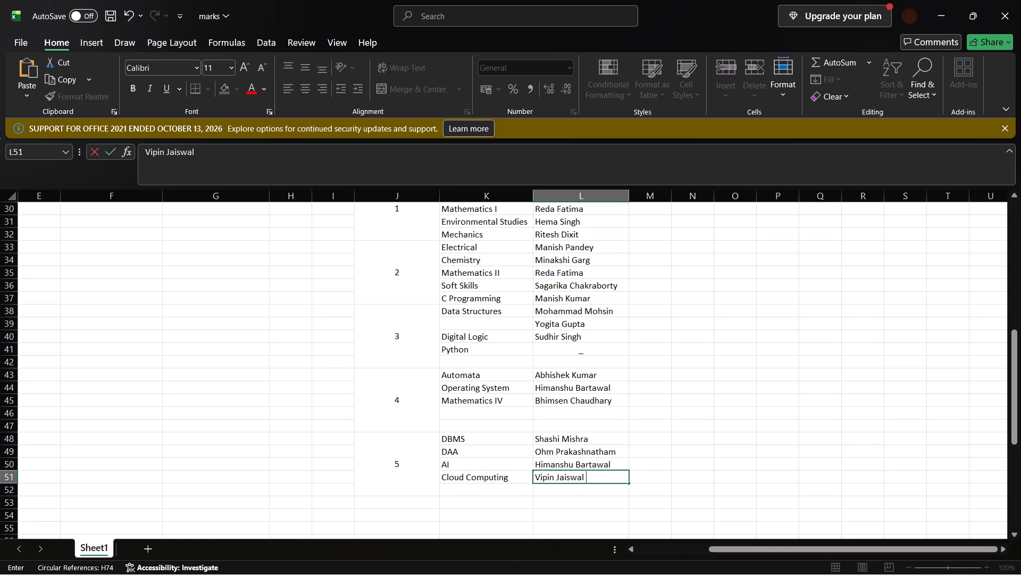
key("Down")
Fill row 52 with the subject Data Warehouse and Data Mining and its teacher's name.
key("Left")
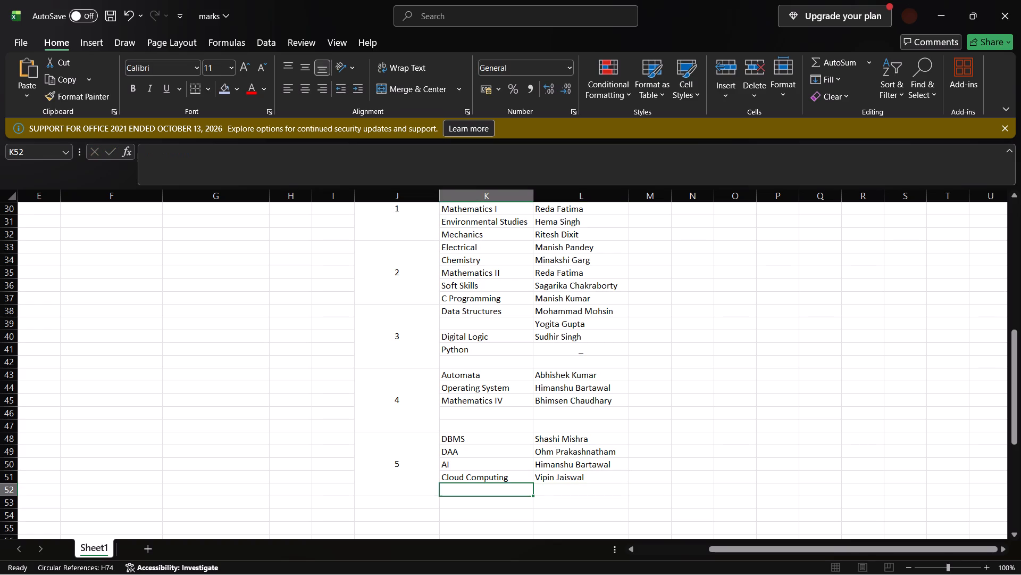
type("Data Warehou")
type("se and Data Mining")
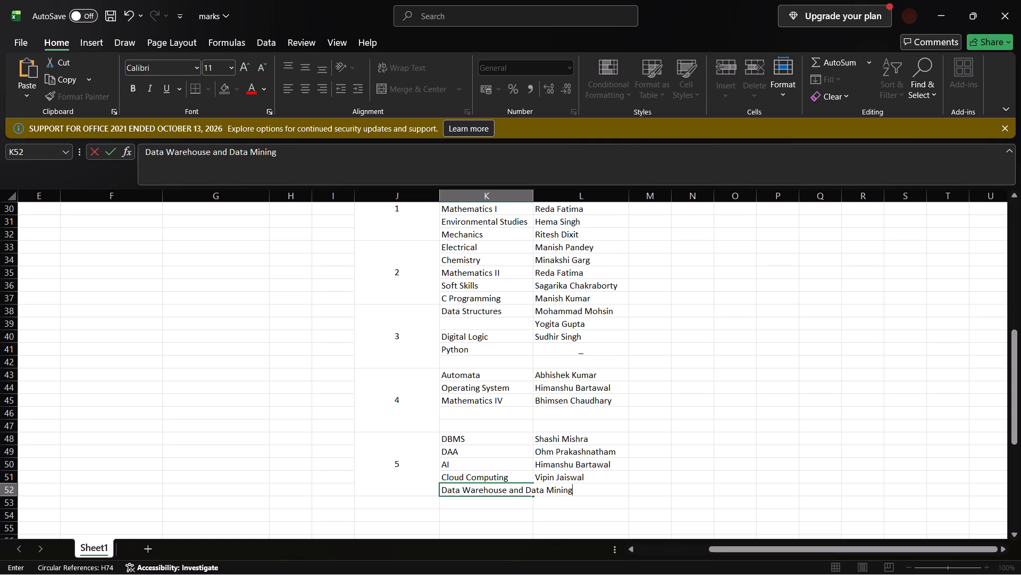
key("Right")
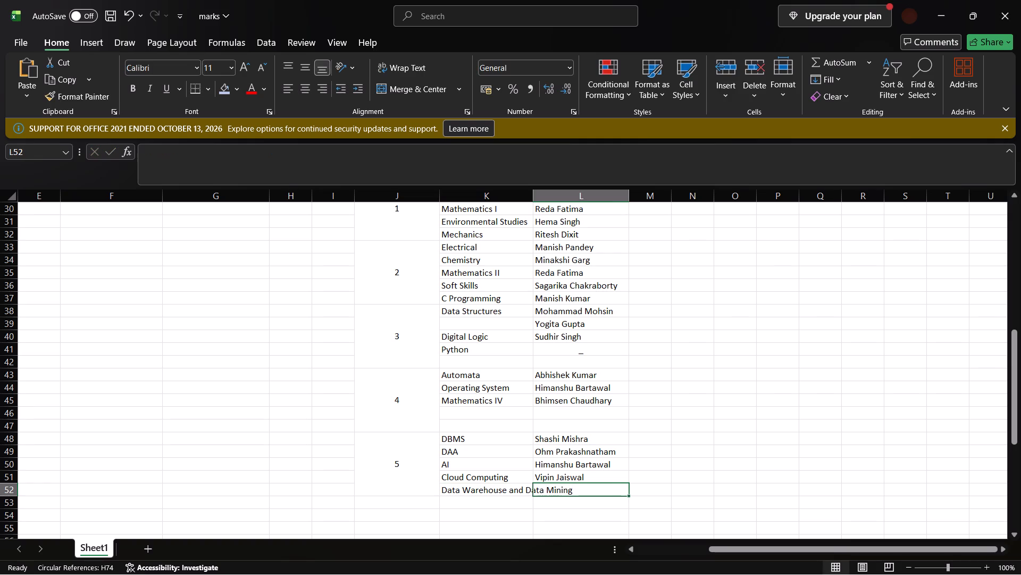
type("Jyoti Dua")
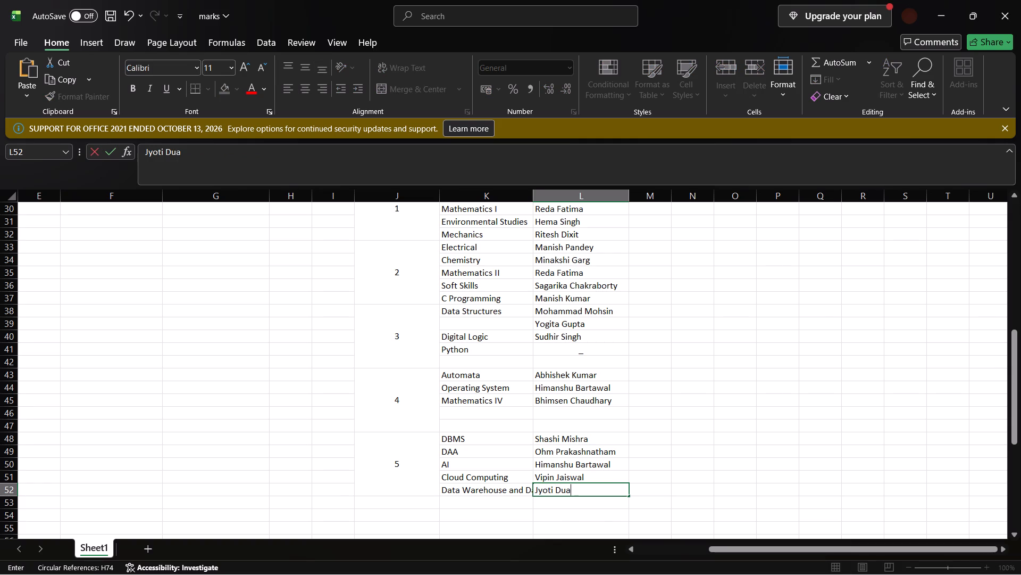
Merge and center K52:K53 for the Data Warehouse and Data Mining subject and L52:L53 for its teacher.
left_click(463, 494)
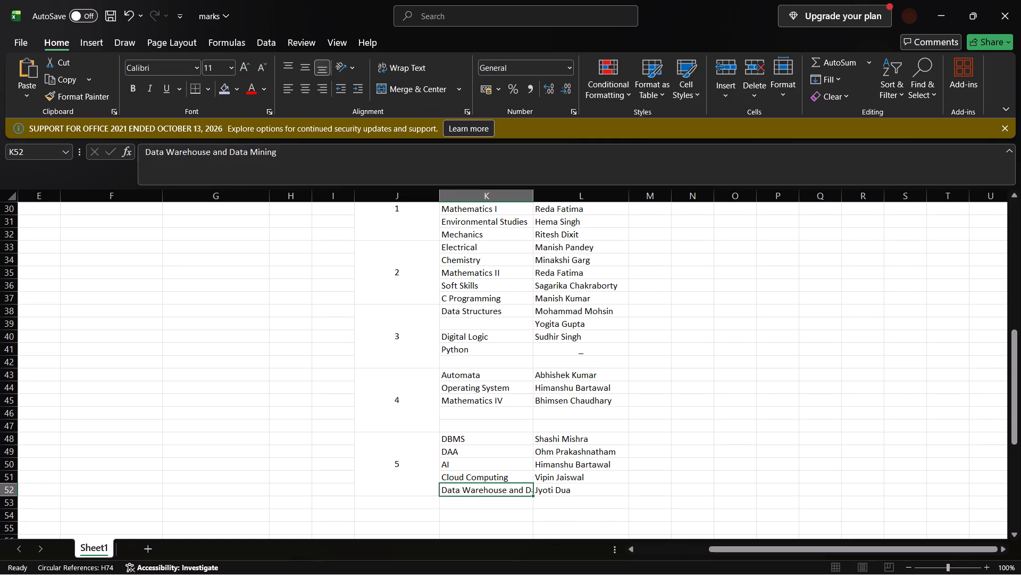
left_click_drag(461, 494, 473, 487)
left_click_drag(473, 487, 470, 499)
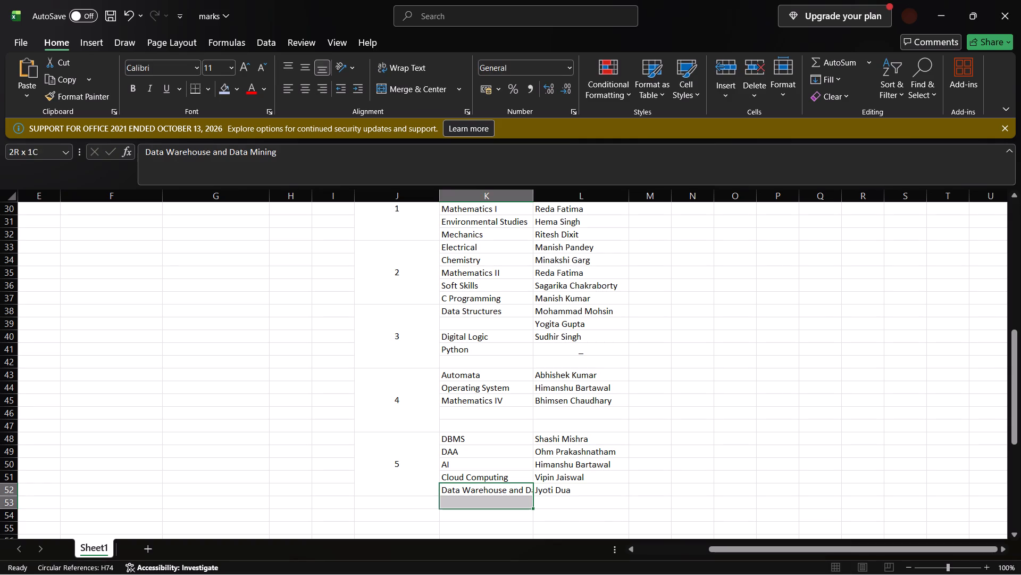
left_click_drag(470, 499, 470, 502)
left_click(412, 90)
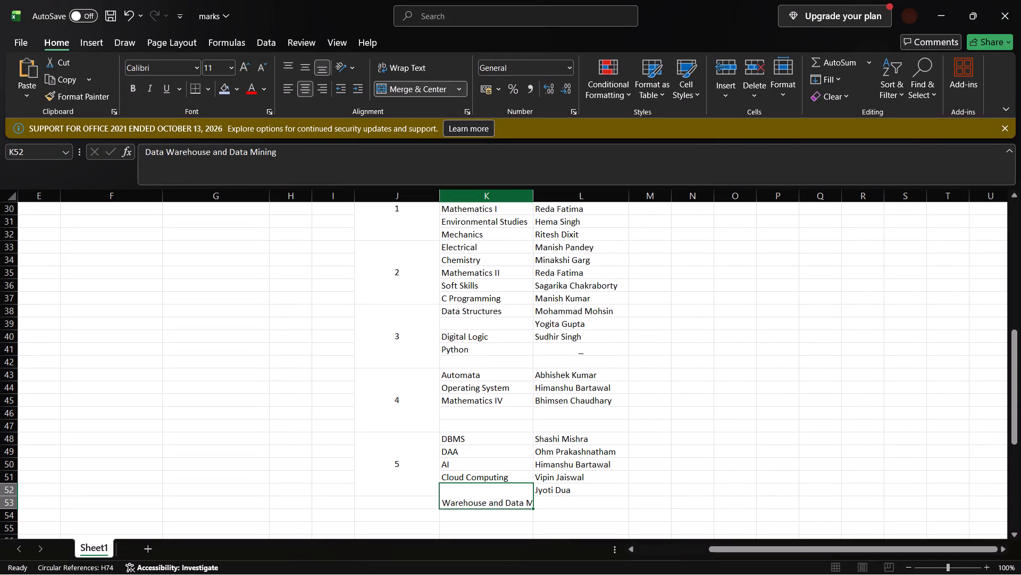
left_click_drag(564, 493, 562, 503)
left_click(430, 94)
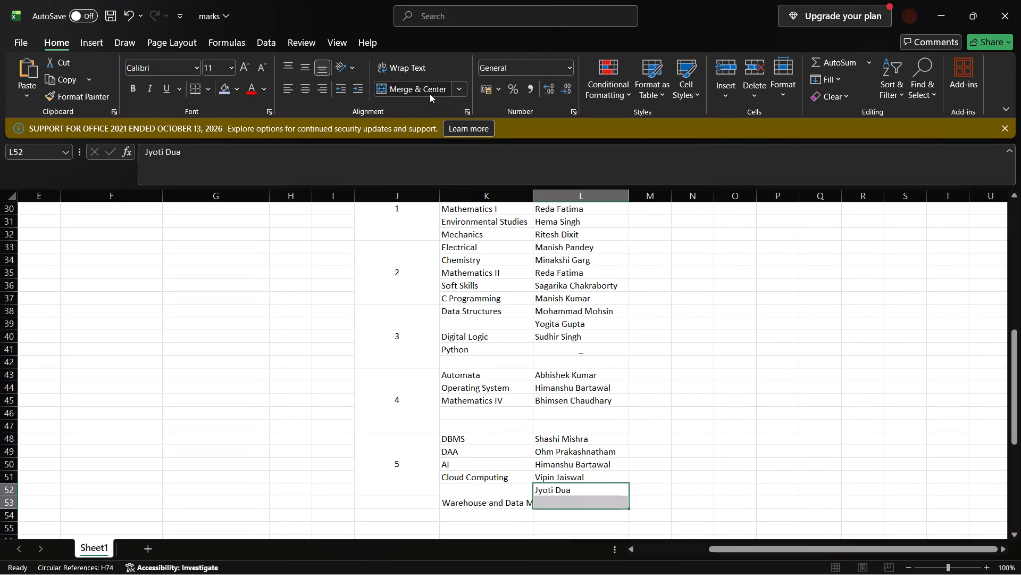
Extend the merged, centered semester 5 cell in column J to span J48:J53.
left_click_drag(397, 499, 399, 489)
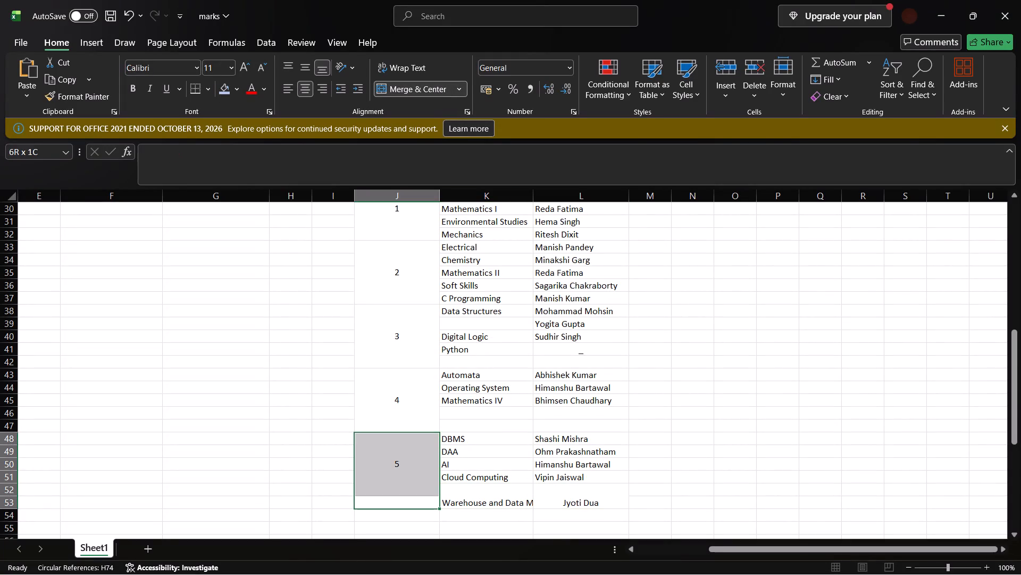
left_click_drag(399, 489, 399, 489)
left_click(421, 92)
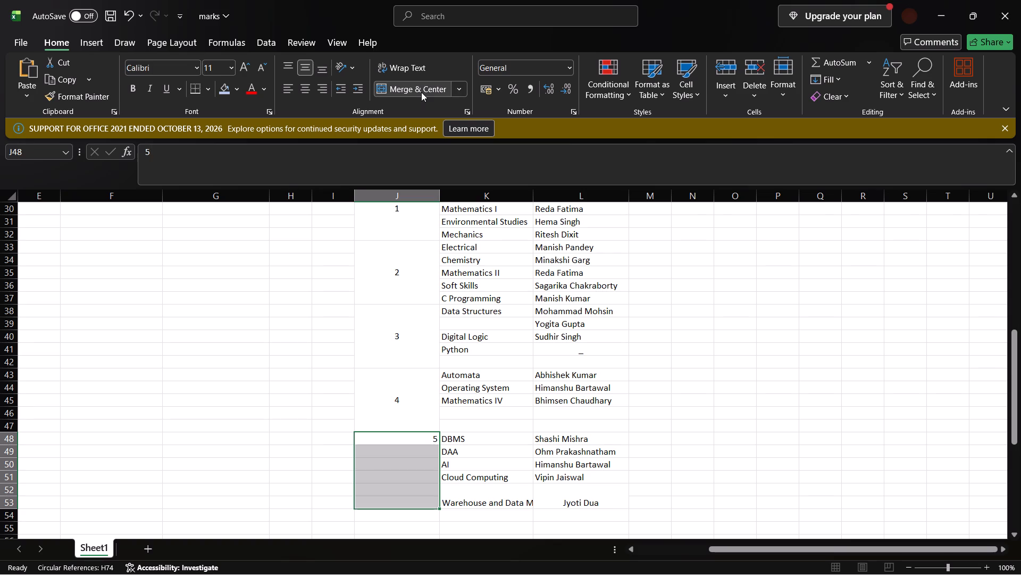
left_click(421, 92)
Wrap the text of the merged Data Warehouse and Data Mining cell K52.
left_click(467, 491)
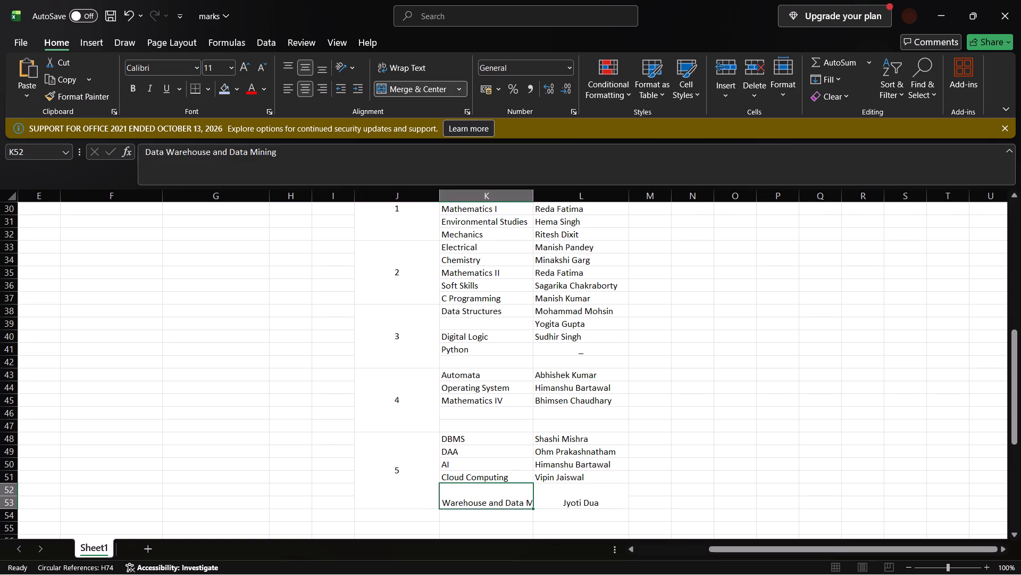
left_click(417, 73)
Align the teacher's name in merged cell L52 to the left horizontally and to the middle vertically.
left_click(591, 504)
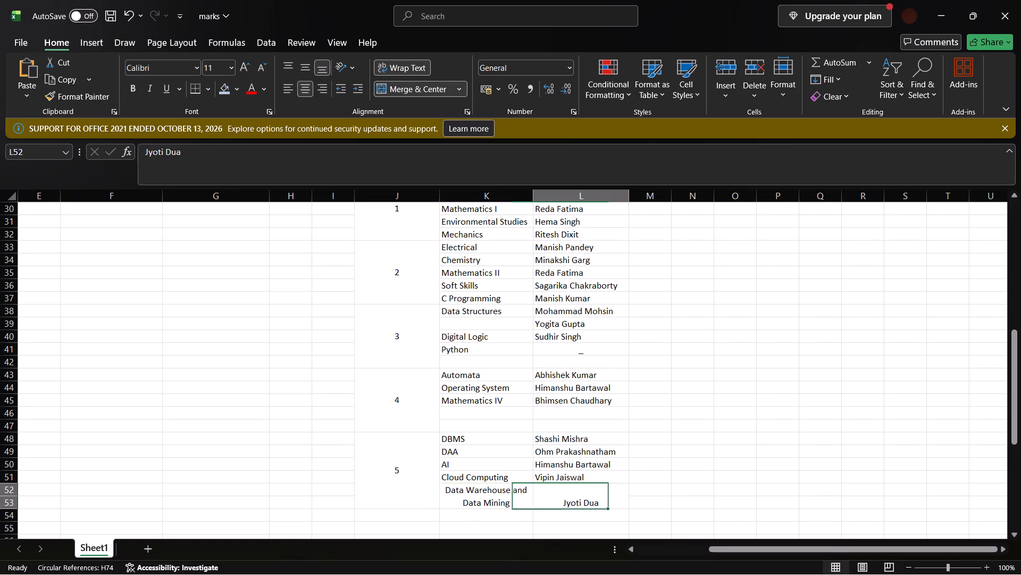
left_click(291, 61)
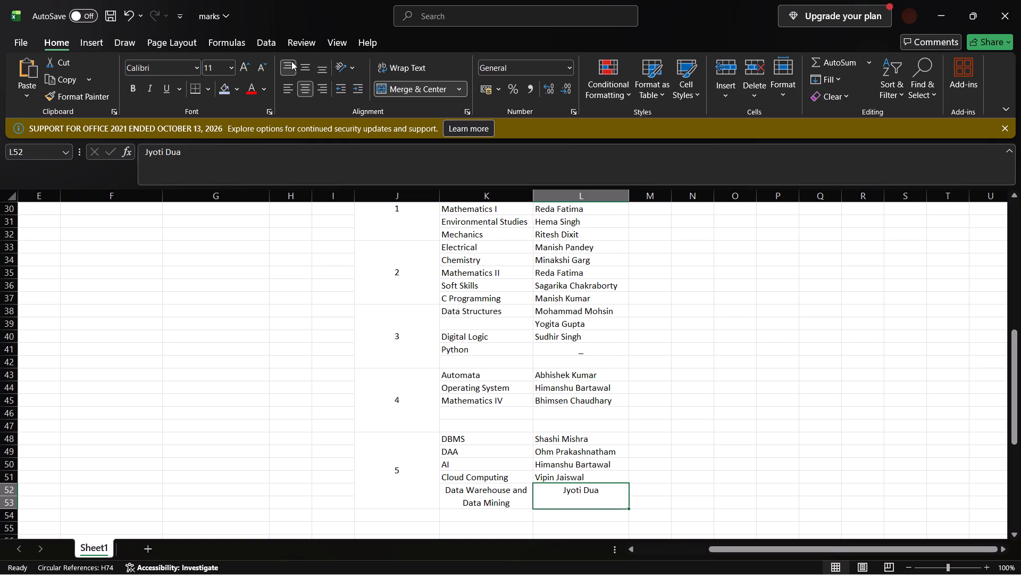
left_click(288, 86)
left_click(302, 69)
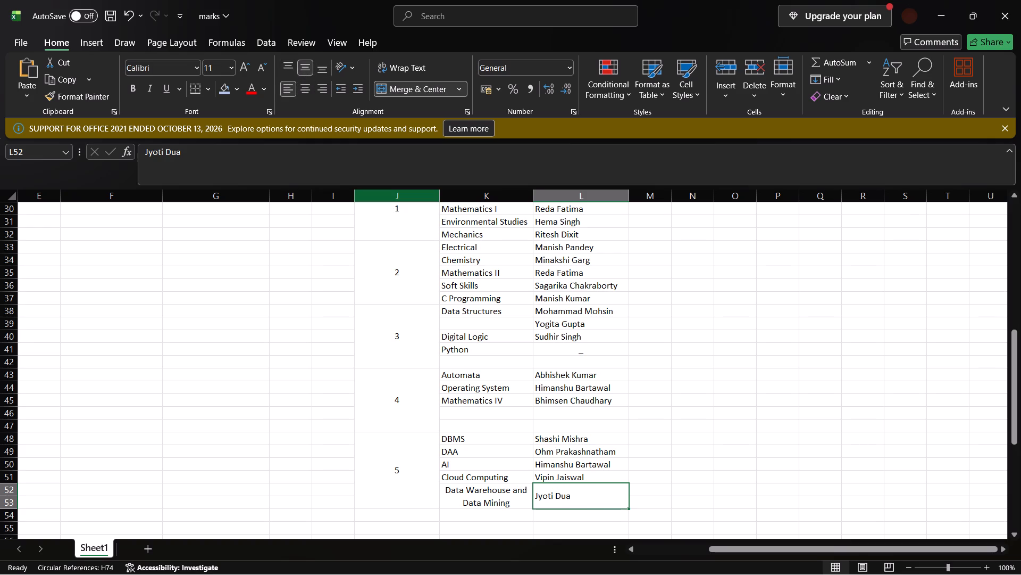
Align the Data Warehouse and Data Mining text in merged cell K52 to the left horizontally and to the middle vertically.
left_click(455, 493)
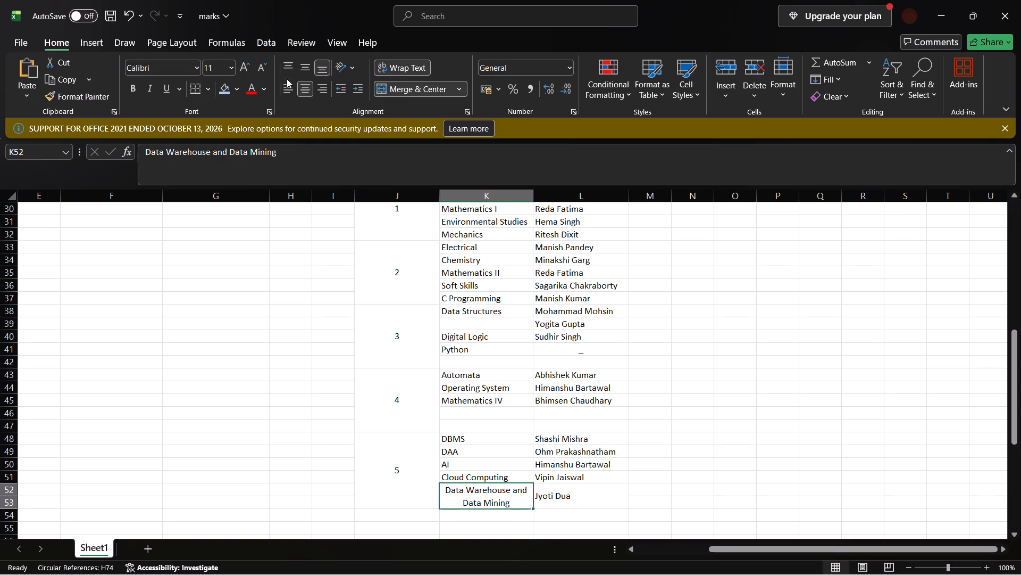
left_click(289, 95)
left_click(302, 71)
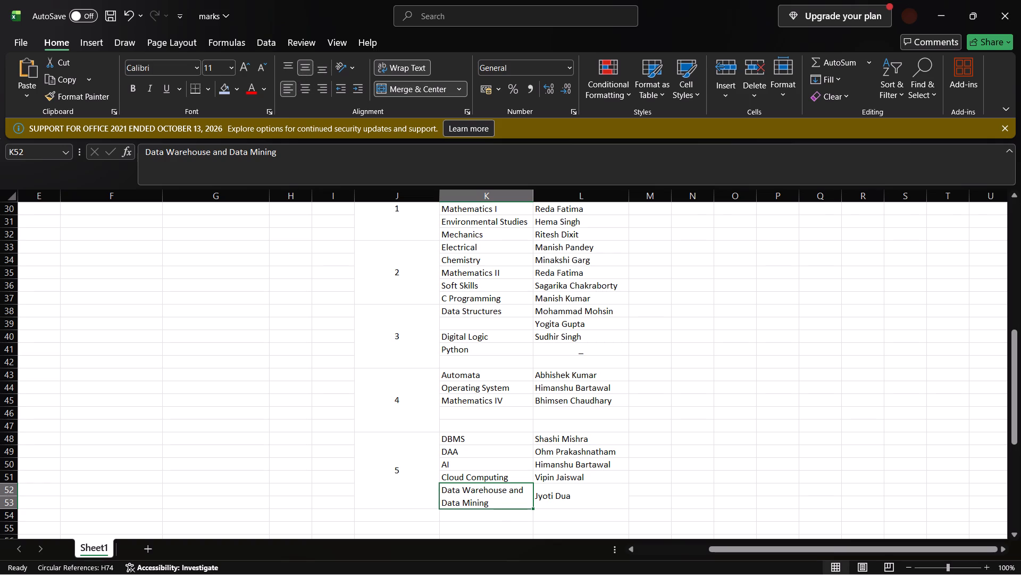
Fill the header cells J27:L27 (Semester, Subject, Teachers) with the third-lightest gold theme shade.
scroll(499, 440, "up", 1)
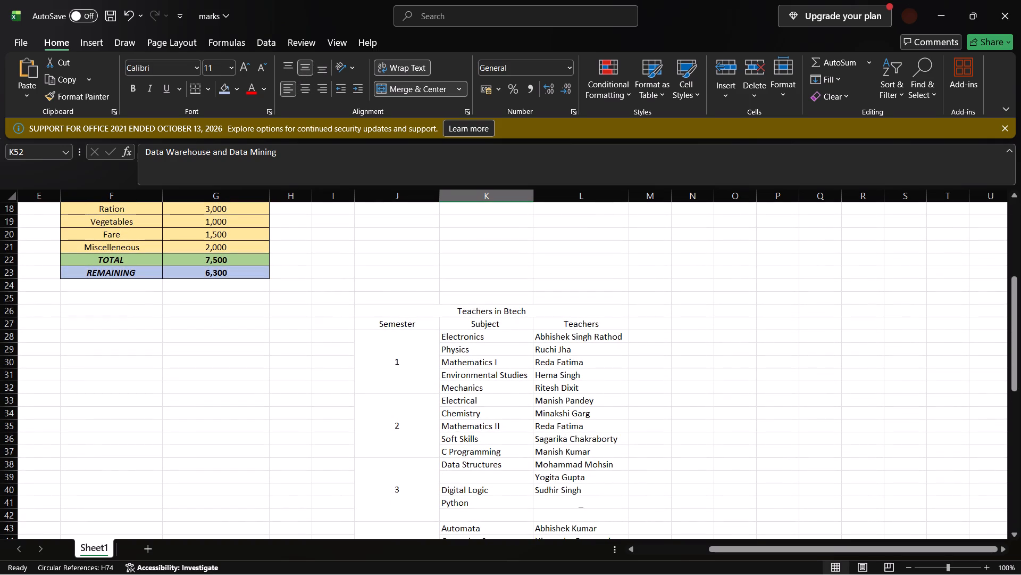
left_click(499, 308)
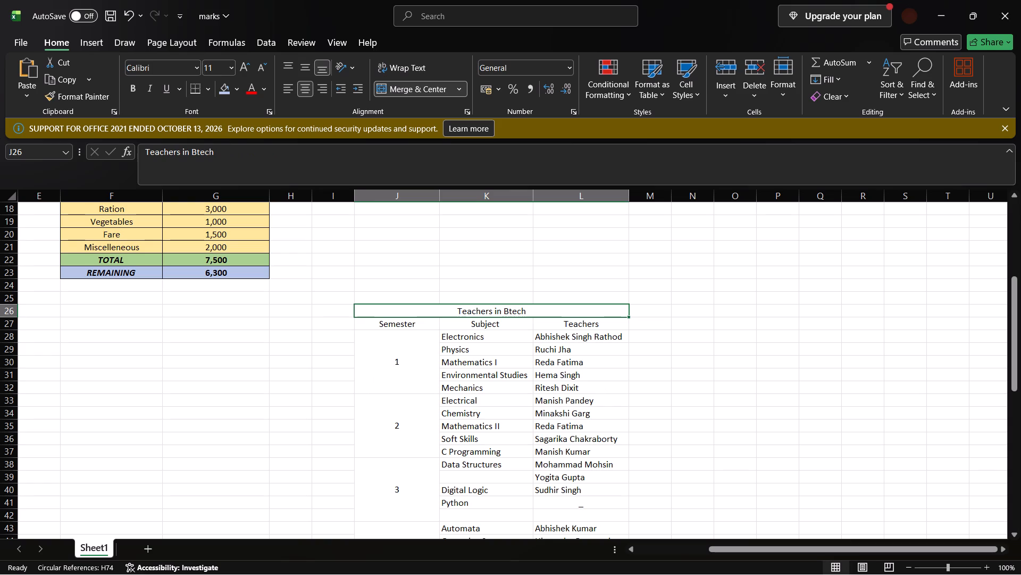
scroll(493, 371, "down", 1)
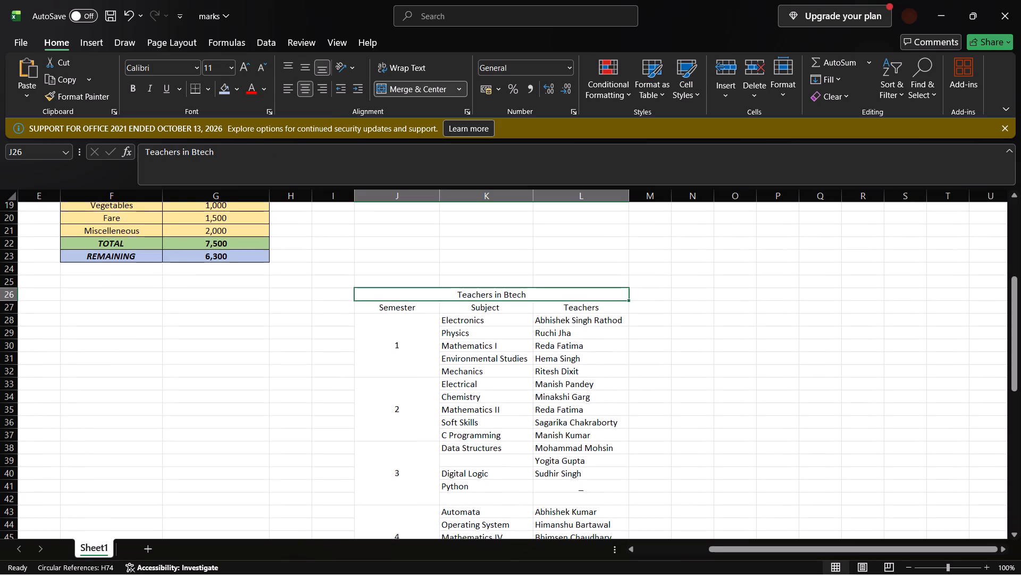
scroll(493, 371, "down", 1)
left_click_drag(411, 312, 507, 314)
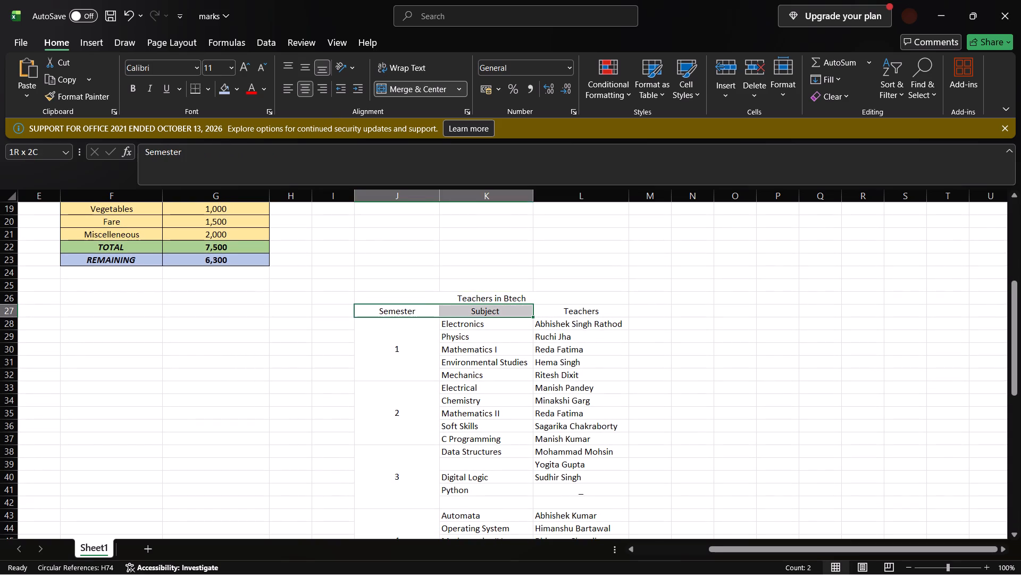
left_click_drag(507, 314, 548, 314)
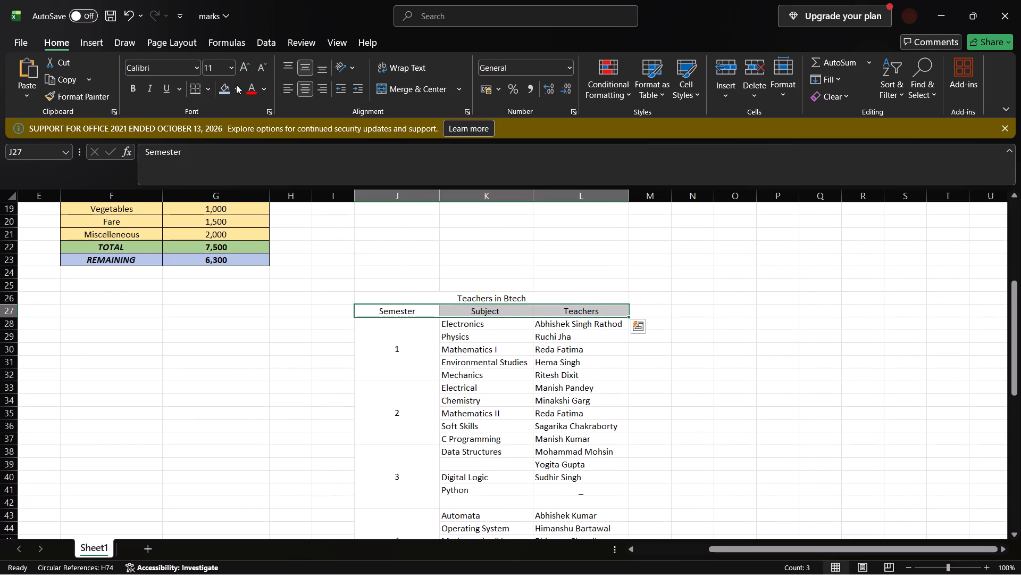
left_click(233, 86)
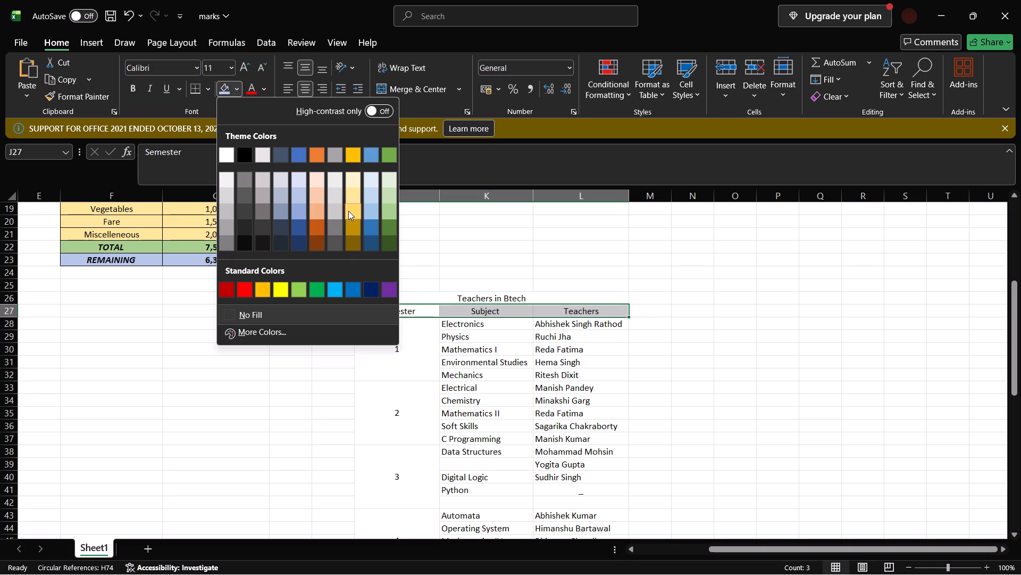
left_click(348, 211)
Fill the merged title cell J26 (Teachers in Btech) with the third-lightest shade of the light blue theme colour.
left_click(425, 299)
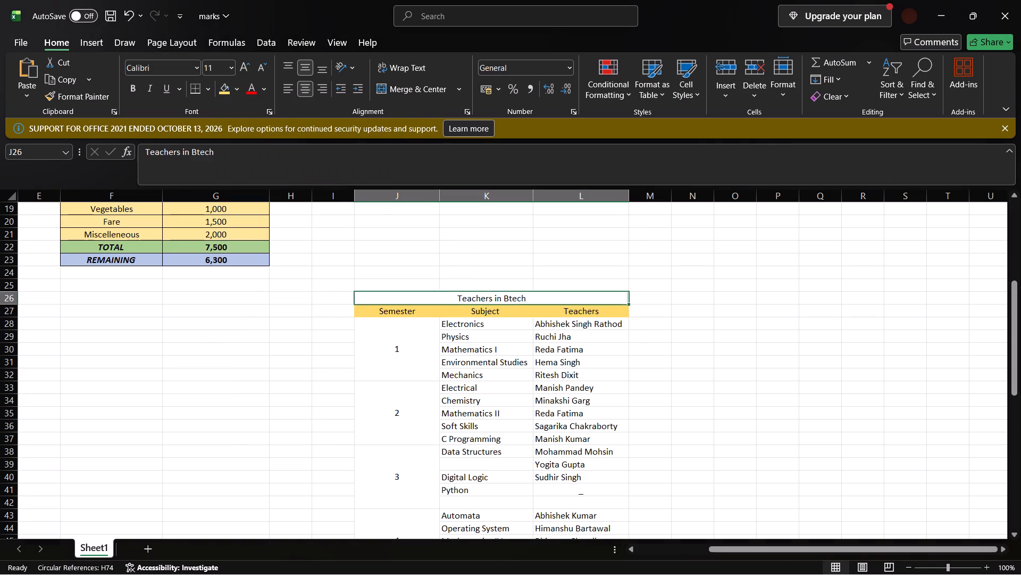
left_click(235, 86)
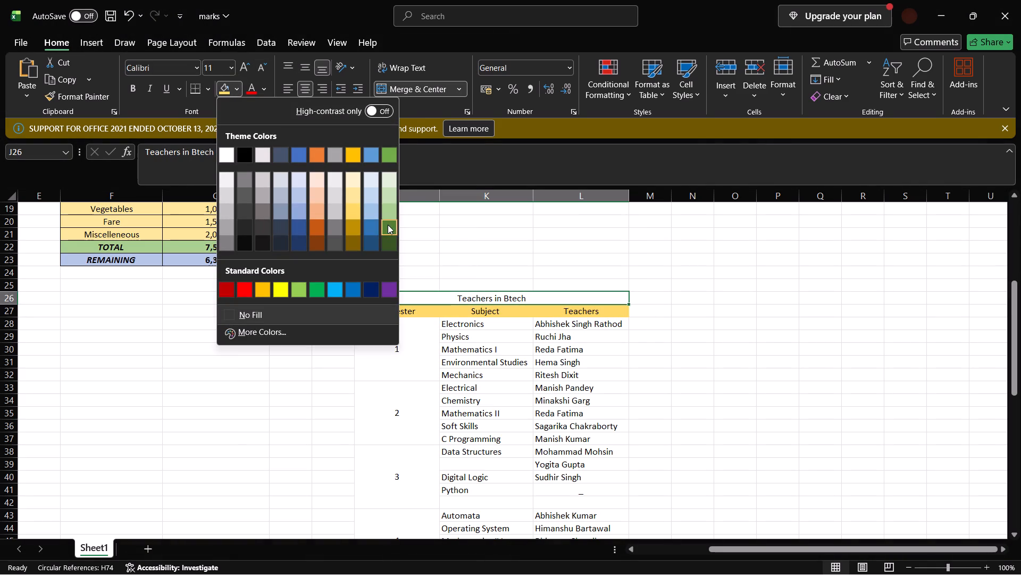
left_click(371, 214)
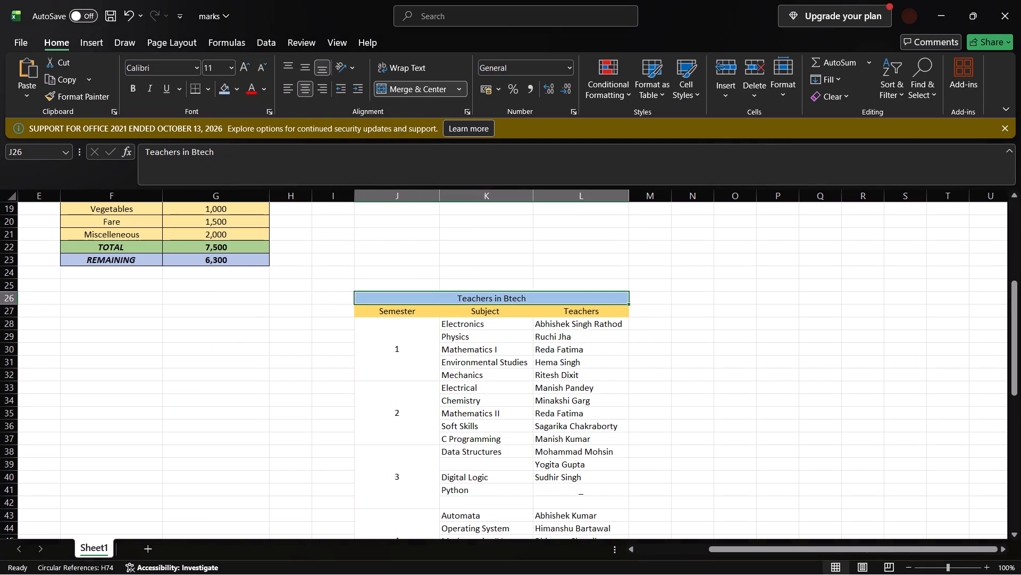
Fill the Semester 1 block J28:L32 with the standard light green colour.
left_click_drag(392, 333, 543, 365)
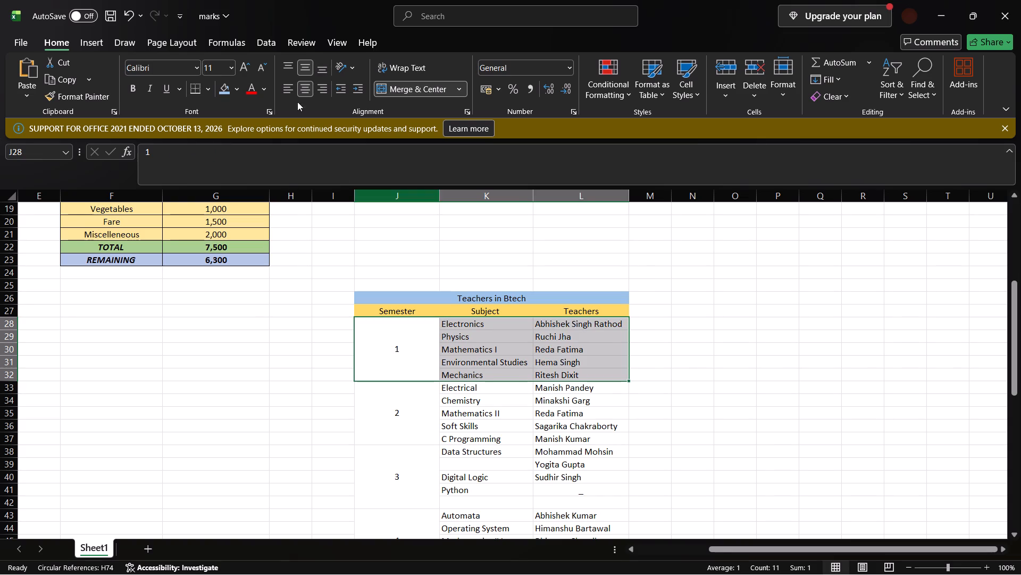
left_click(236, 89)
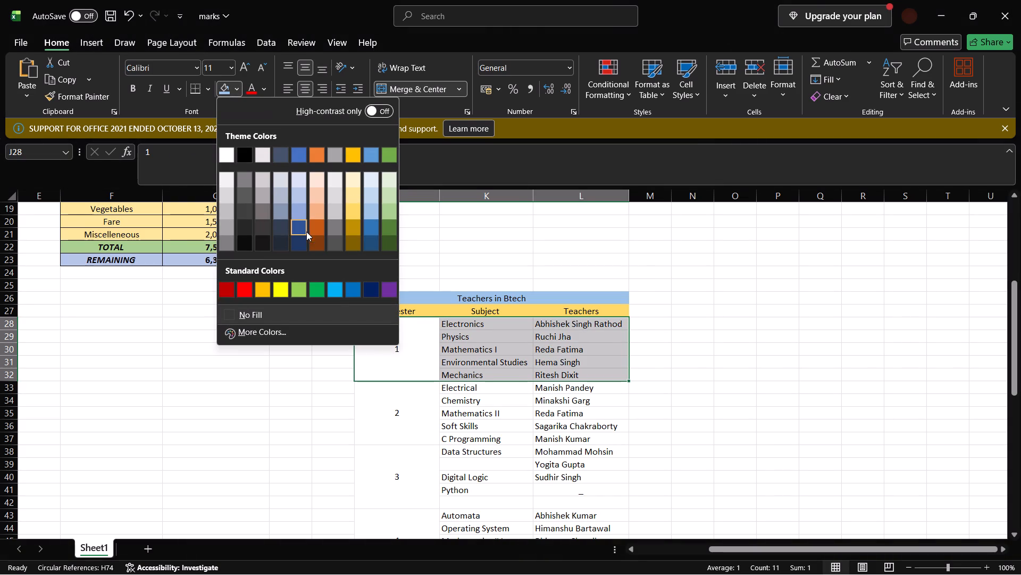
left_click(305, 289)
Fill the Semester 2 block J33:L37 with the standard red colour.
left_click_drag(411, 436, 514, 434)
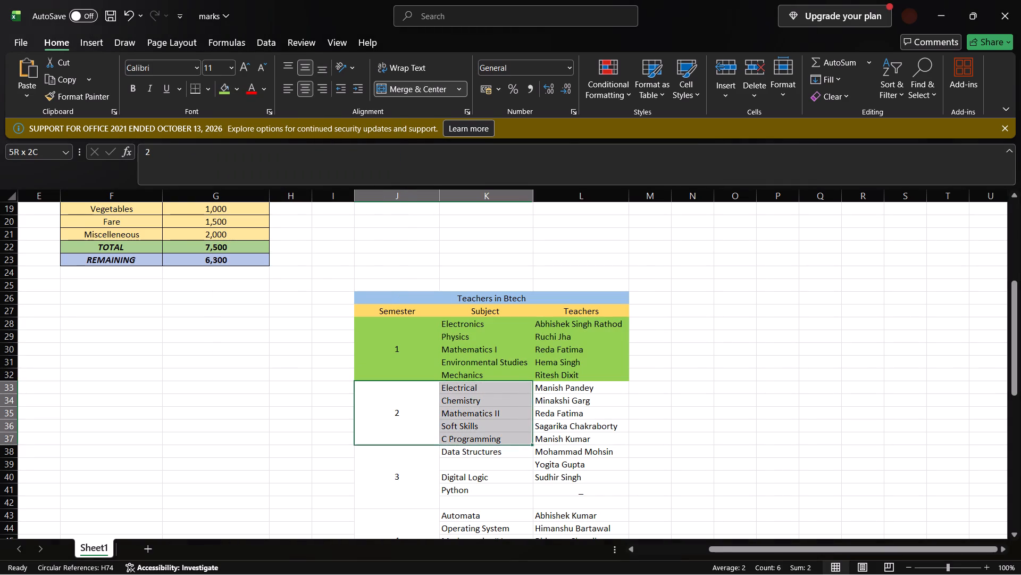
left_click_drag(514, 434, 555, 436)
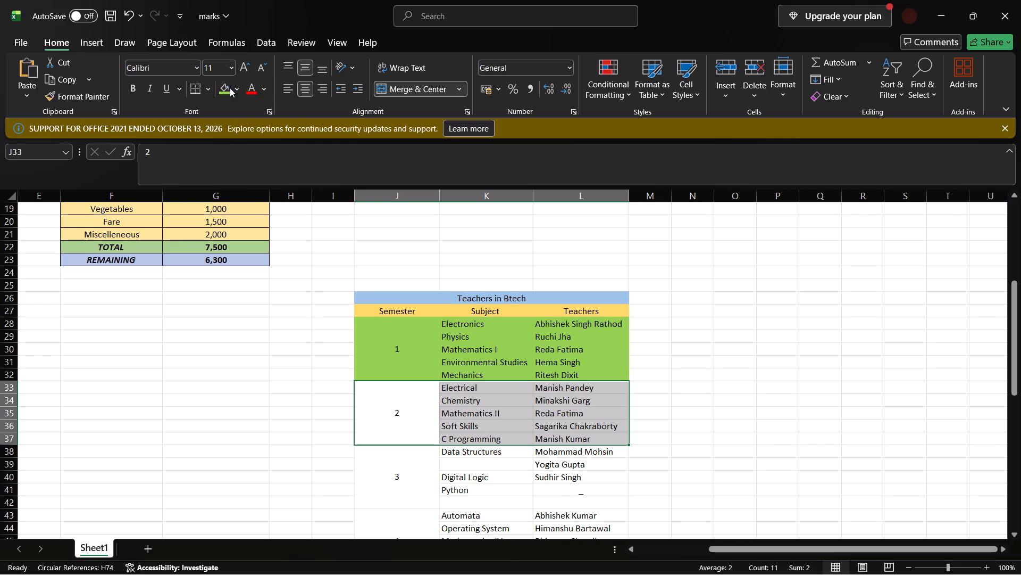
left_click(236, 88)
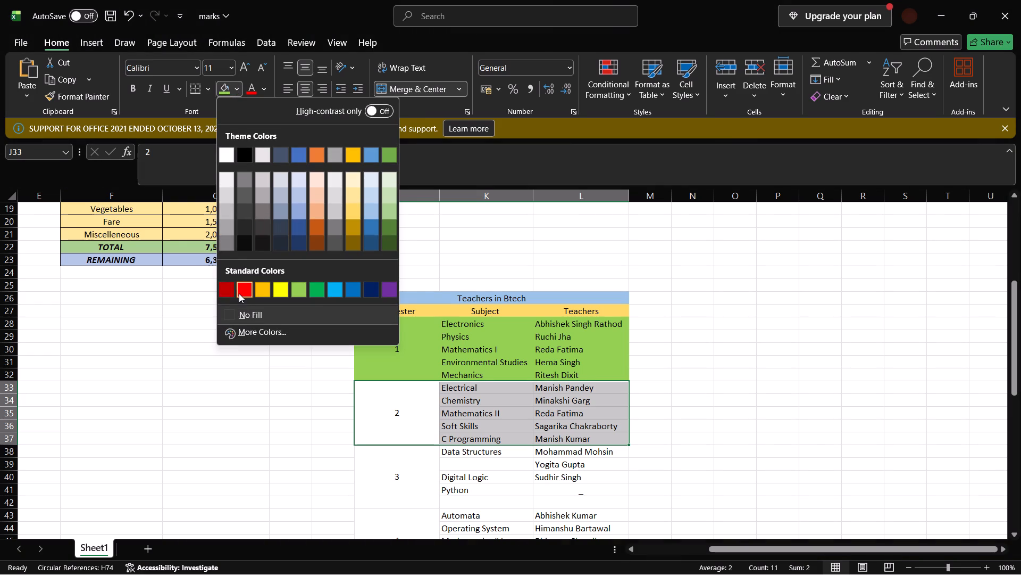
left_click(239, 293)
Fill the Semester 3 block J38:L42 with the third-lightest gold theme shade.
left_click_drag(395, 471, 571, 494)
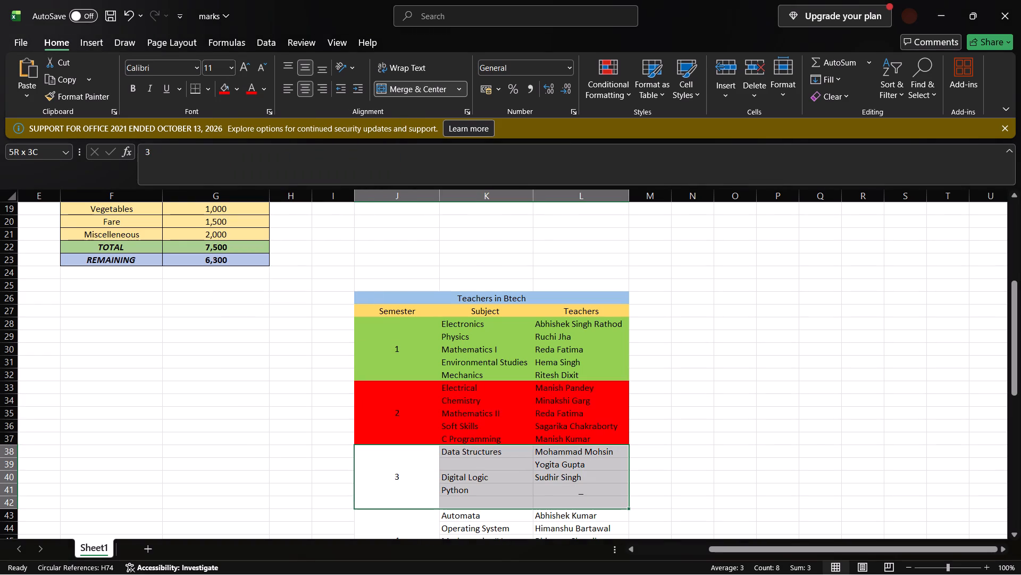
left_click_drag(571, 494, 572, 494)
left_click(238, 80)
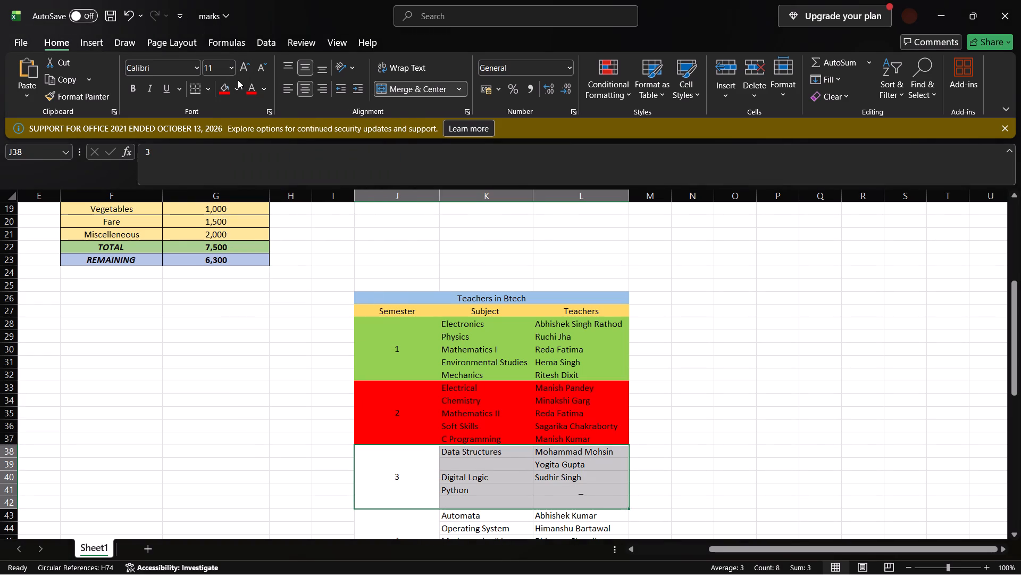
left_click(239, 87)
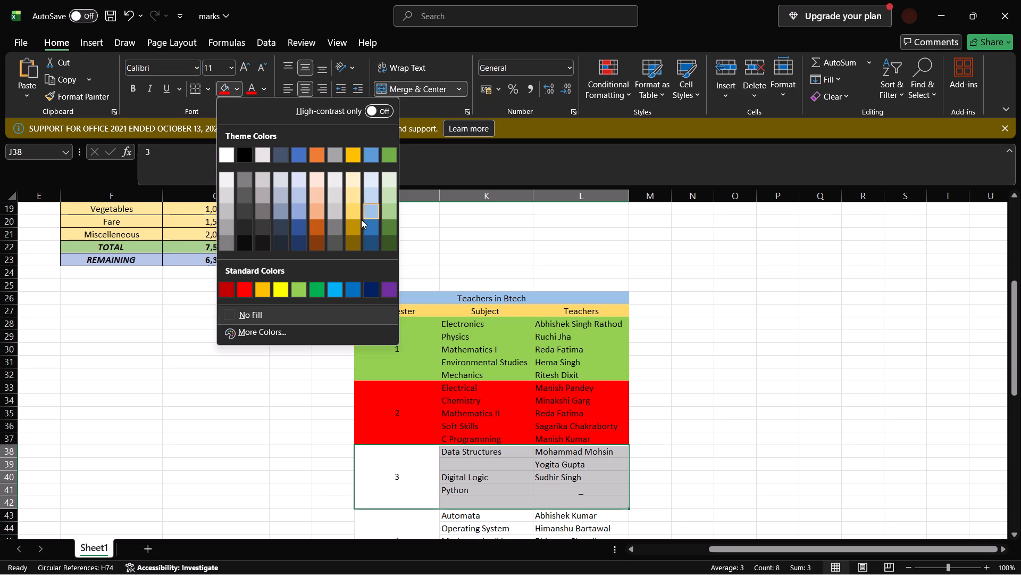
left_click(357, 212)
Fill the Semester 4 block J43:L47 with the standard light blue colour.
scroll(482, 377, "down", 1)
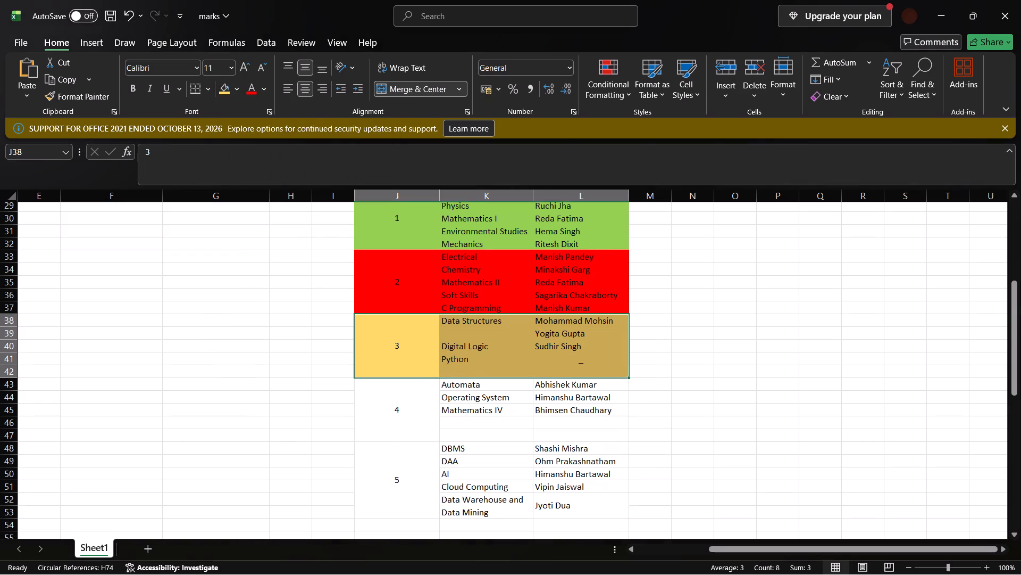
scroll(482, 377, "down", 1)
left_click_drag(416, 393, 548, 428)
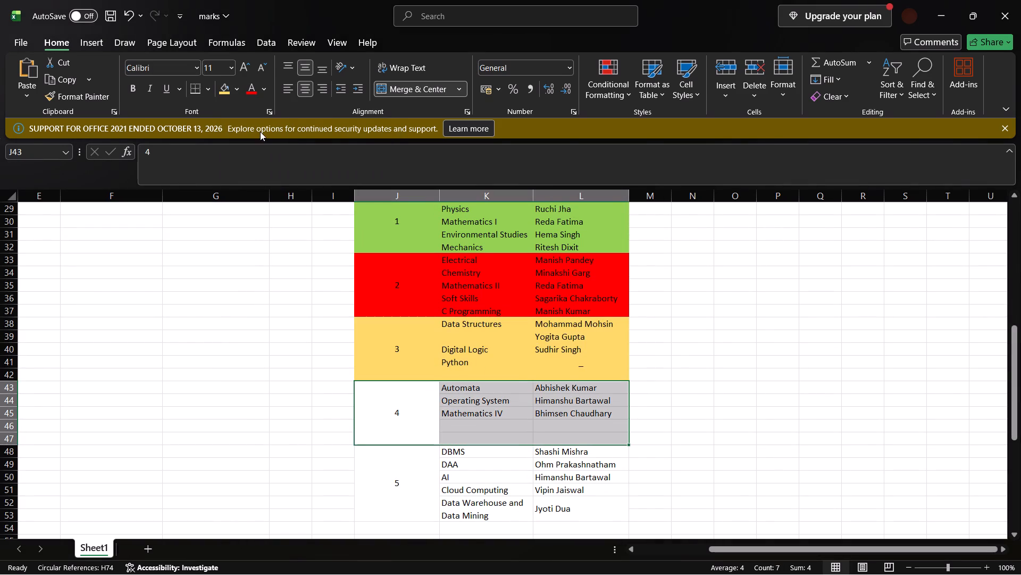
left_click(237, 91)
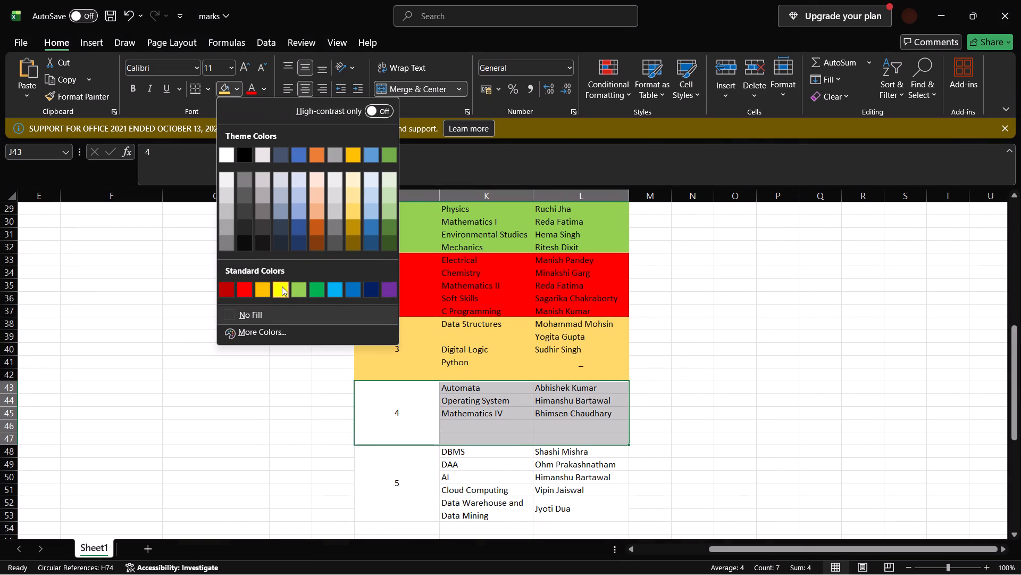
left_click(343, 289)
Fill the Semester 5 block J48:L53 with the second-lightest shade of the third theme colour, a greyish tone.
scroll(343, 289, "down", 1)
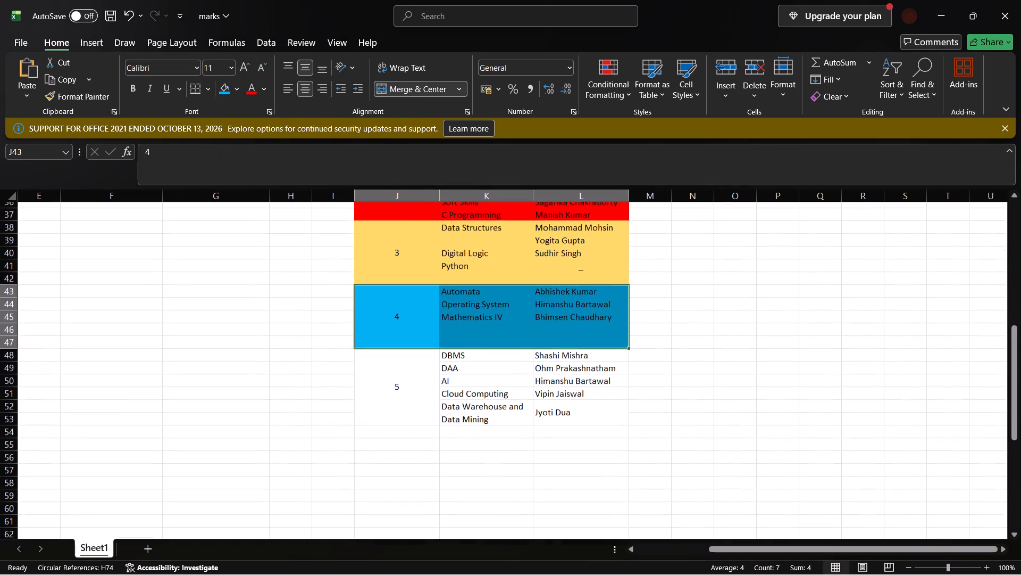
left_click(379, 381)
left_click_drag(554, 405, 379, 377)
left_click(238, 89)
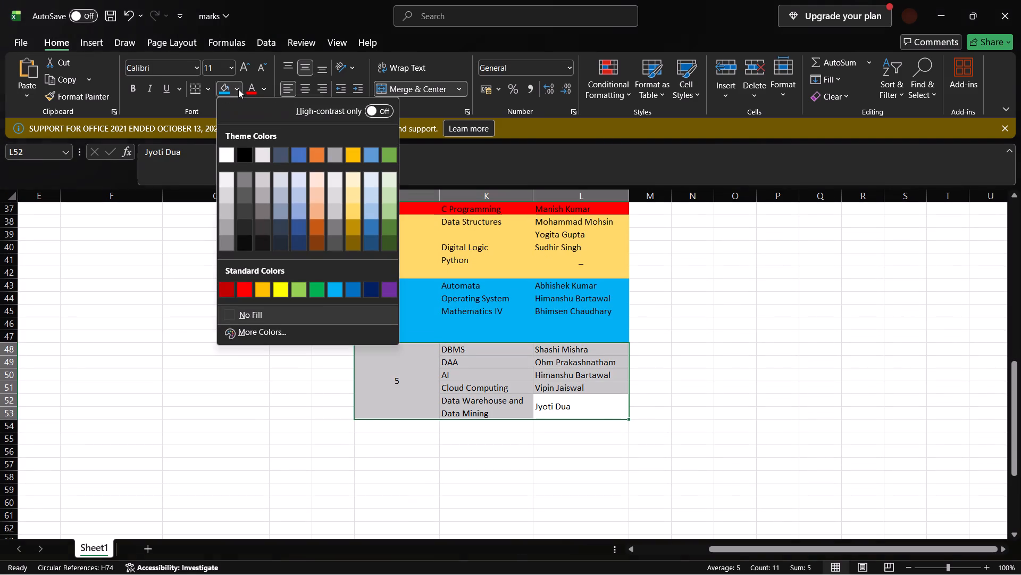
left_click(263, 209)
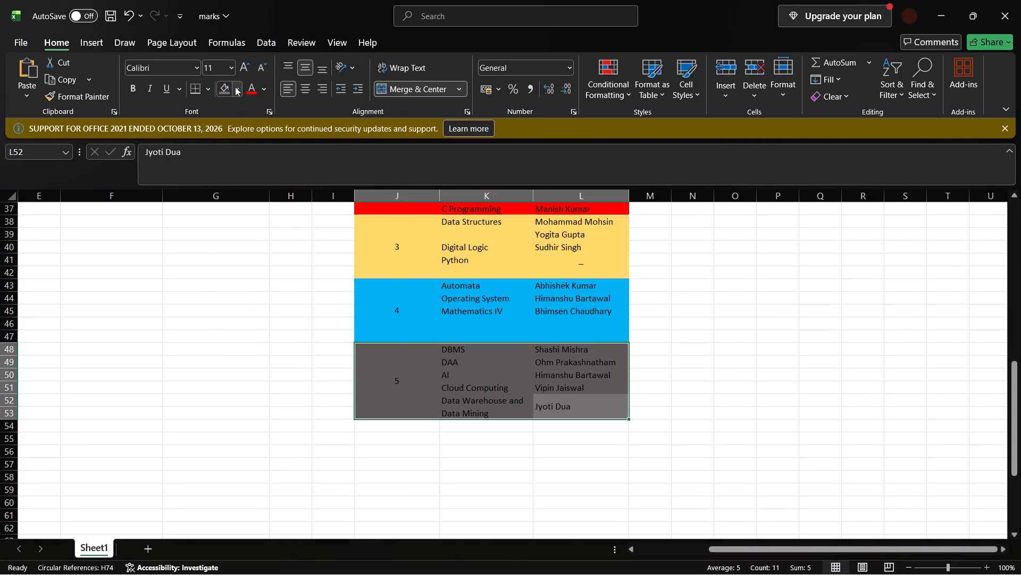
left_click(237, 84)
left_click(262, 198)
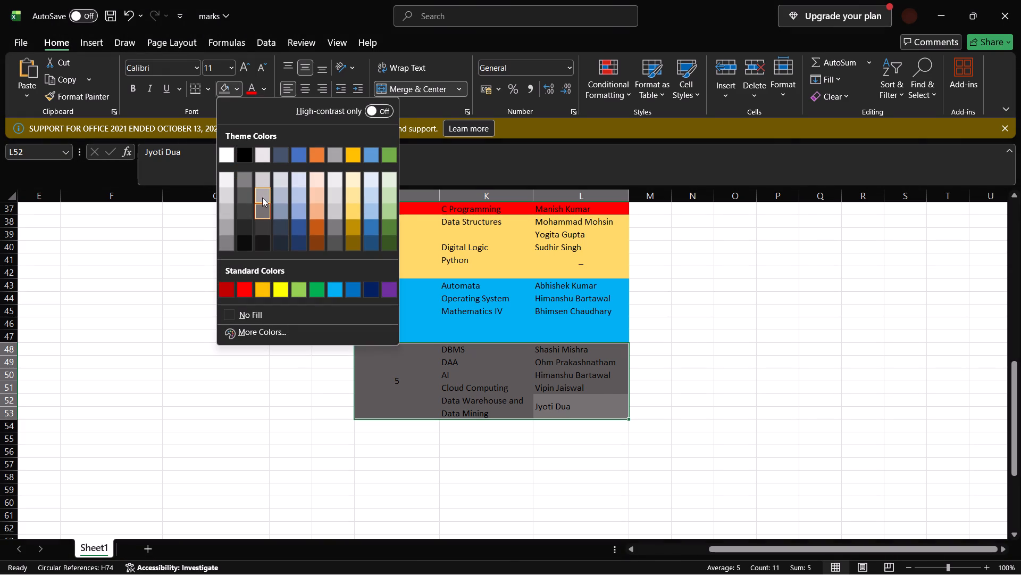
left_click(701, 414)
Apply All Borders to the whole Teachers in Btech table, J26:L53.
scroll(701, 414, "up", 2)
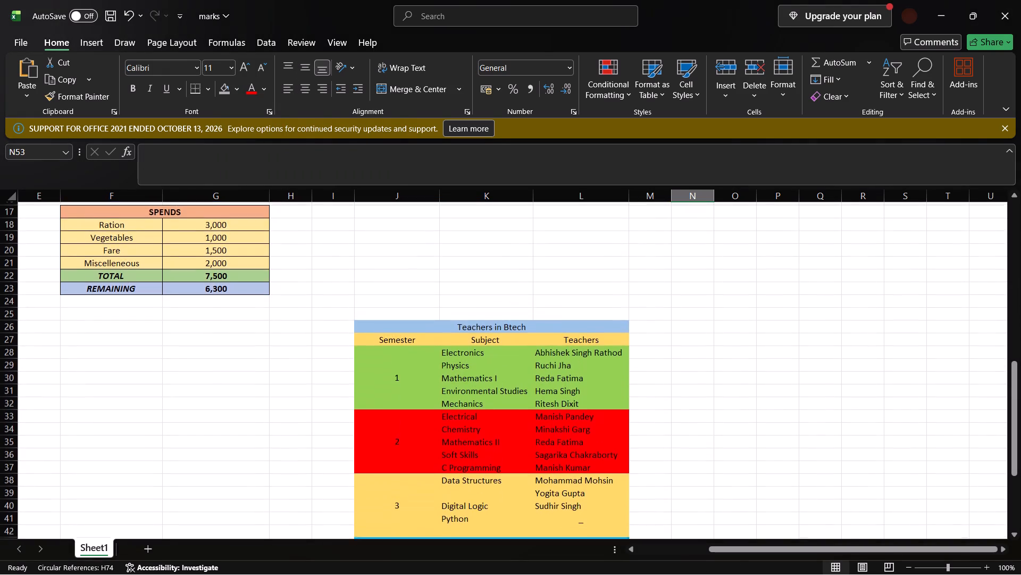
left_click_drag(477, 293, 516, 494)
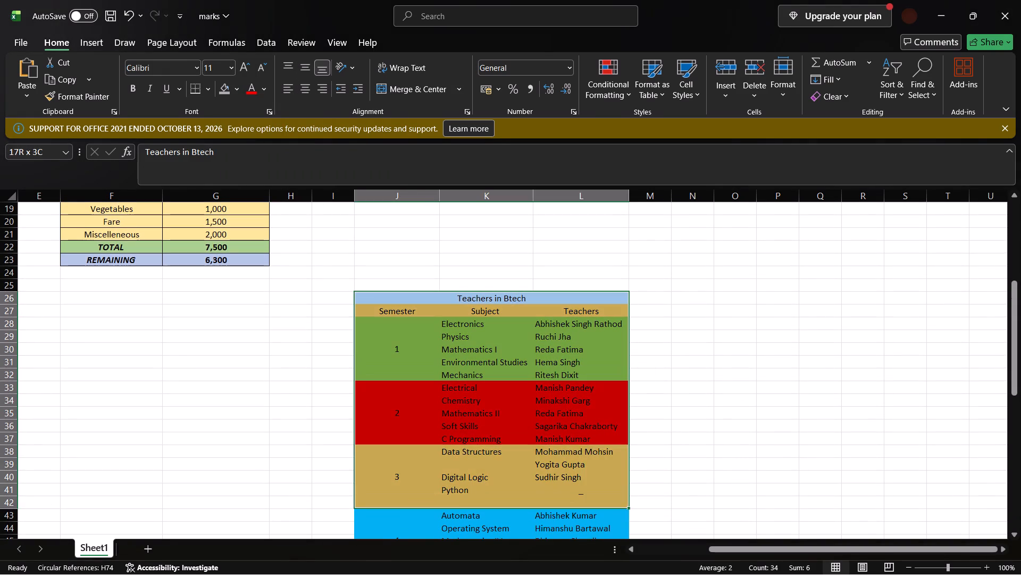
left_click_drag(516, 494, 508, 487)
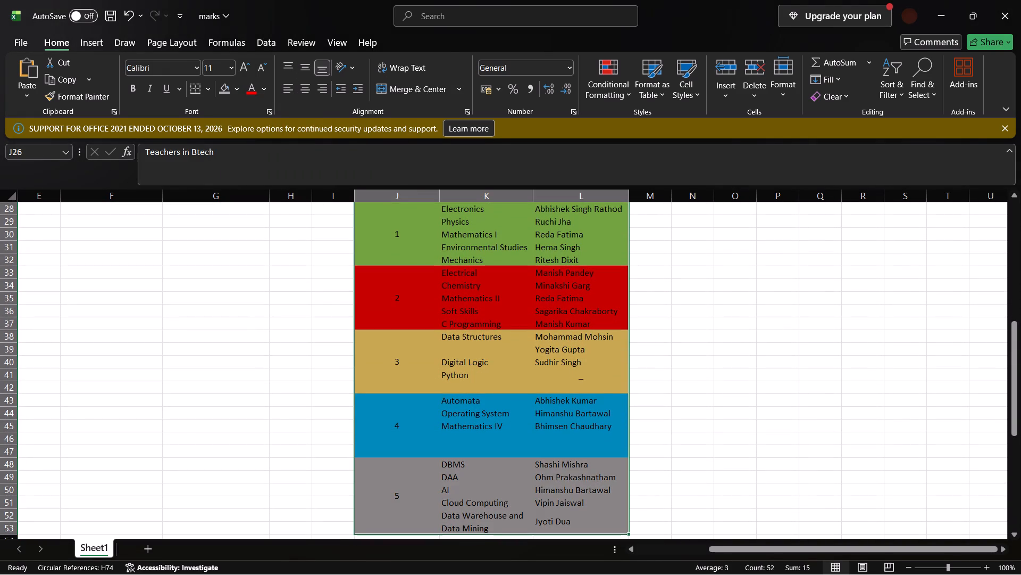
left_click(487, 18)
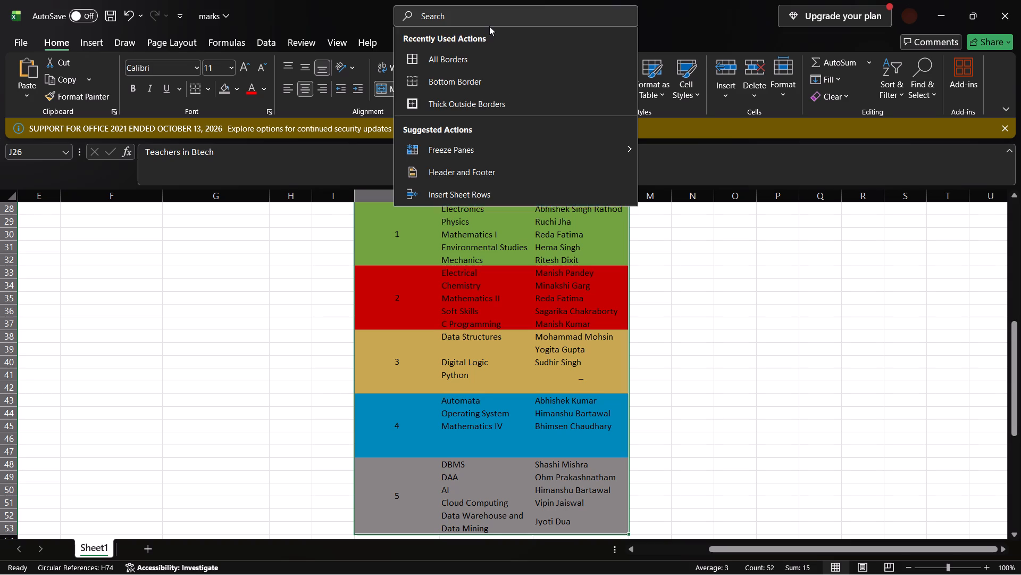
left_click(489, 59)
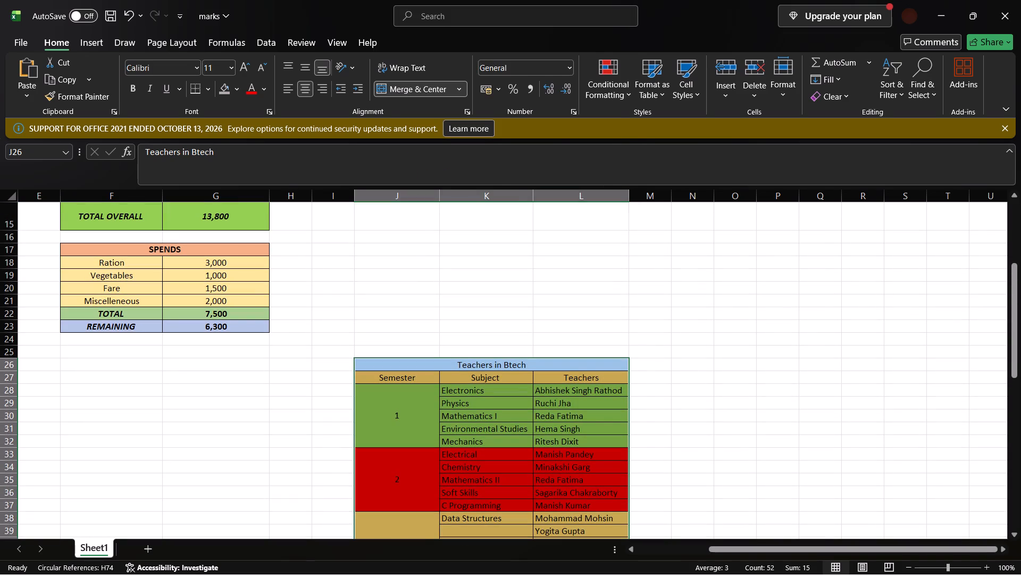
Merge and center the Teachers in Btech title across J25:L26 and align it to the middle vertically.
left_click_drag(410, 361, 410, 354)
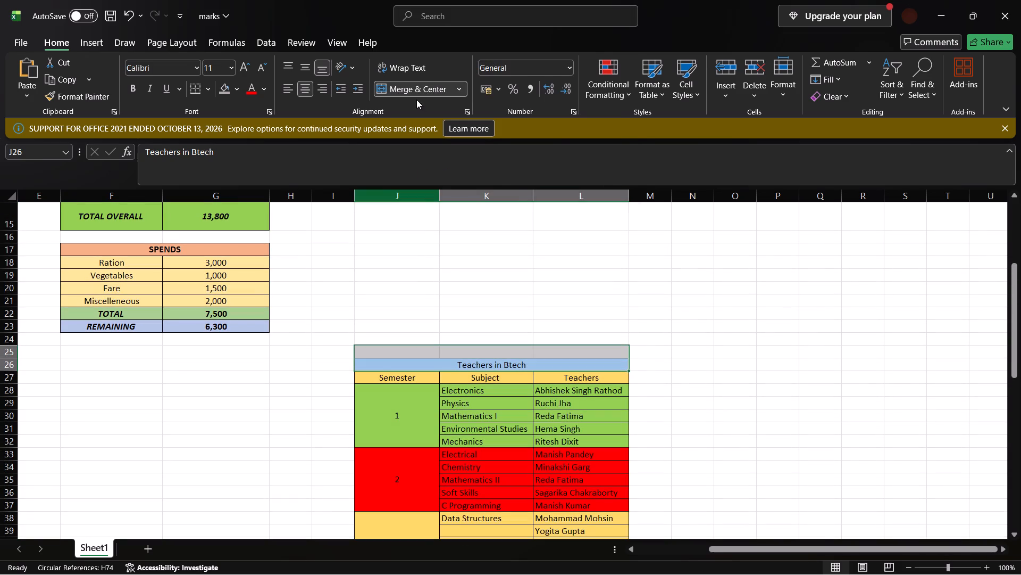
left_click(416, 91)
left_click(416, 91)
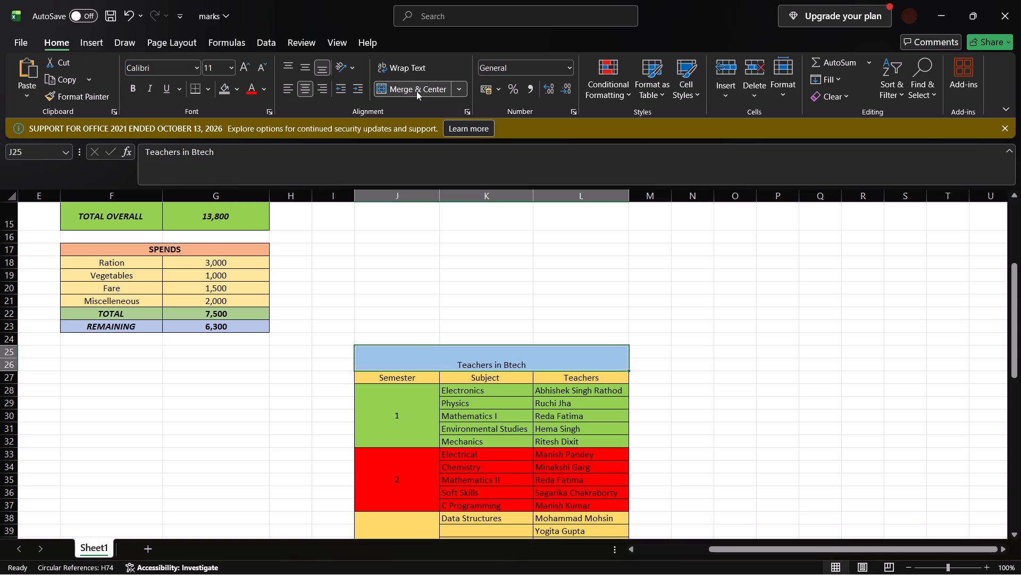
left_click(300, 64)
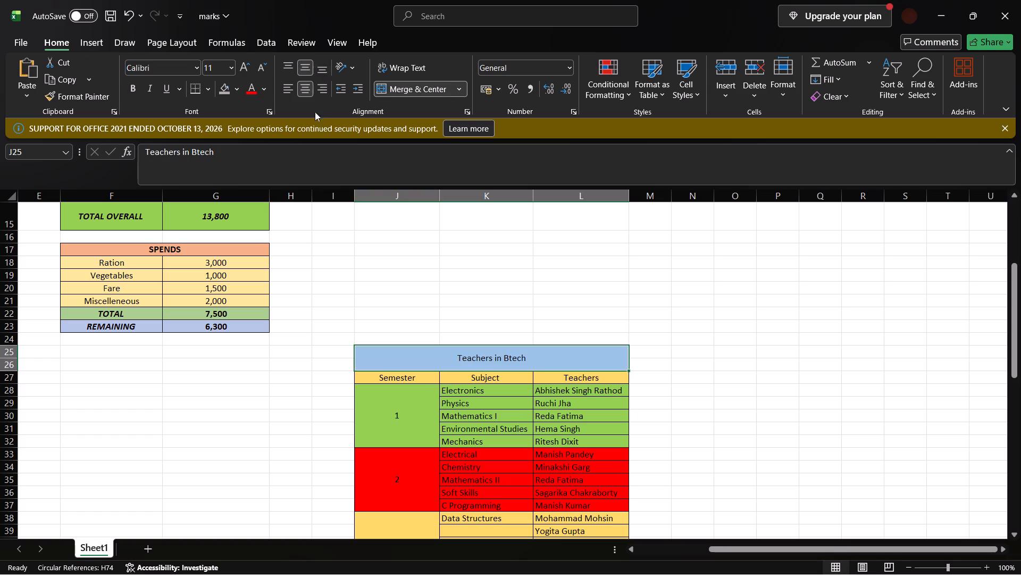
Make the header cells J27:L27 (Semester, Subject, Teachers) bold.
left_click_drag(394, 377, 540, 381)
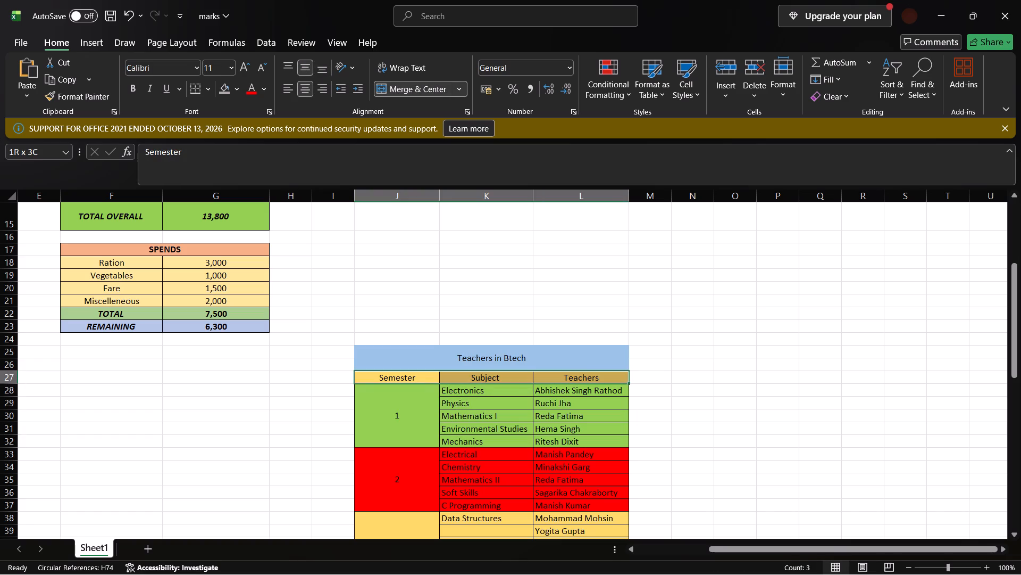
left_click_drag(540, 381, 542, 379)
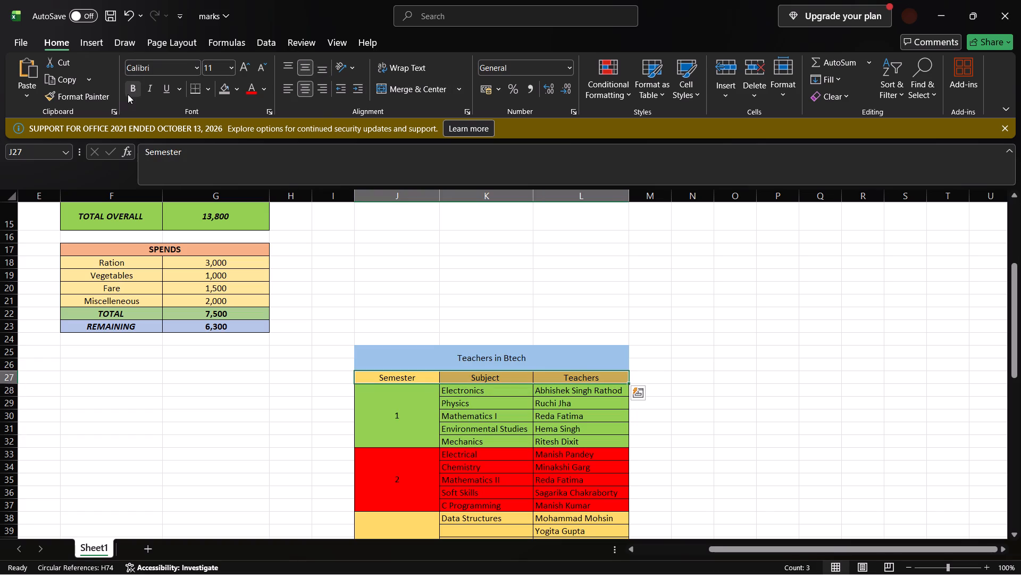
left_click(128, 94)
Make the Teachers in Btech title in merged cell J25 bold and italic.
left_click(427, 354)
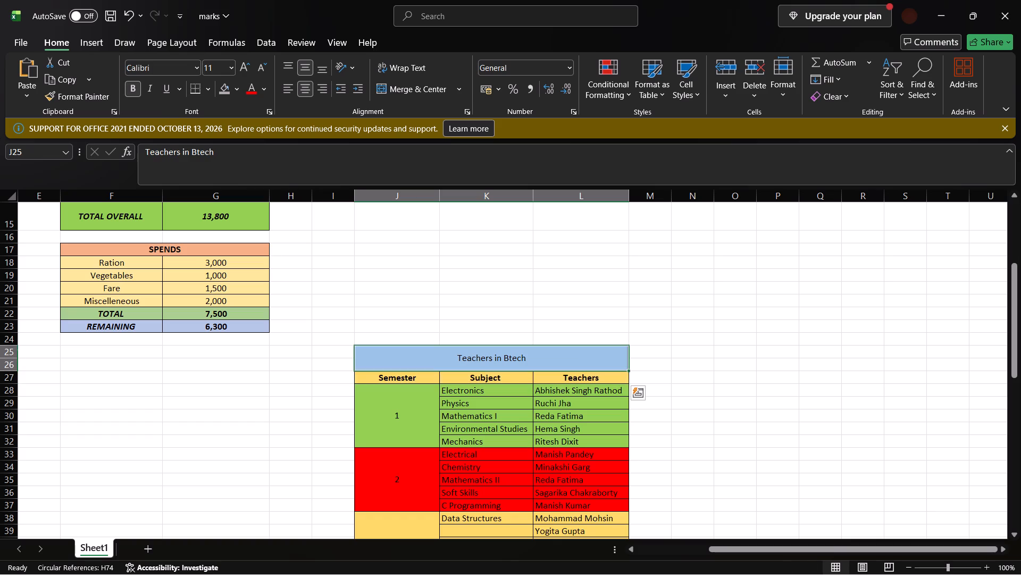
left_click(128, 89)
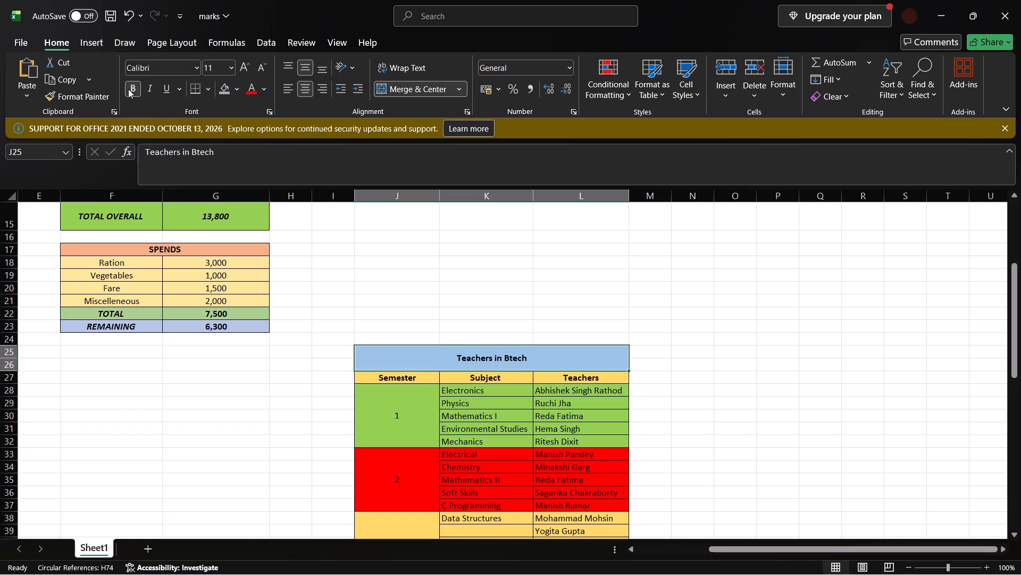
left_click(147, 86)
Make the semester numbers 1 to 5 in J28:J53 bold.
scroll(439, 395, "down", 1)
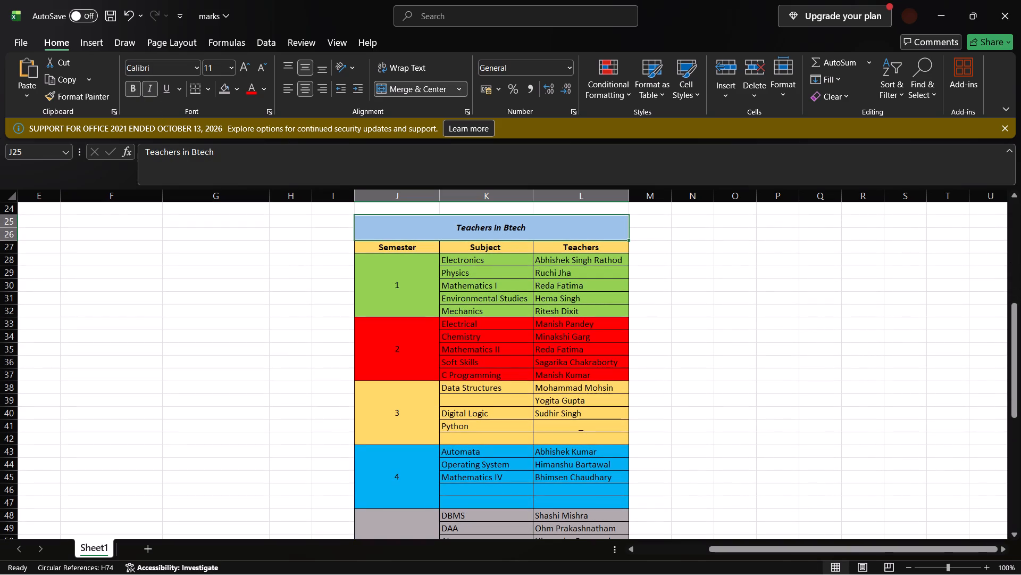
left_click_drag(398, 286, 399, 506)
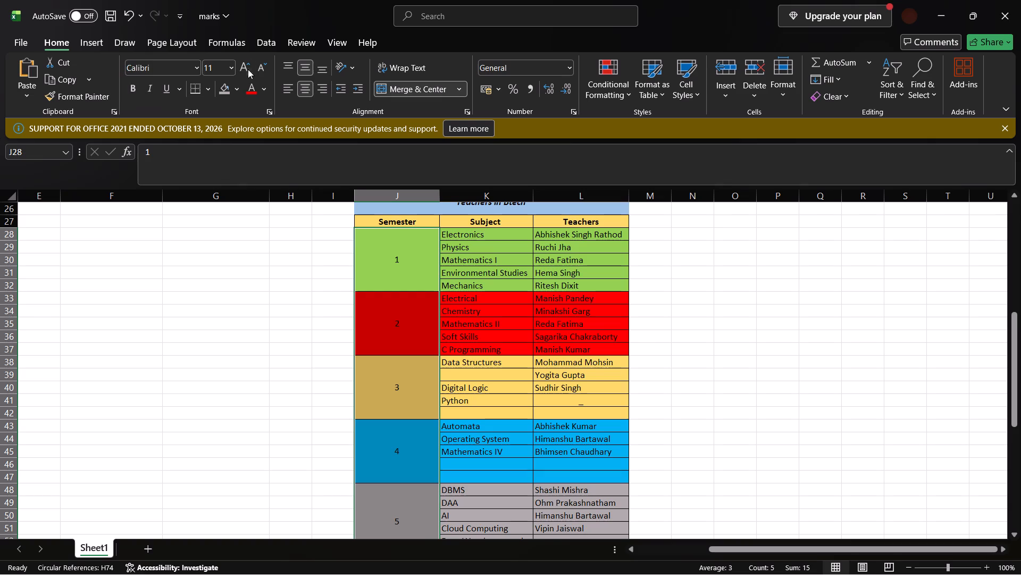
left_click(135, 85)
scroll(534, 478, "down", 2)
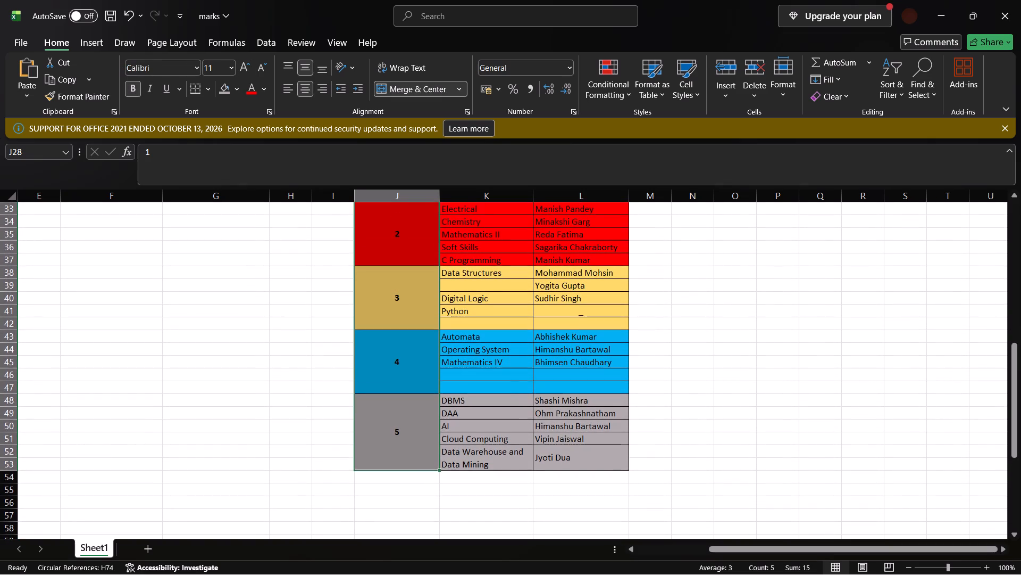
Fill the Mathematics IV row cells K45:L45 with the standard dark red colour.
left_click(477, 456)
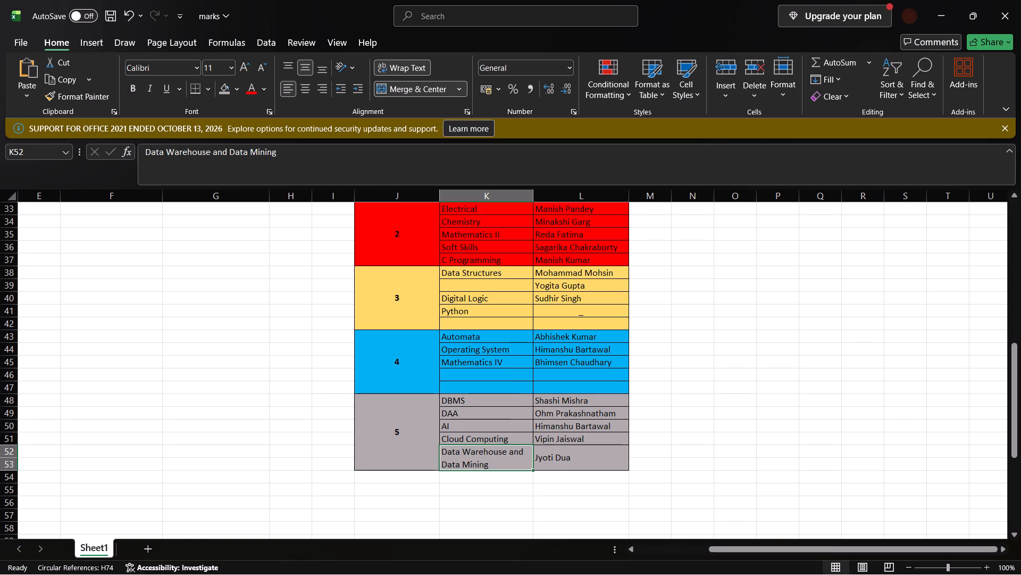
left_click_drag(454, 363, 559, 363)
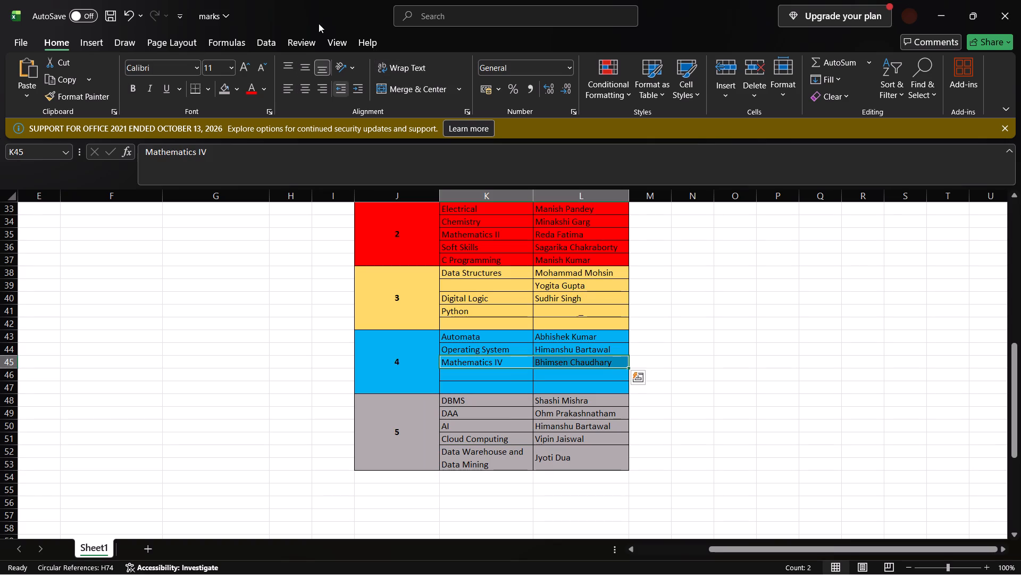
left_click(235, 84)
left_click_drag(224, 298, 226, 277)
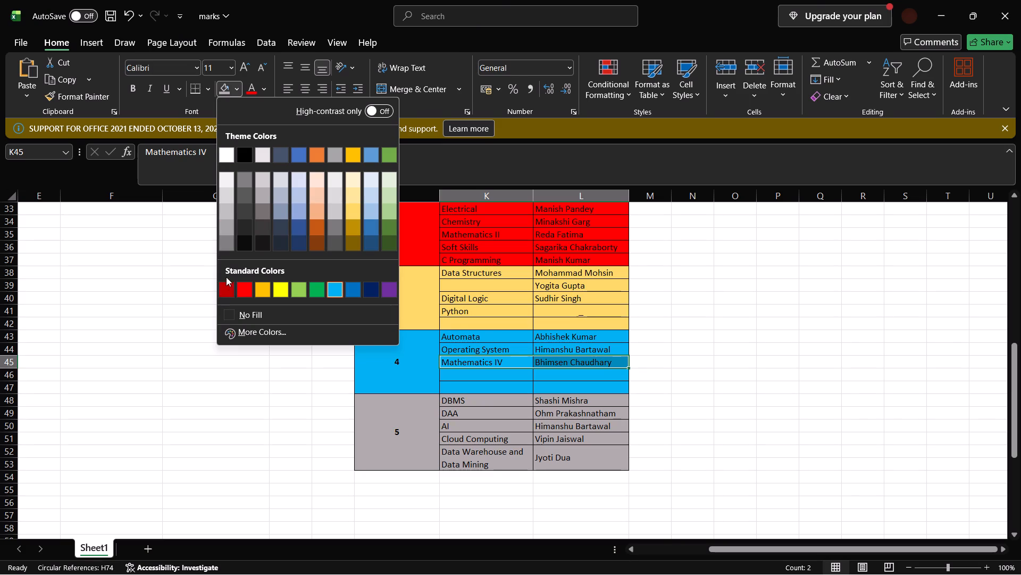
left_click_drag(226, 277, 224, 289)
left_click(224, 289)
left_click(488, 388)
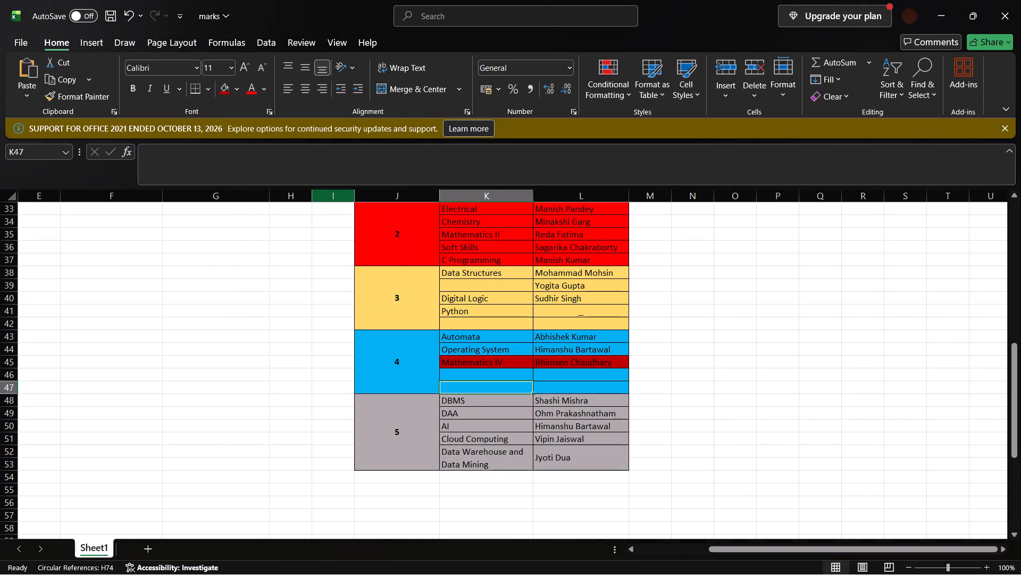
Fill the Mathematics IV row cells K45:L45 with the standard red colour.
left_click_drag(475, 361, 548, 366)
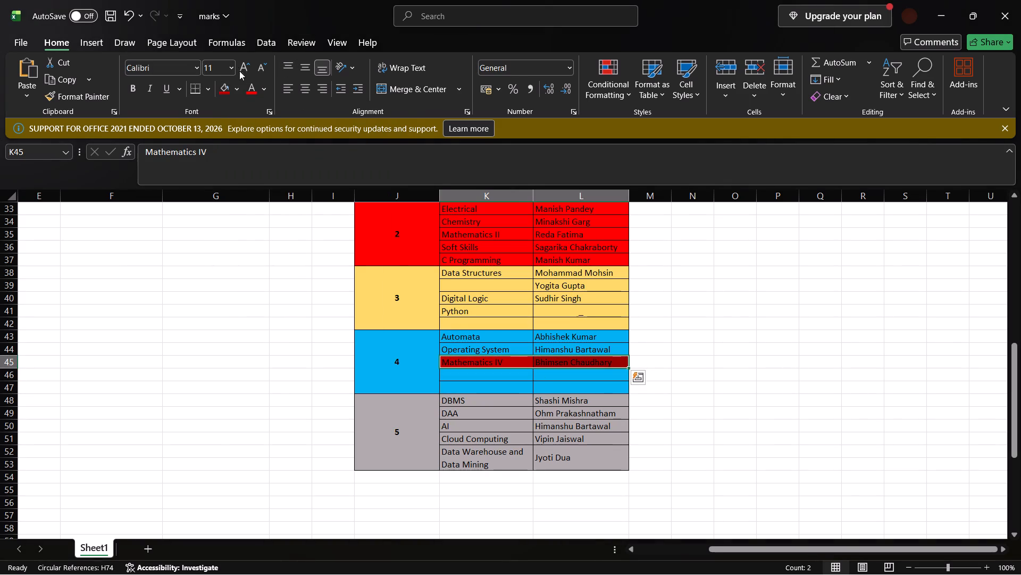
left_click(238, 88)
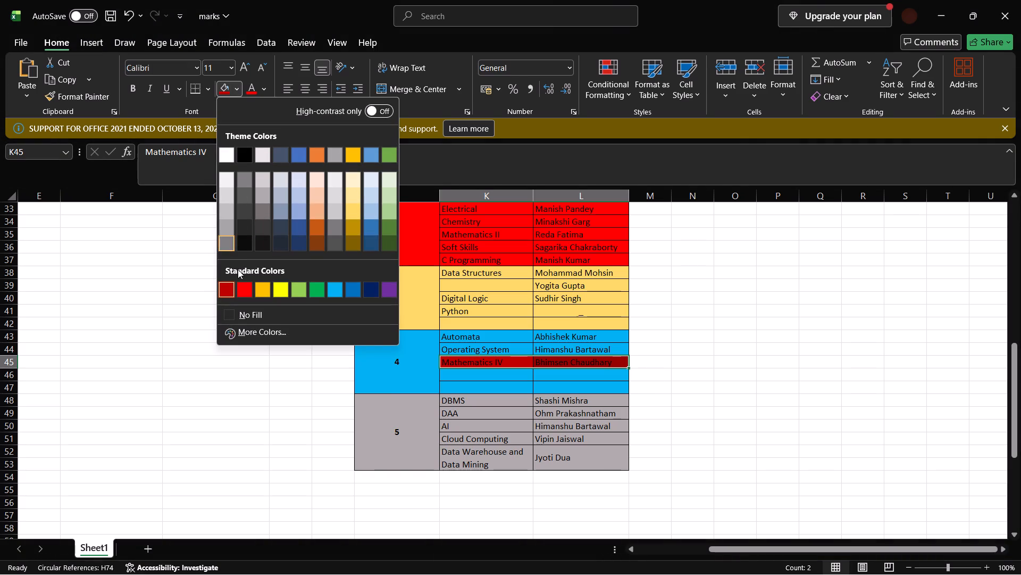
left_click(239, 284)
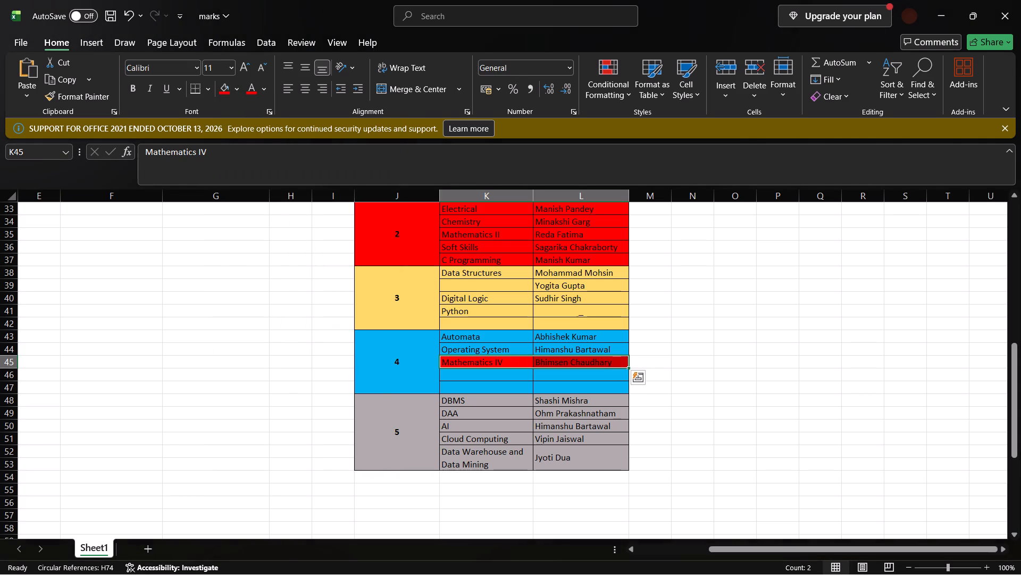
Change the fill of the semester 2 block J33:L37 to a light blue theme colour.
left_click_drag(545, 260, 424, 241)
left_click(238, 89)
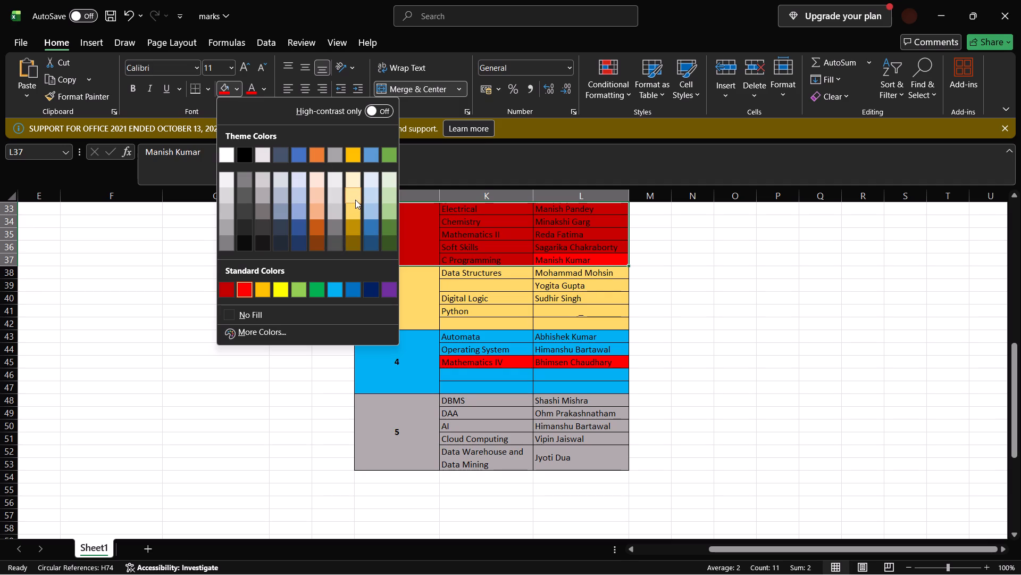
left_click(371, 213)
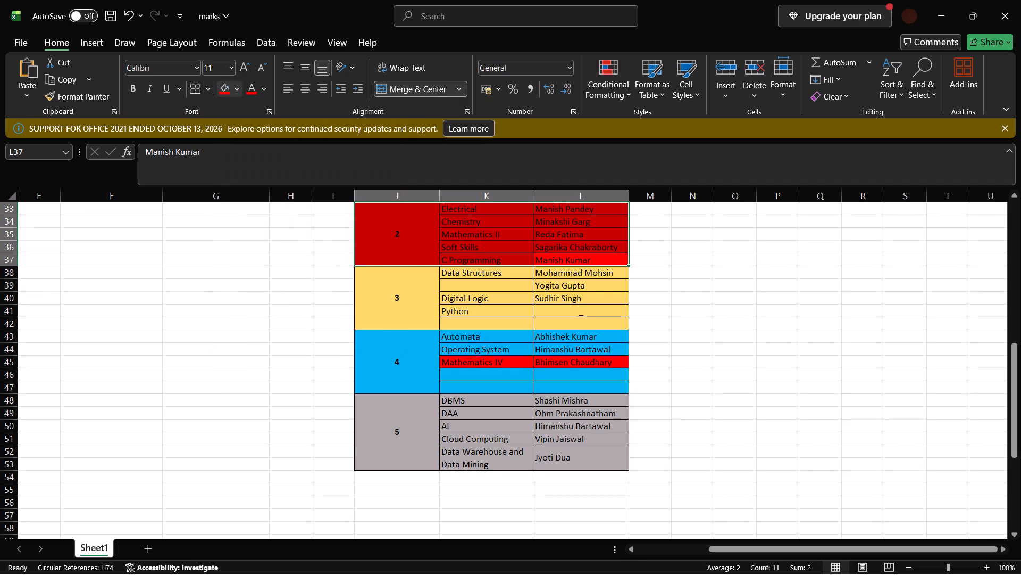
scroll(611, 339, "up", 1)
left_click(721, 389)
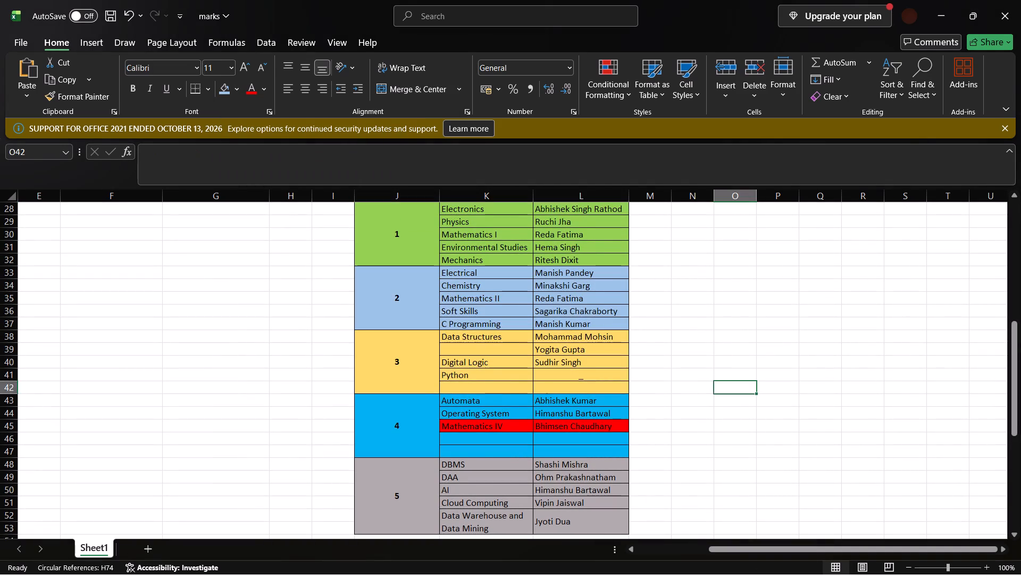
Create a colour key beside the table by filling N34 with standard red and entering BACK in O34.
scroll(721, 389, "up", 1)
scroll(721, 389, "down", 3)
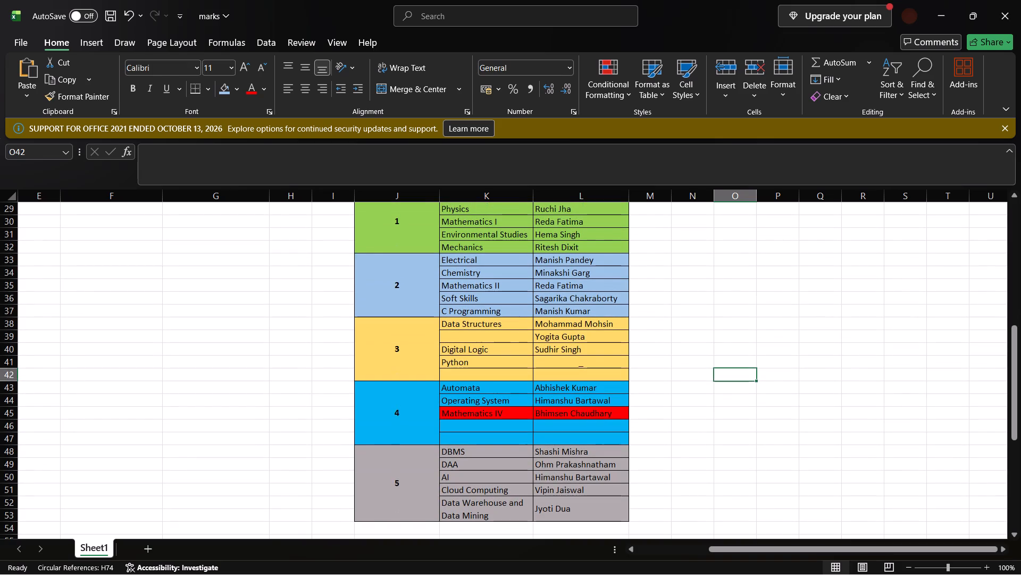
scroll(721, 389, "down", 2)
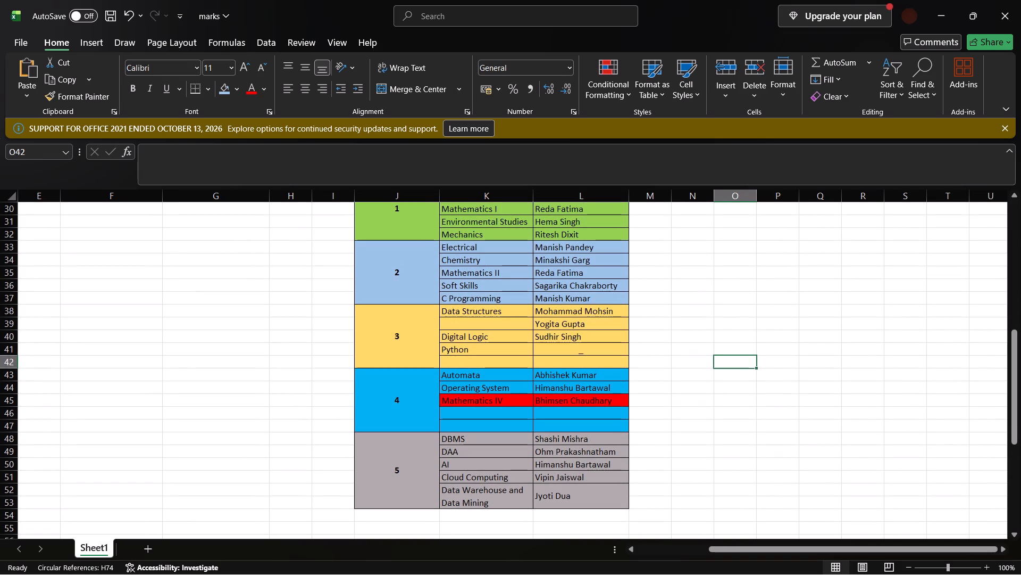
left_click(692, 259)
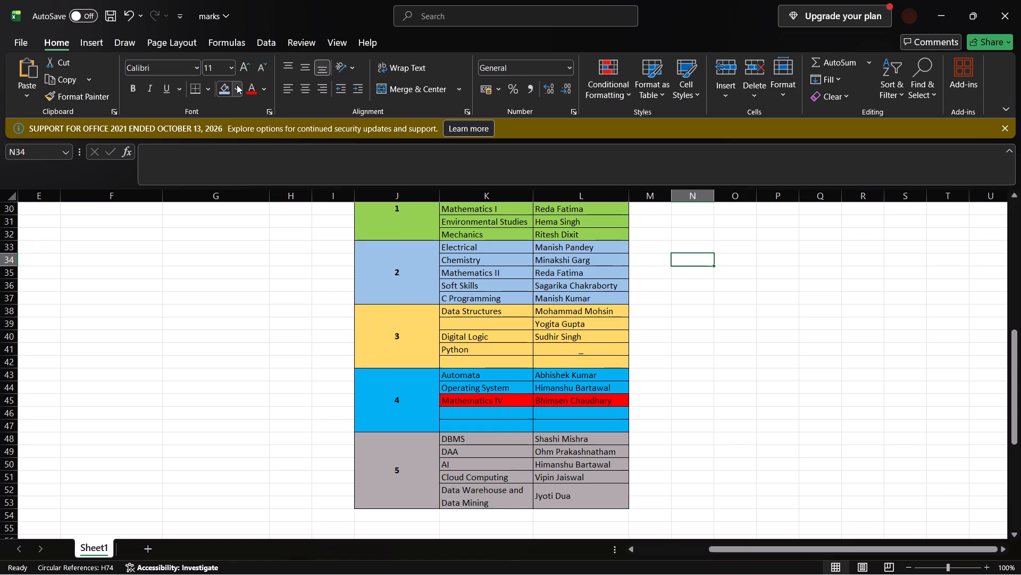
left_click(237, 85)
left_click(242, 284)
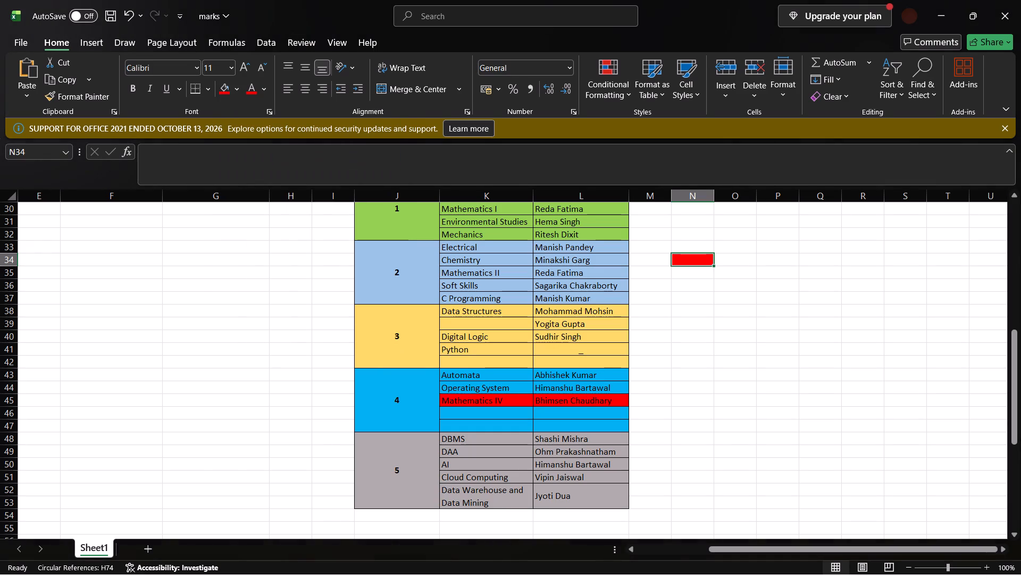
left_click(726, 261)
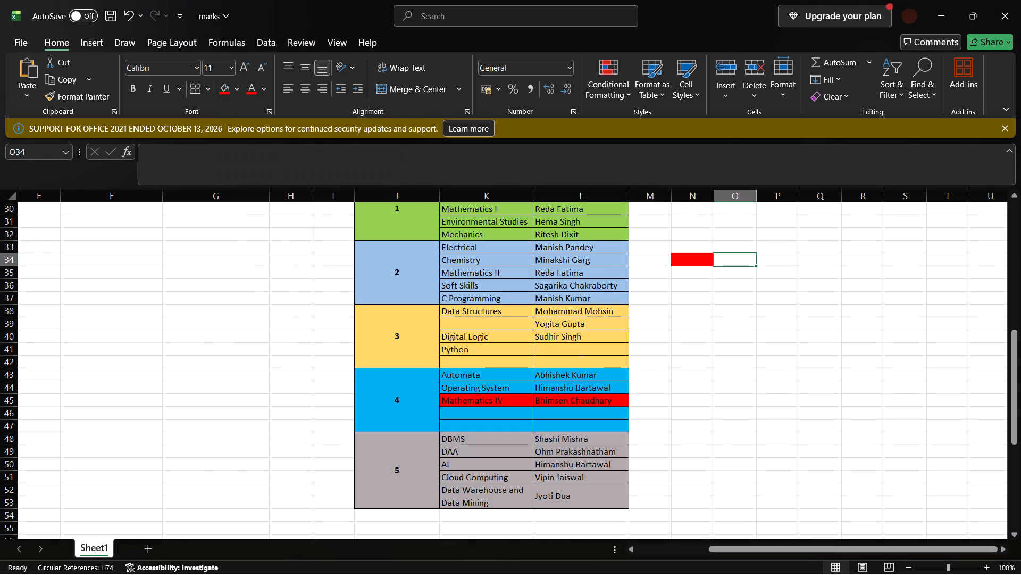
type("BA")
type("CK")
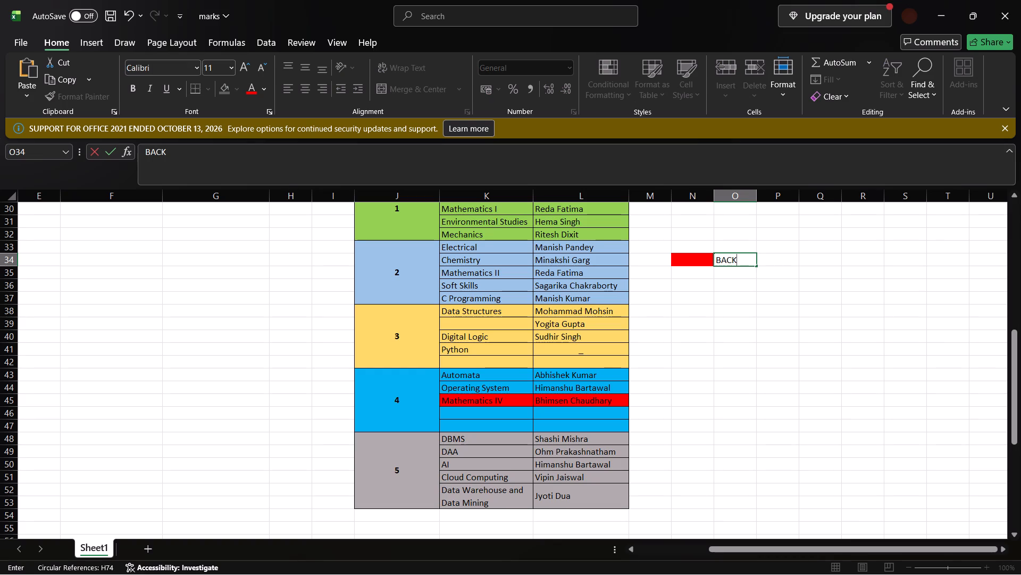
Apply All Borders to the colour key cells N34:O34.
left_click_drag(684, 260, 744, 263)
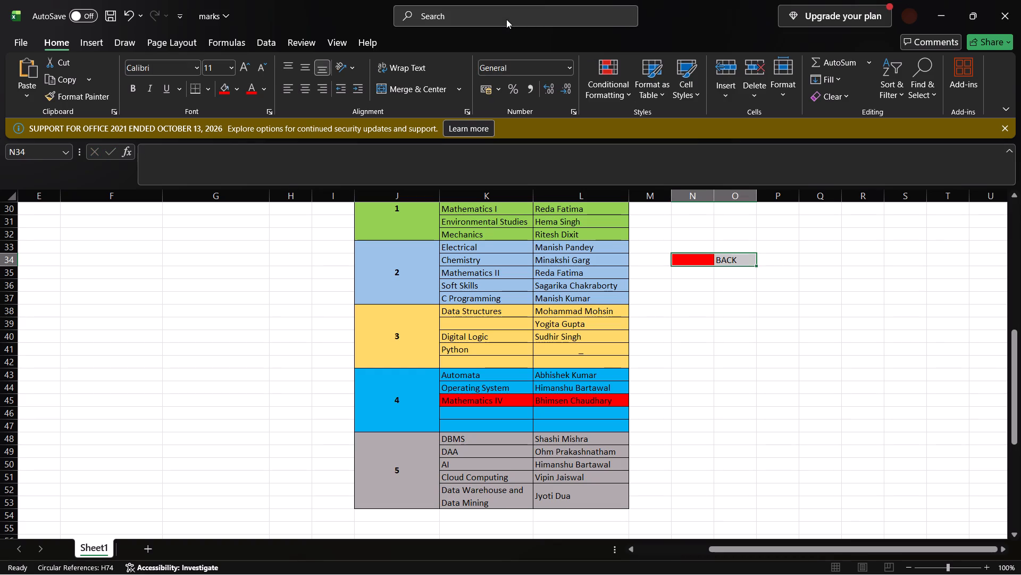
left_click(506, 19)
left_click(480, 62)
left_click(723, 390)
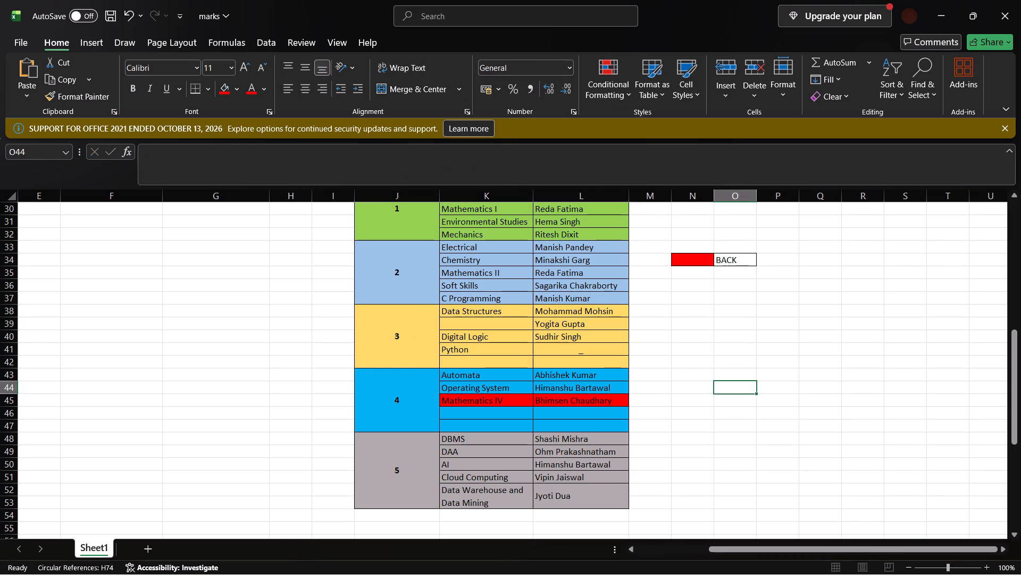
Apply All Borders to the merged Teachers in Btech title cell J25.
scroll(699, 290, "up", 2)
scroll(699, 290, "down", 1)
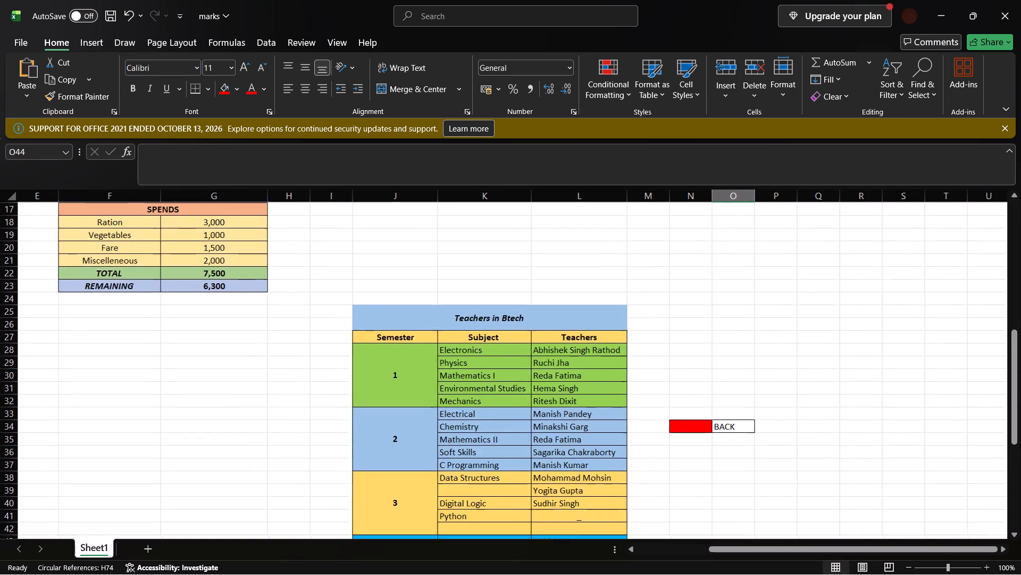
scroll(699, 290, "down", 1)
left_click(507, 221)
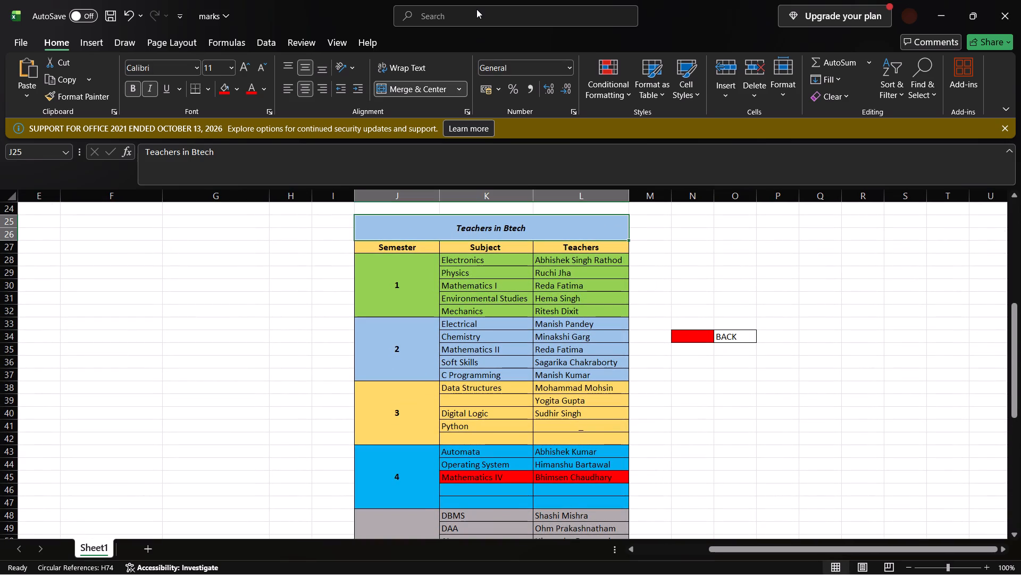
left_click(480, 13)
left_click(474, 60)
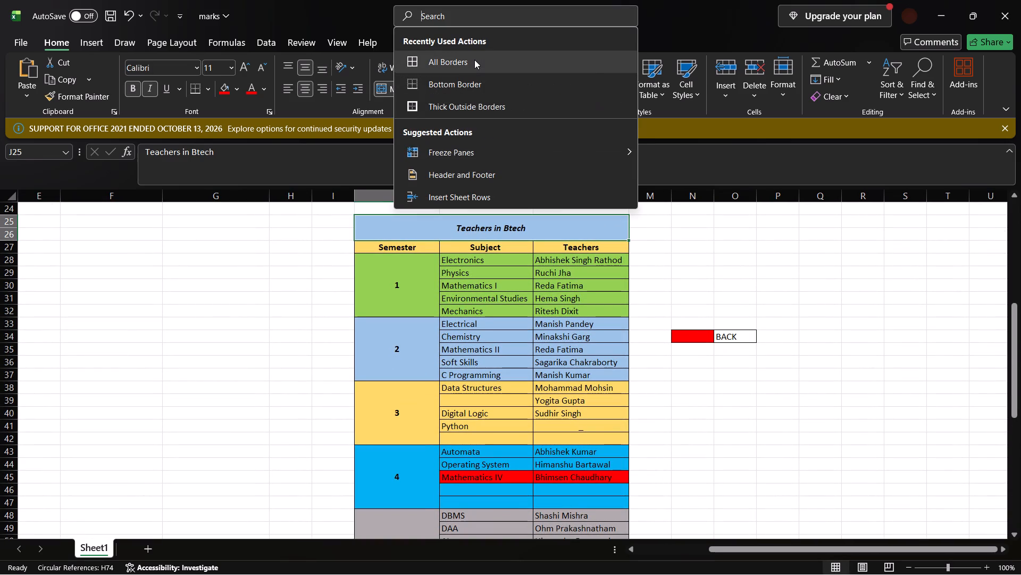
left_click(660, 361)
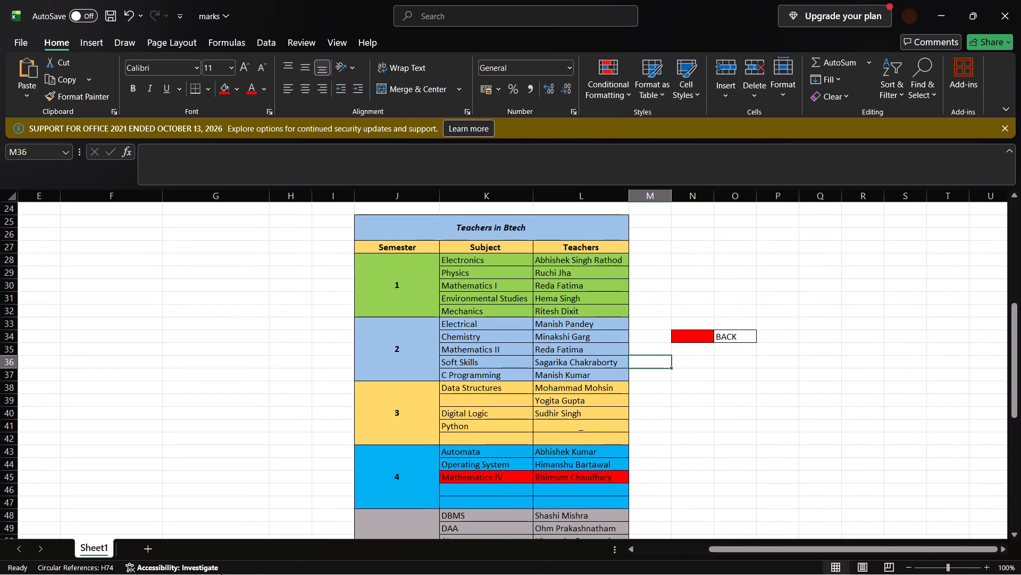
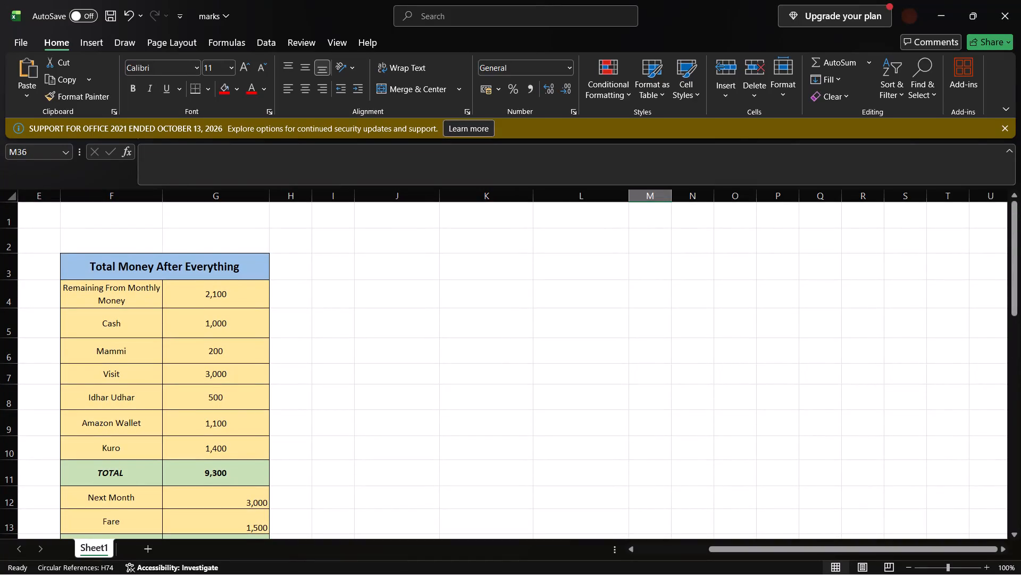
Clear the stray 0 from cell H74.
scroll(596, 353, "right", 3)
scroll(596, 353, "left", 5)
scroll(596, 353, "down", 2)
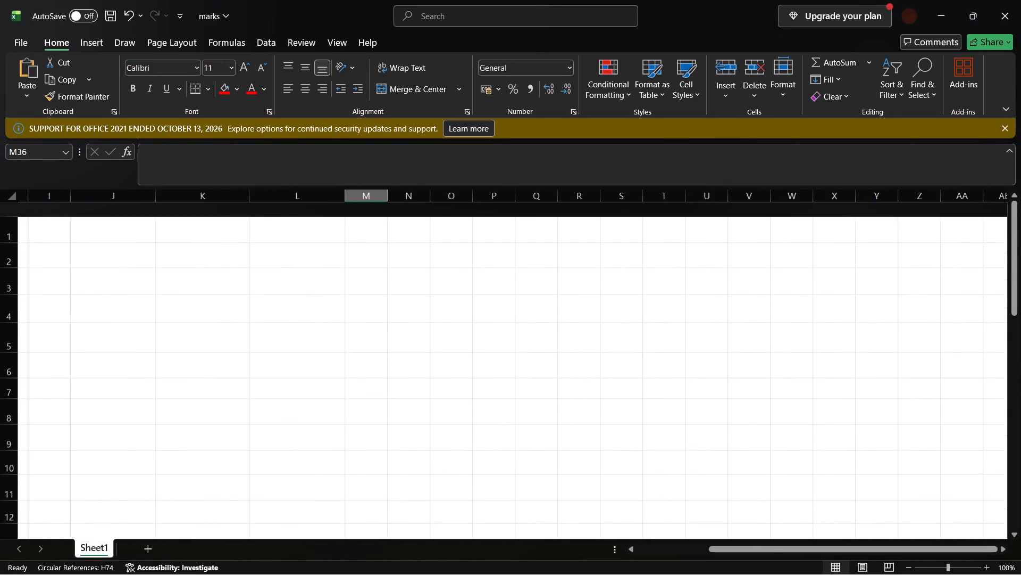
scroll(596, 353, "down", 3)
scroll(596, 353, "left", 1)
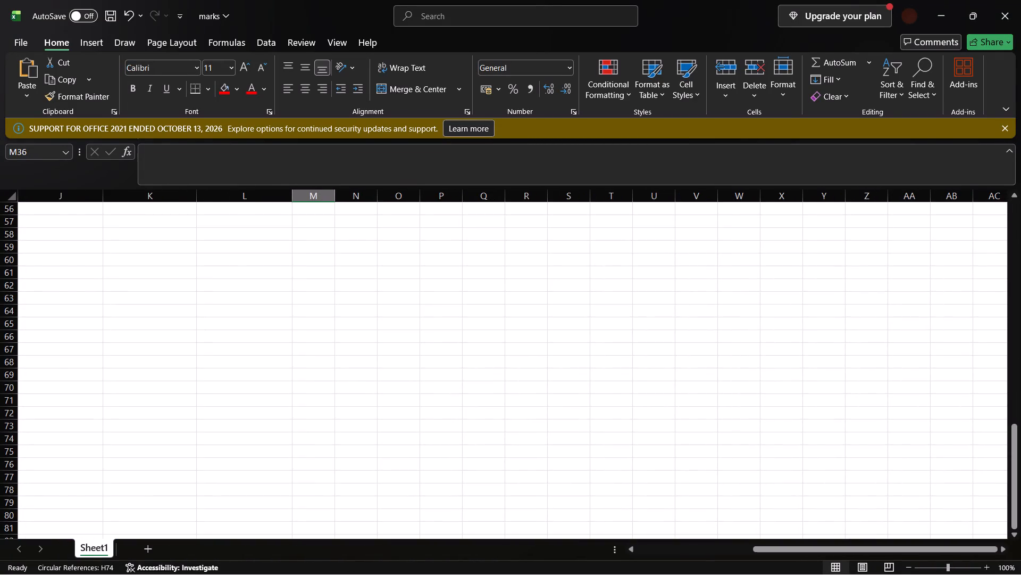
scroll(525, 317, "right", 5)
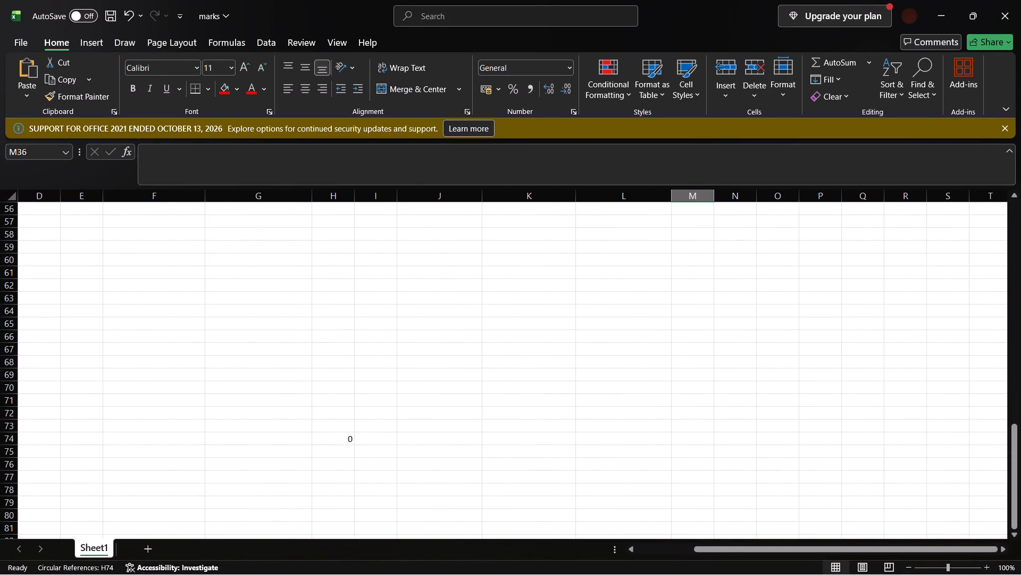
left_click(344, 444)
key("BackSpace")
left_click(832, 322)
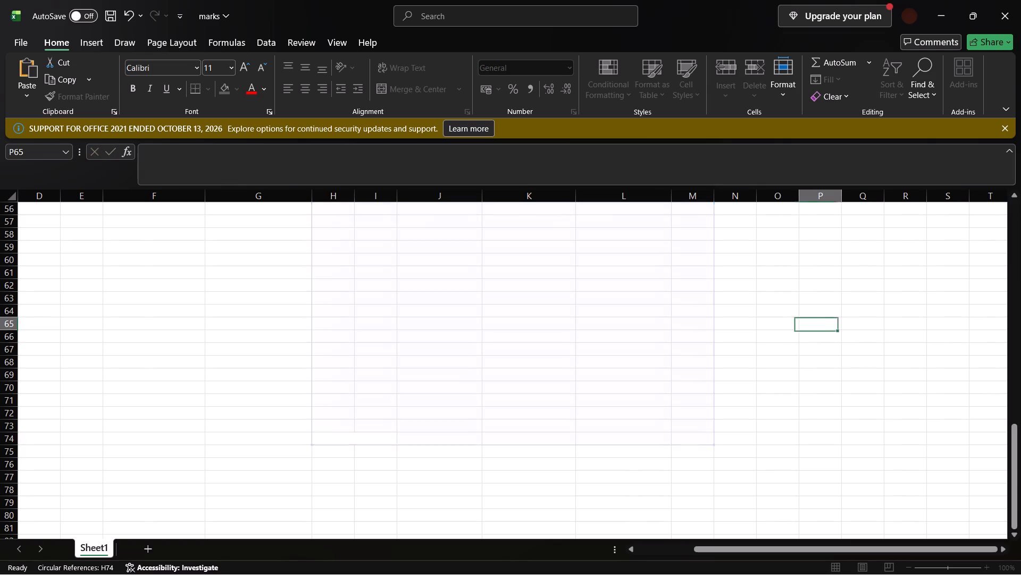
Merge and center cells N60:P60 for a new table title.
scroll(832, 322, "left", 4)
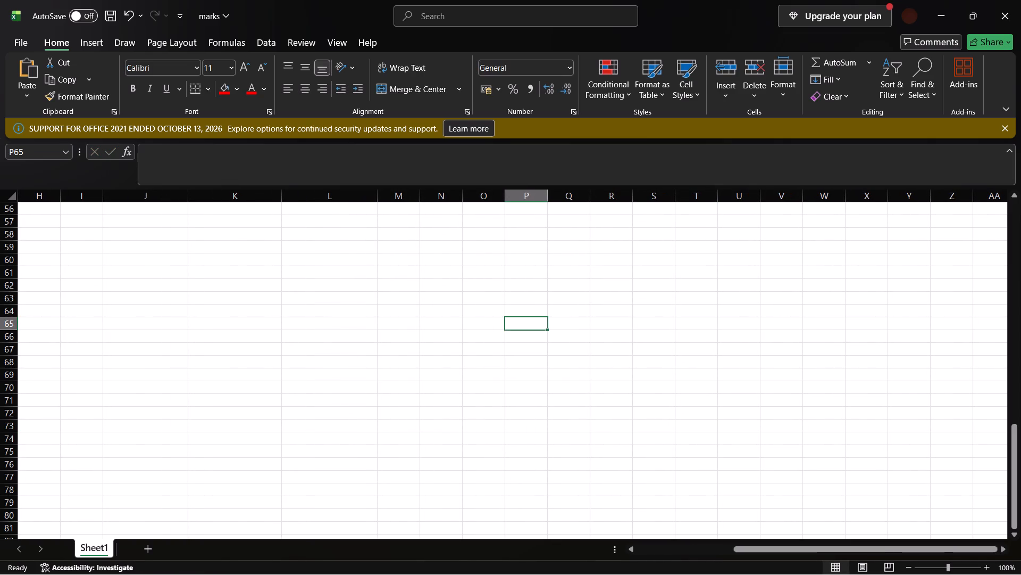
left_click(453, 262)
left_click_drag(453, 262, 534, 264)
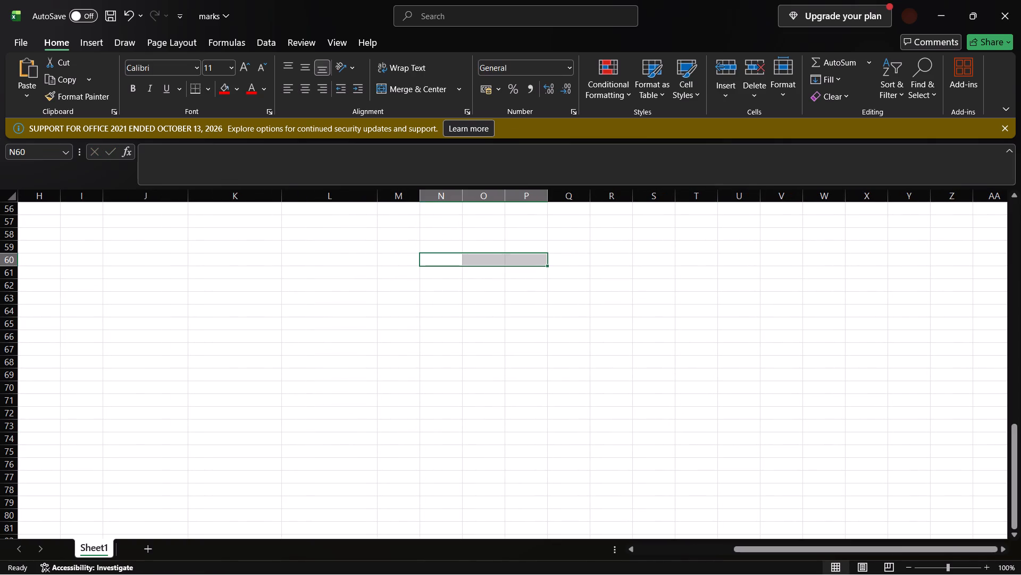
left_click(431, 95)
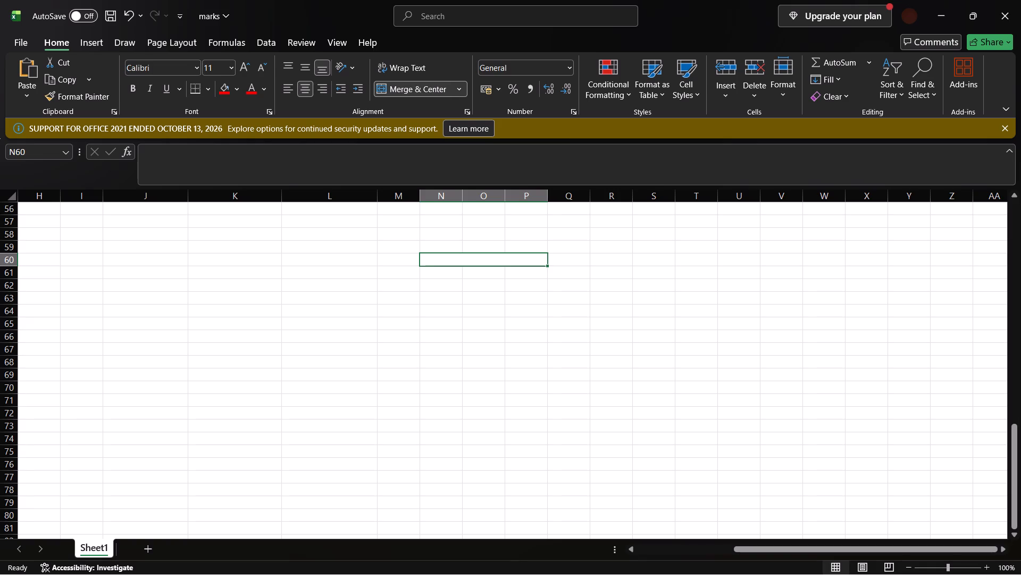
Begin the title in the merged cell N60 with the words Salary Of Employees In.
type("Salary Of")
key("space")
type("Employees In")
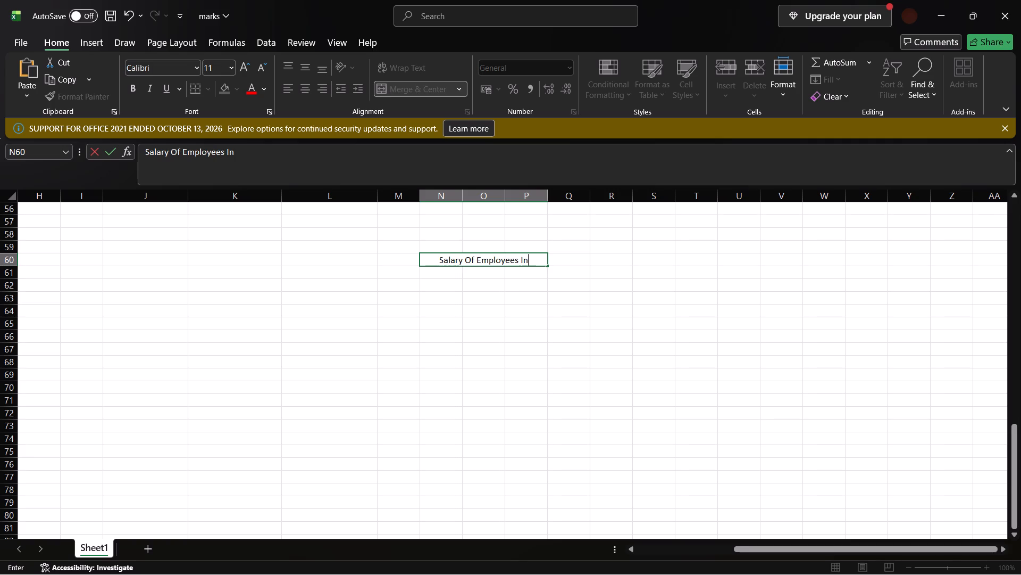
key("space")
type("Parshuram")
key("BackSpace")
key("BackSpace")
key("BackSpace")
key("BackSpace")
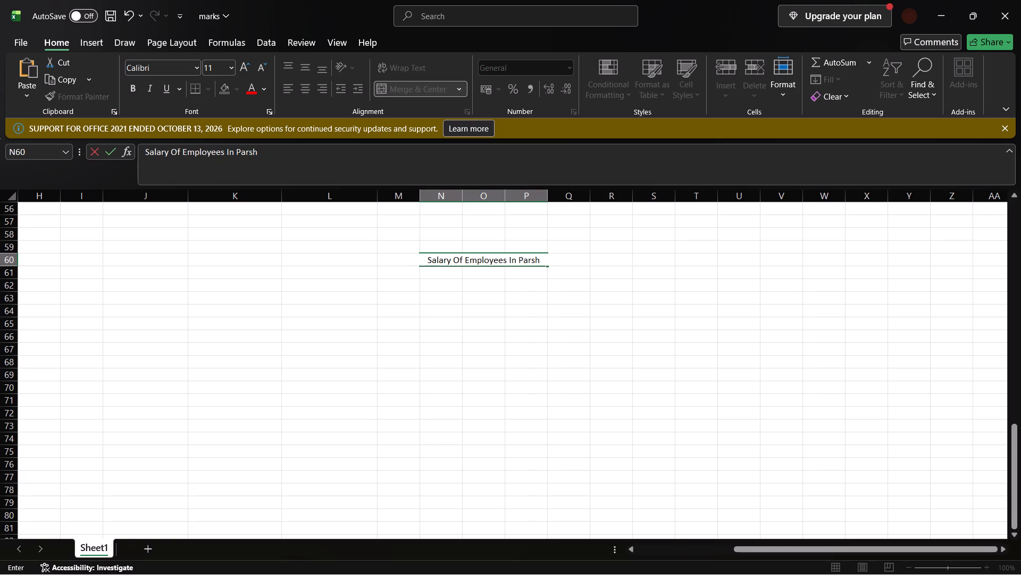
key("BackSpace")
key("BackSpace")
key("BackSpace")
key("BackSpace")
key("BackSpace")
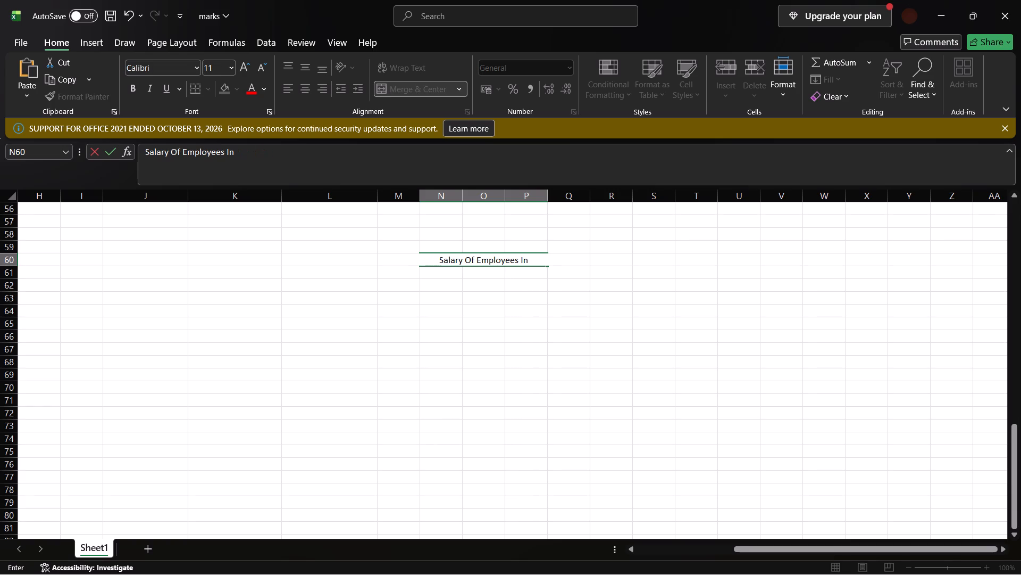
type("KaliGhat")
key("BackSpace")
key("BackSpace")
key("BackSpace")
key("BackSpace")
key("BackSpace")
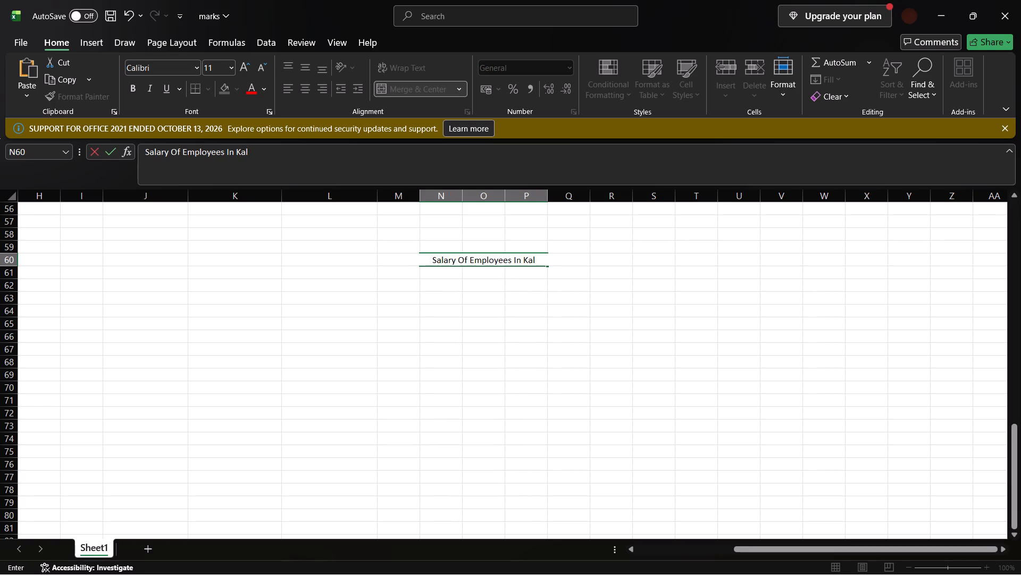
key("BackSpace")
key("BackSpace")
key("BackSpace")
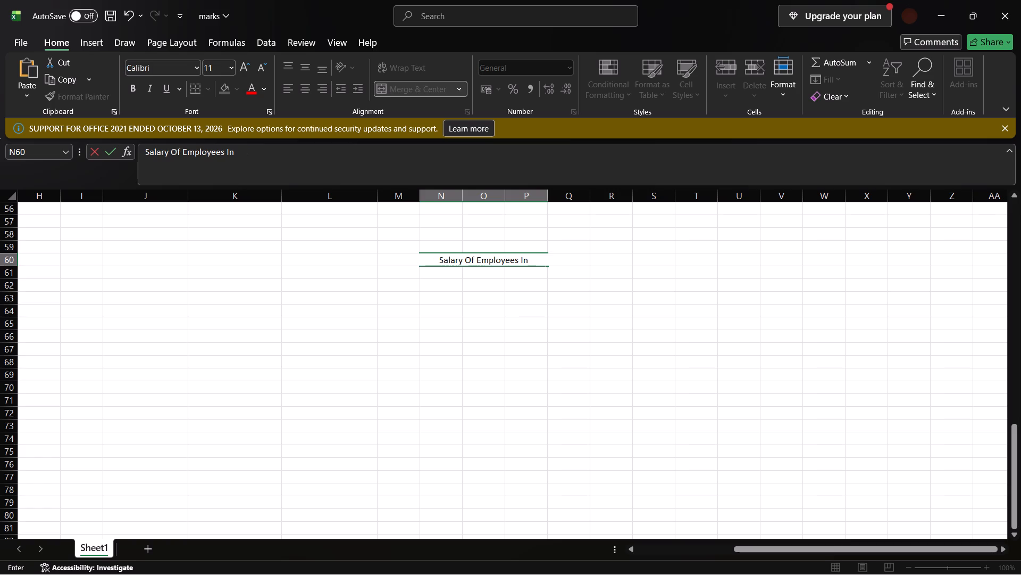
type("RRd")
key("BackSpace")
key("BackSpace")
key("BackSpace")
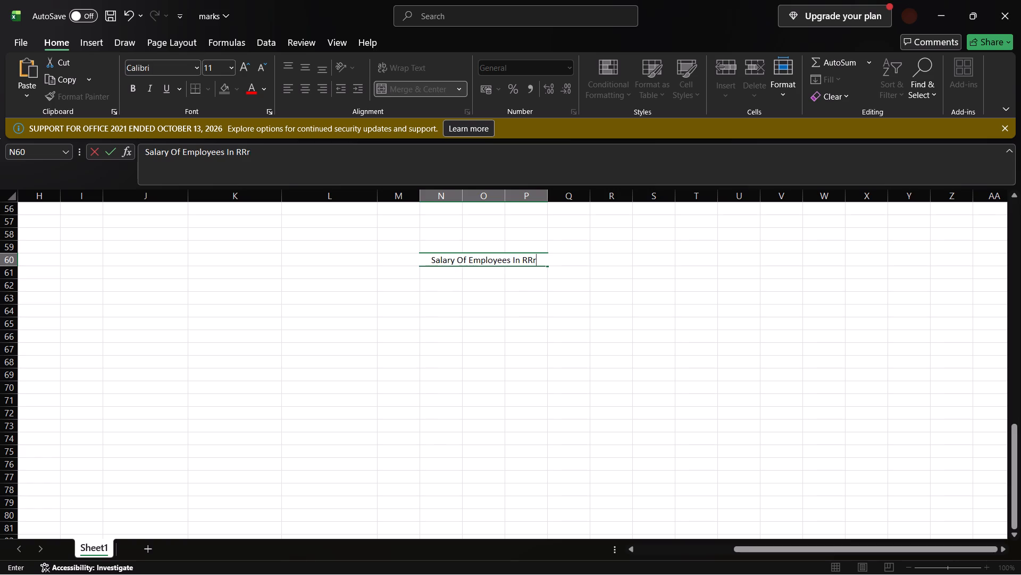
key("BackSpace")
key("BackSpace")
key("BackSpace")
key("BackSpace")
Complete the title in N60 with the company name Vaishali Foods.
key("space")
type("Vaishali Food")
key("s")
key("Left")
key("Down")
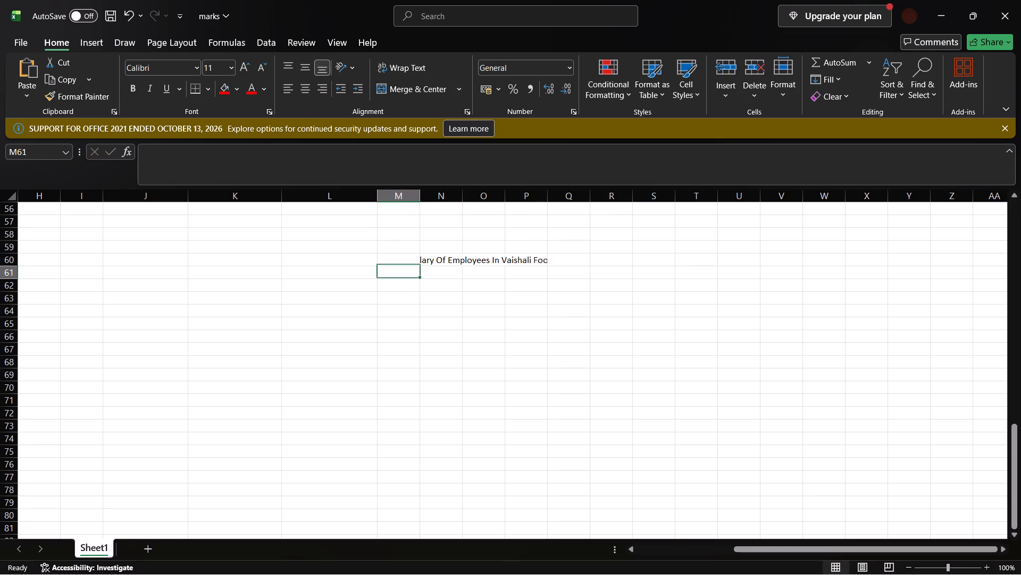
key("Right")
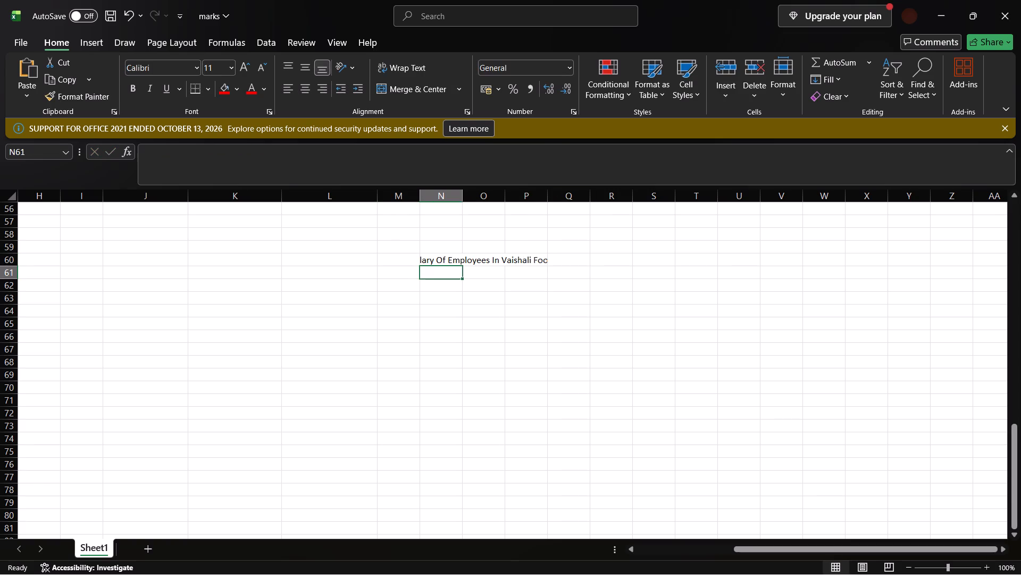
Widen columns P, N and O so the full table title fits in its merged cell.
left_click_drag(547, 192, 602, 191)
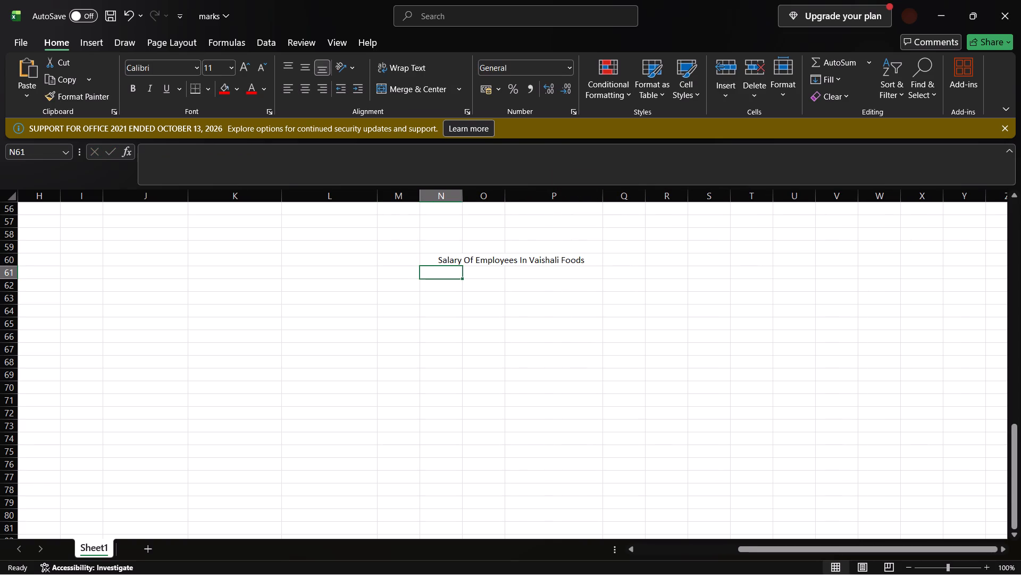
left_click_drag(462, 198, 501, 185)
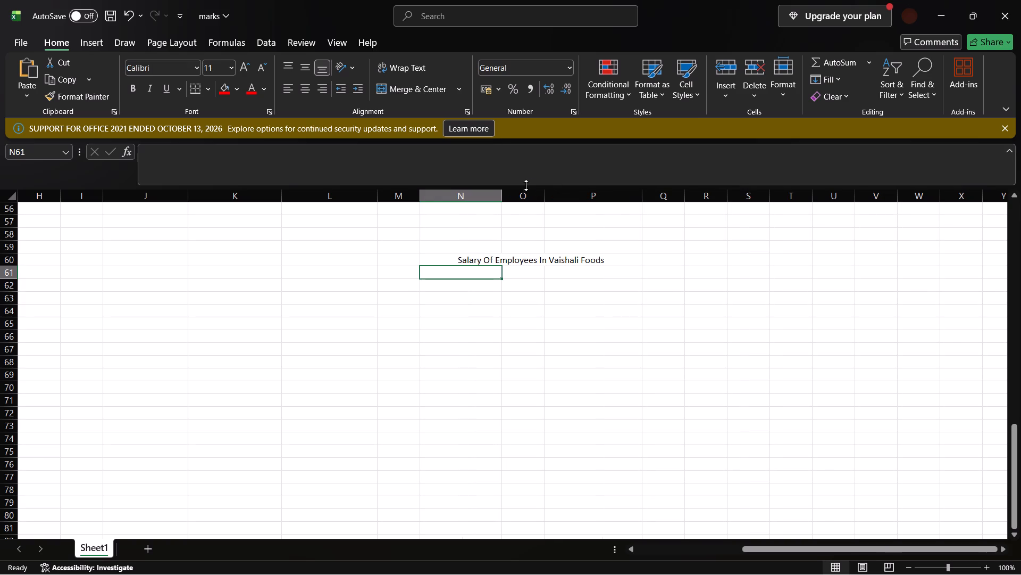
left_click_drag(547, 195, 561, 195)
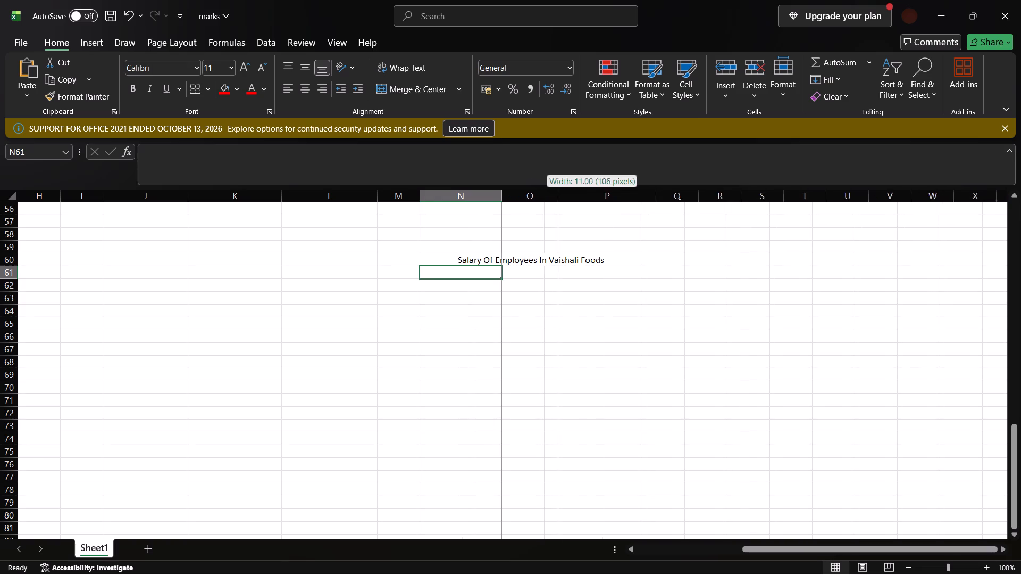
left_click_drag(561, 195, 576, 198)
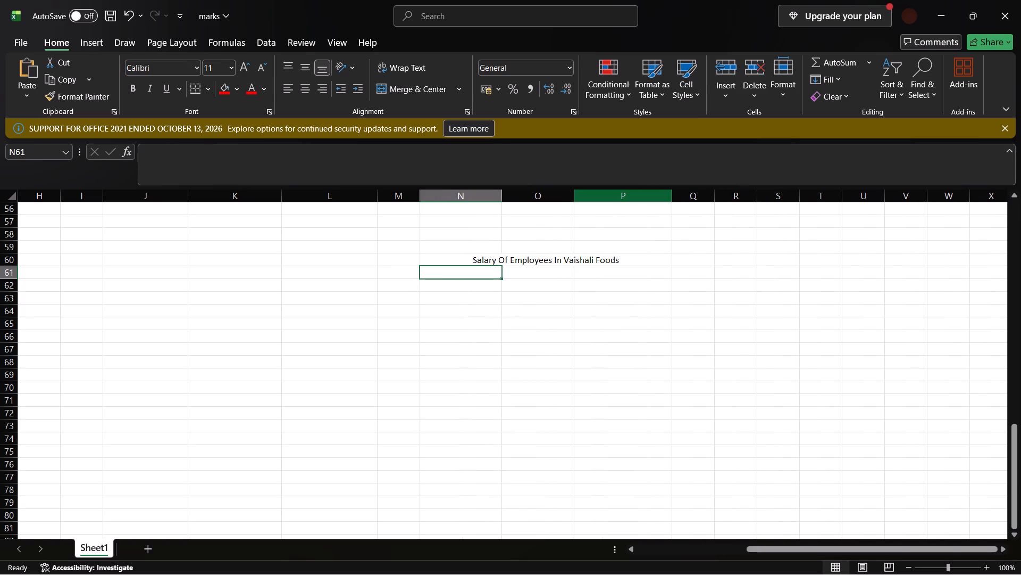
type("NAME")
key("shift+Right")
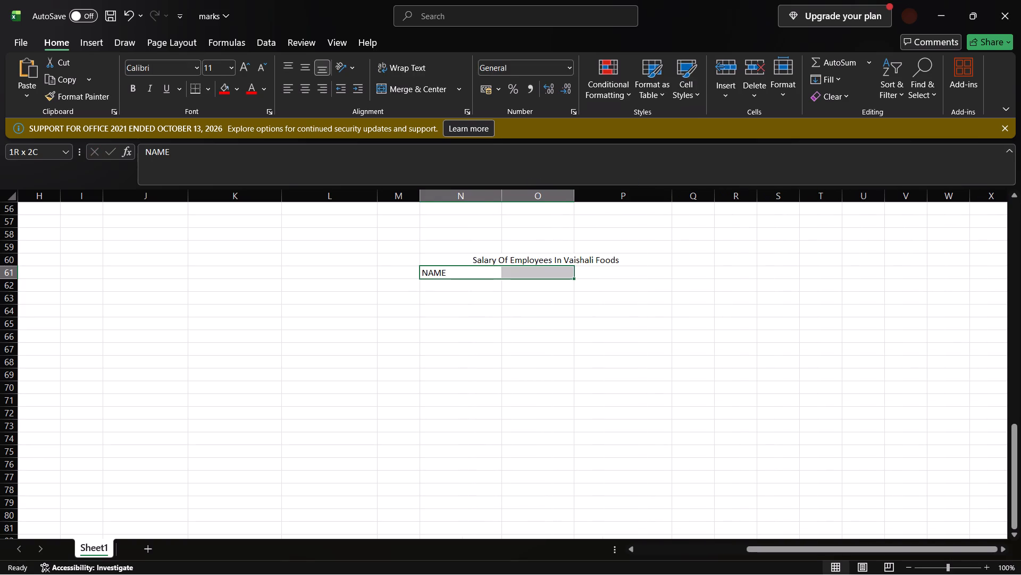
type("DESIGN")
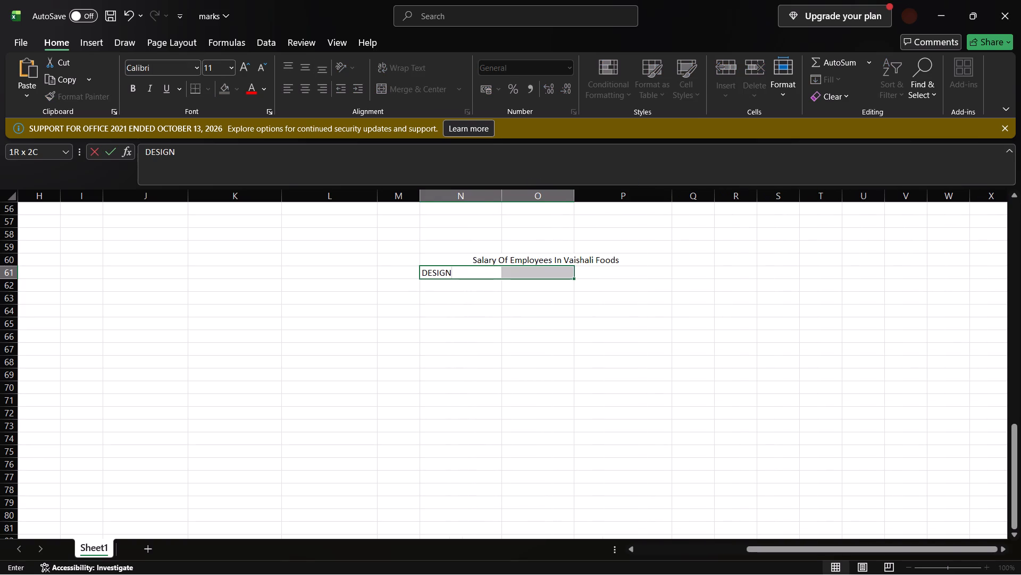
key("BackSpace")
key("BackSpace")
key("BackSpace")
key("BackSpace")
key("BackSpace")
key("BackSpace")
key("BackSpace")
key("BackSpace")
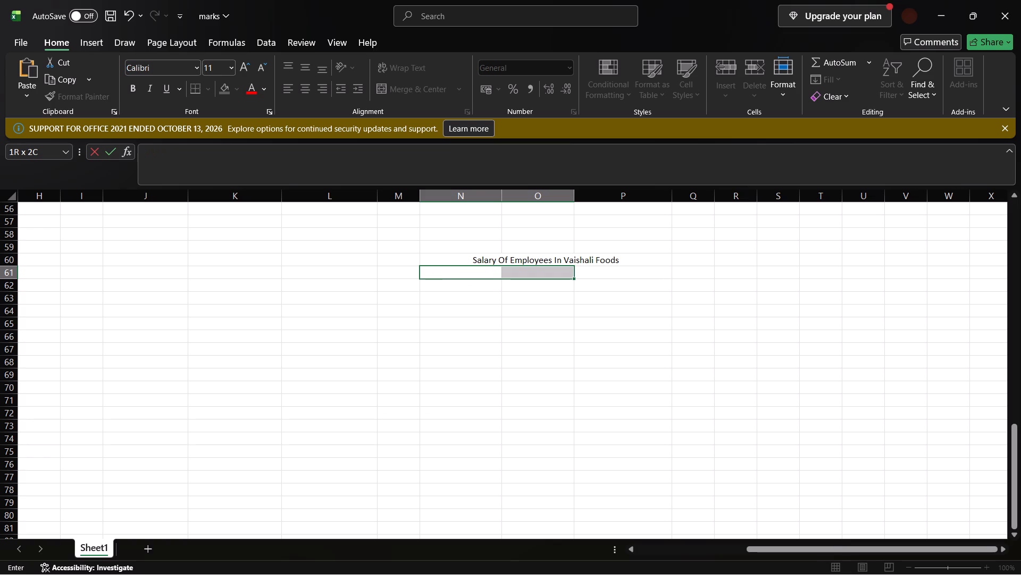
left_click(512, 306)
Enter the column headings NAME, DESIGNATION and SALARY in cells N61:P61.
left_click(475, 272)
type("NAME")
key("Right")
type("DESIGN")
type("ATION")
key("Right")
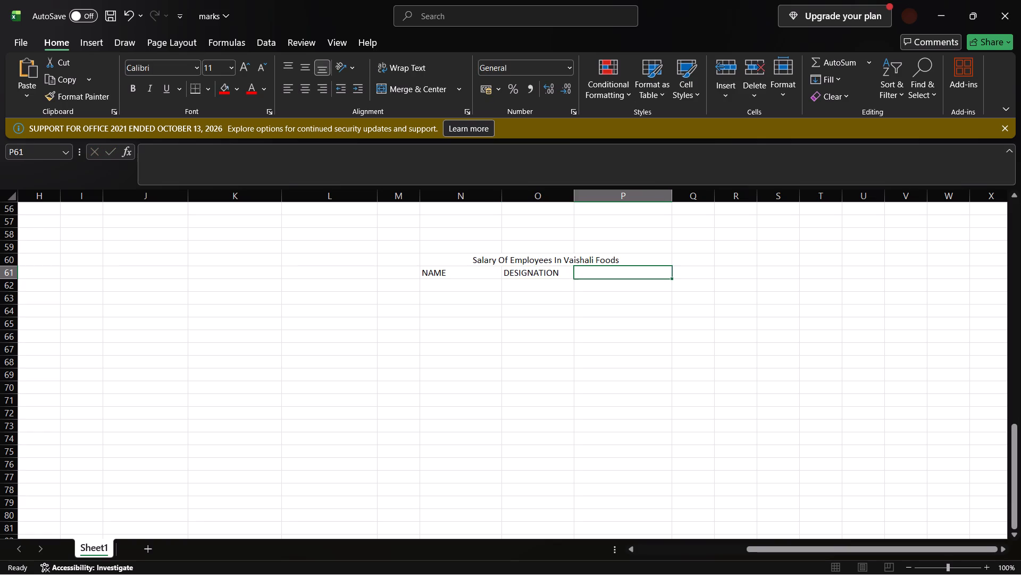
type("SA")
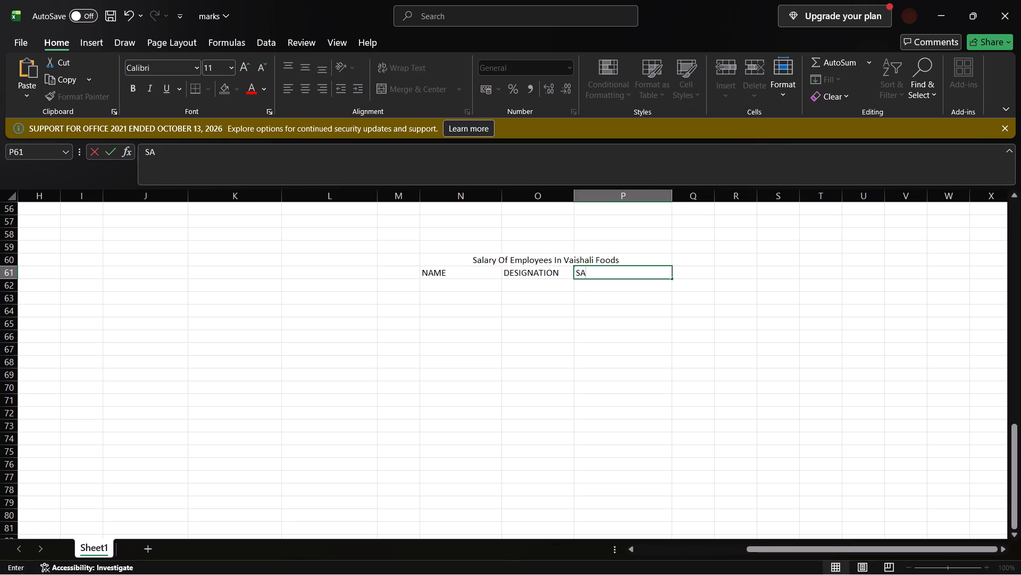
type("LRY")
key("BackSpace")
key("BackSpace")
type("ARY")
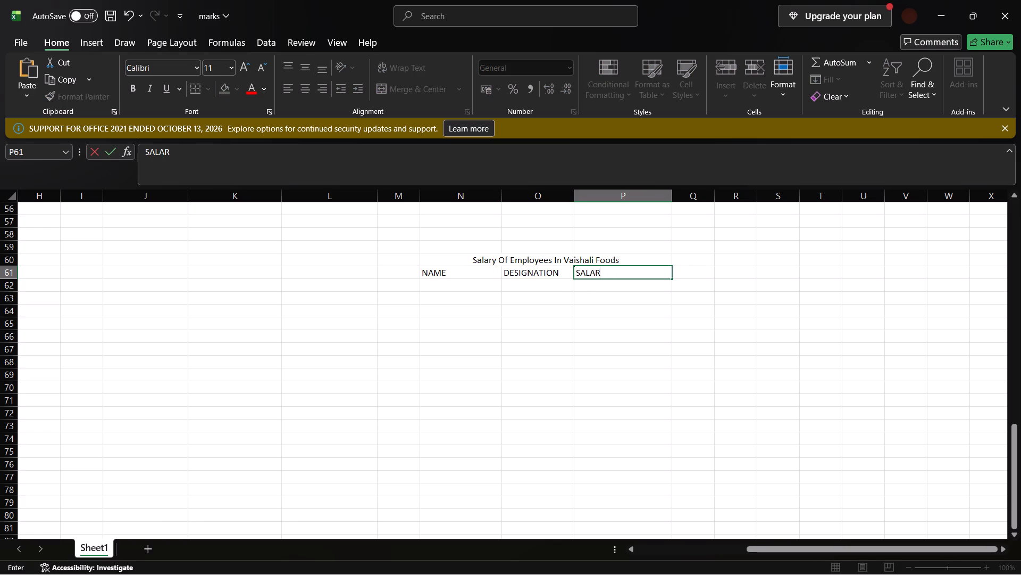
key("Down")
key("Left")
key("Left")
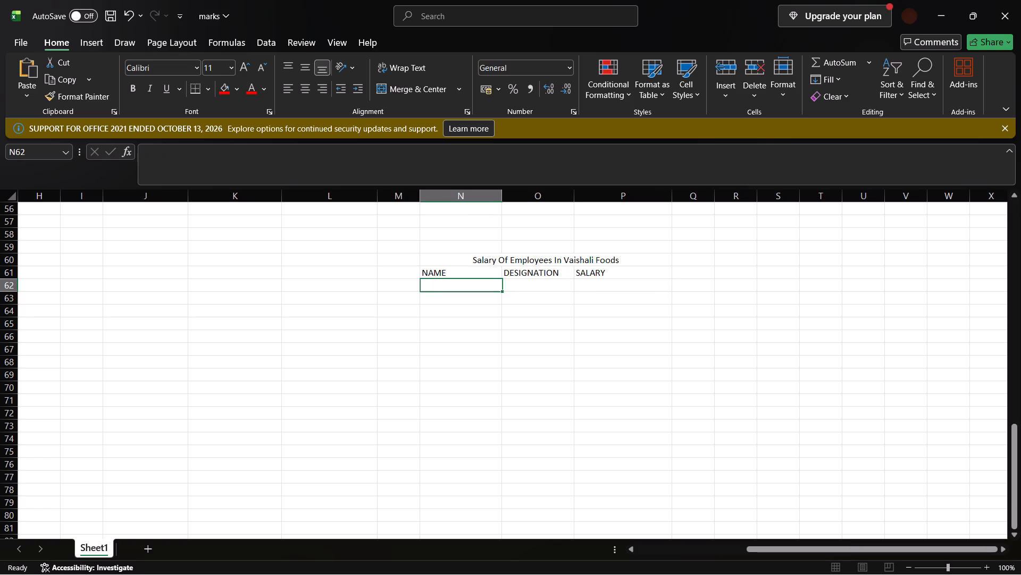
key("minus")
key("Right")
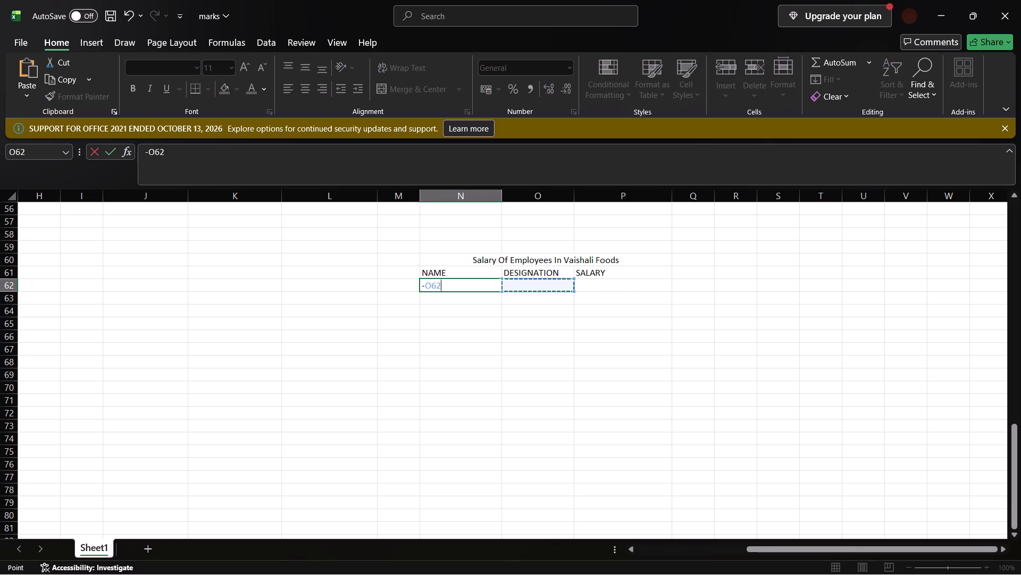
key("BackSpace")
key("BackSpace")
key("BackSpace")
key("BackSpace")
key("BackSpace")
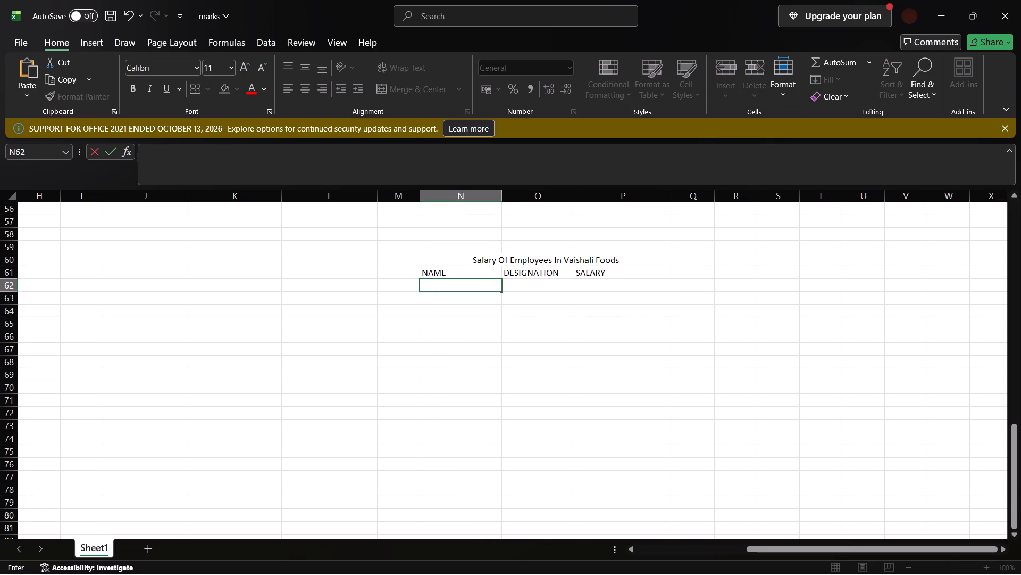
Fill row 62 with an underscore as the name, Manager as the designation and 25,000 as the salary.
key("shift+underscore")
key("Right")
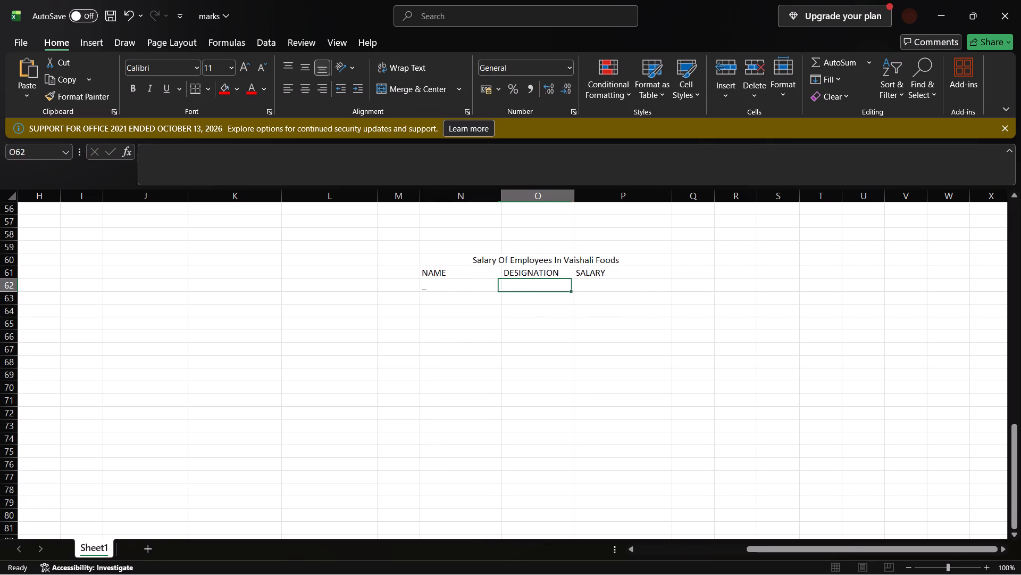
type("Manager")
key("Right")
type("25")
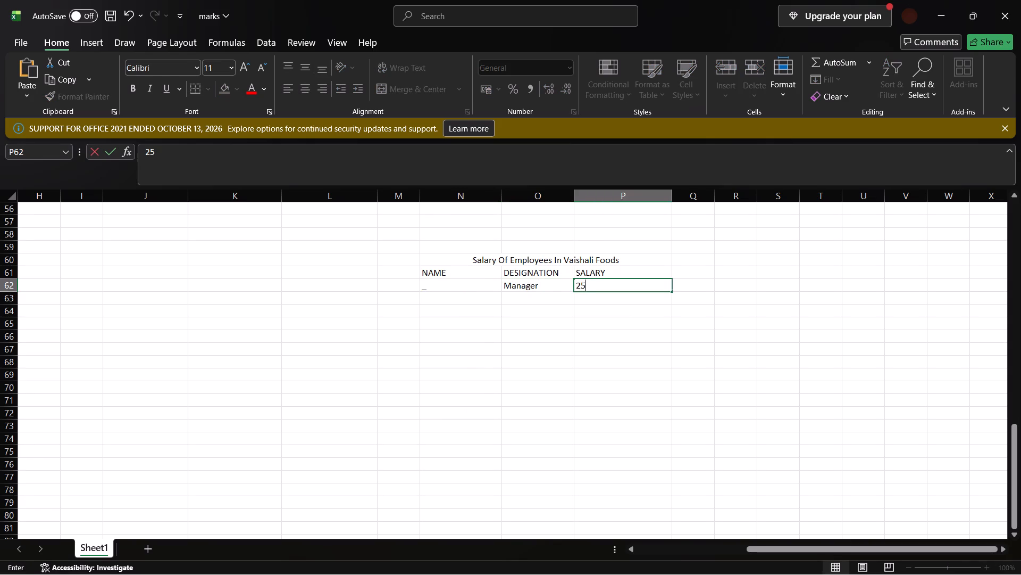
type(",0000")
key("BackSpace")
key("Down")
Enter Guard as the designation in cell O63.
key("Left")
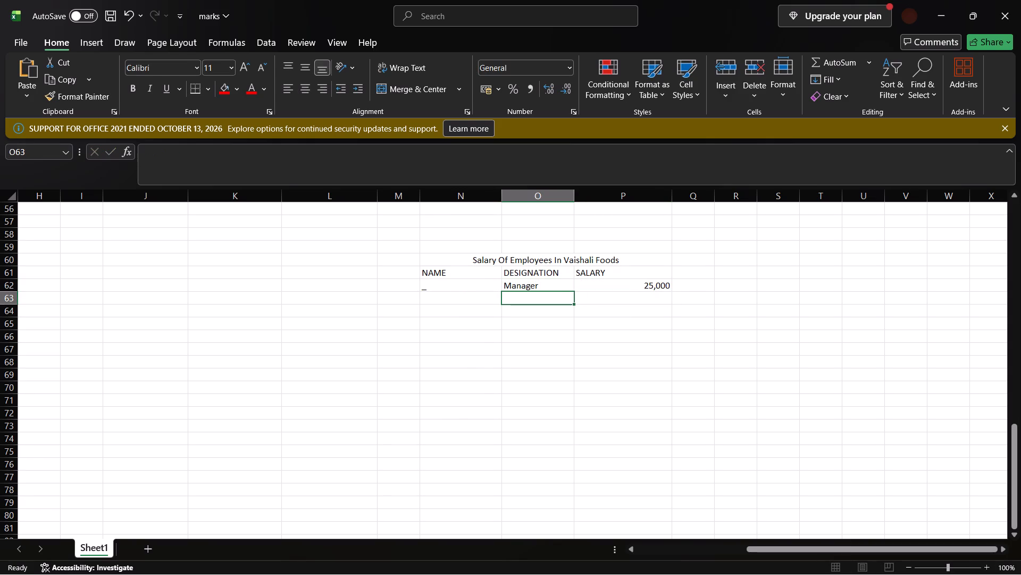
type("Guea")
key("BackSpace")
key("BackSpace")
type("ard")
key("Right")
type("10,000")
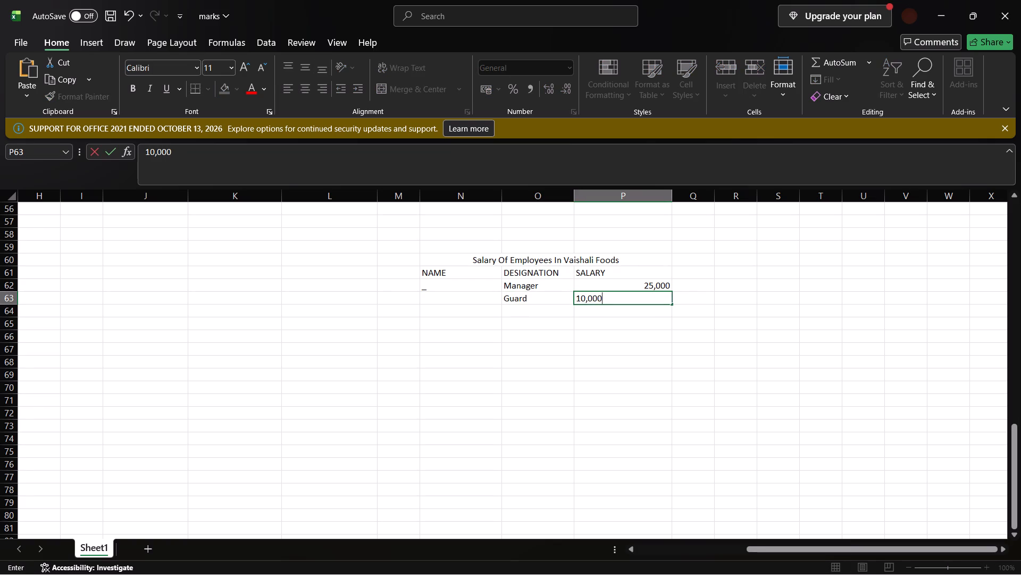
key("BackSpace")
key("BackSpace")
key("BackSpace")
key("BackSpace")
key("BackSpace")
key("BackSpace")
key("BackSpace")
Enter 9,000 as the Guard's salary in cell P63.
type("9,000")
key("Down")
key("Left")
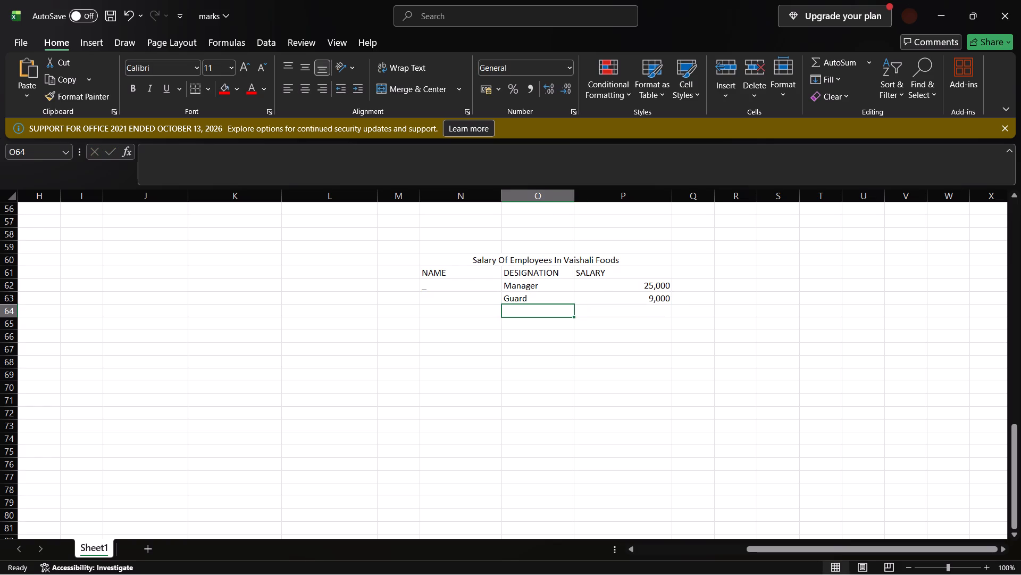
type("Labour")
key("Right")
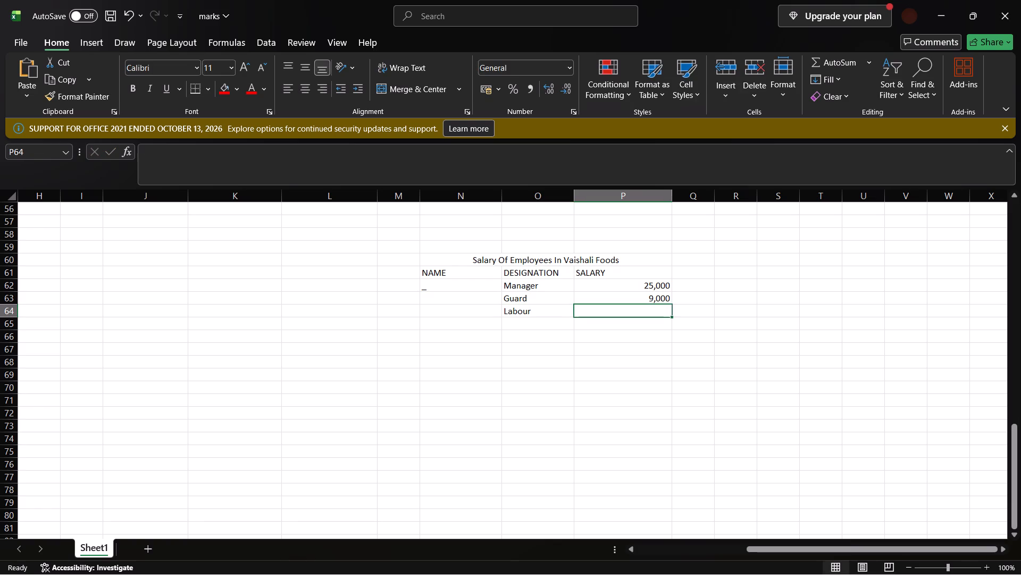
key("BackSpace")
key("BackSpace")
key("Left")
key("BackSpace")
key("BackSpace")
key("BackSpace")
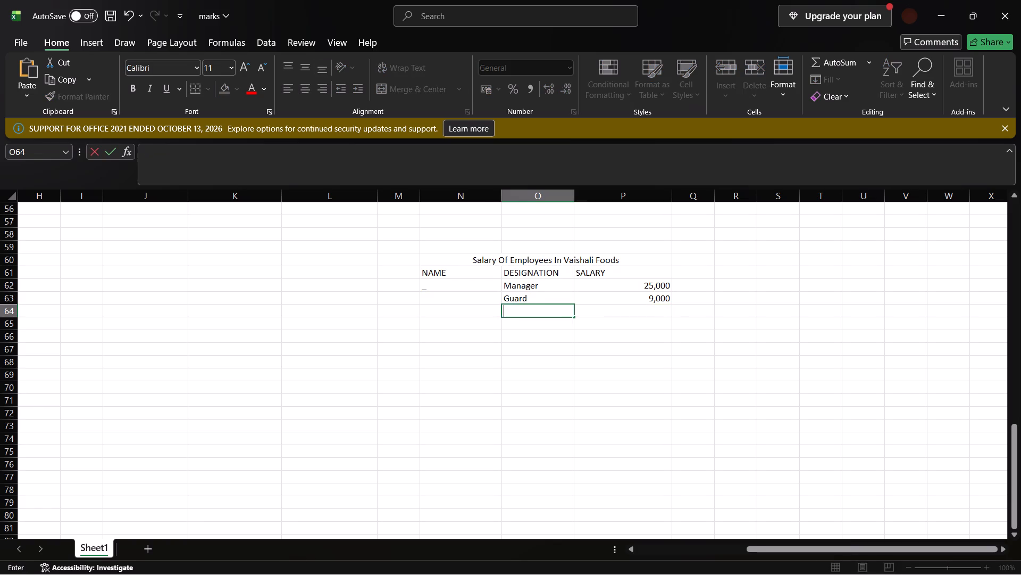
Copy the Guard designation and its 9,000 salary from O63:P63 to O66:P66.
left_click_drag(514, 299, 608, 301)
key("ctrl+c")
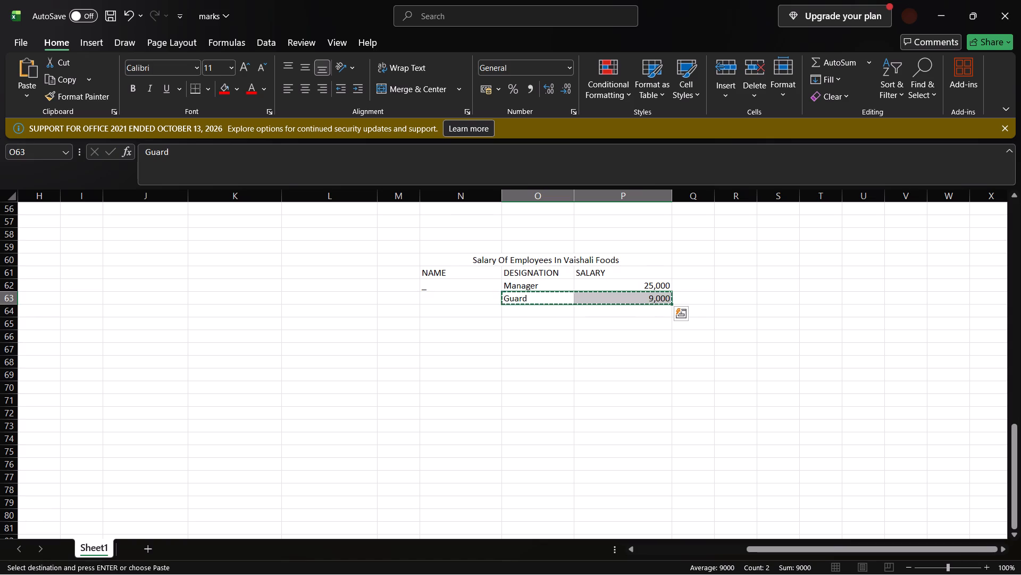
left_click(535, 324)
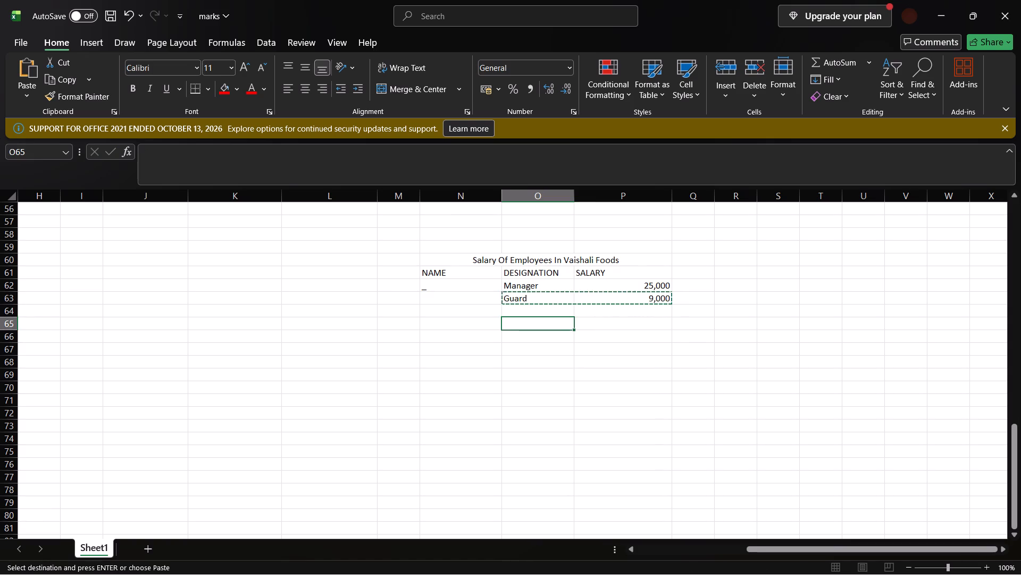
left_click(533, 342)
key("ctrl+v")
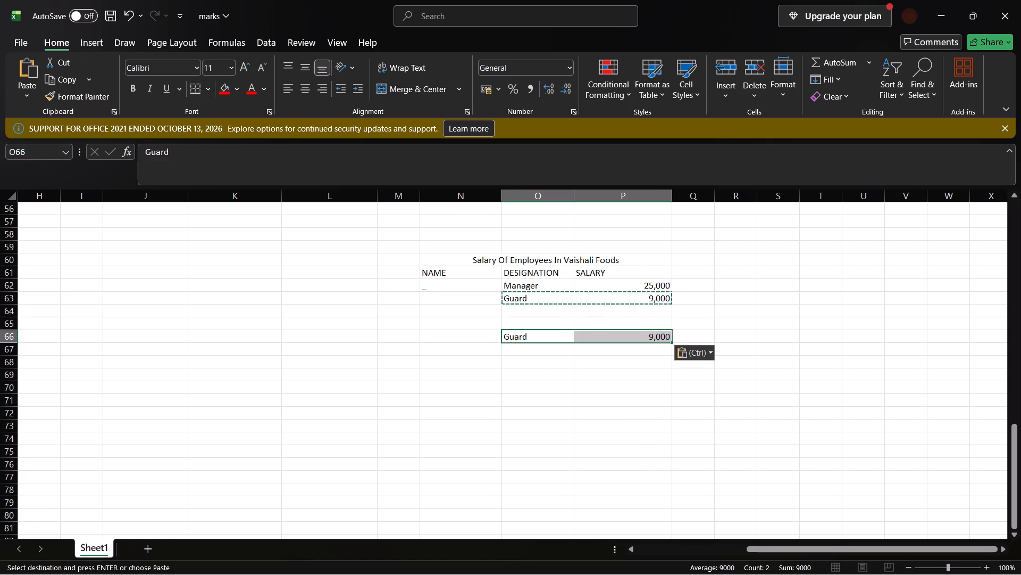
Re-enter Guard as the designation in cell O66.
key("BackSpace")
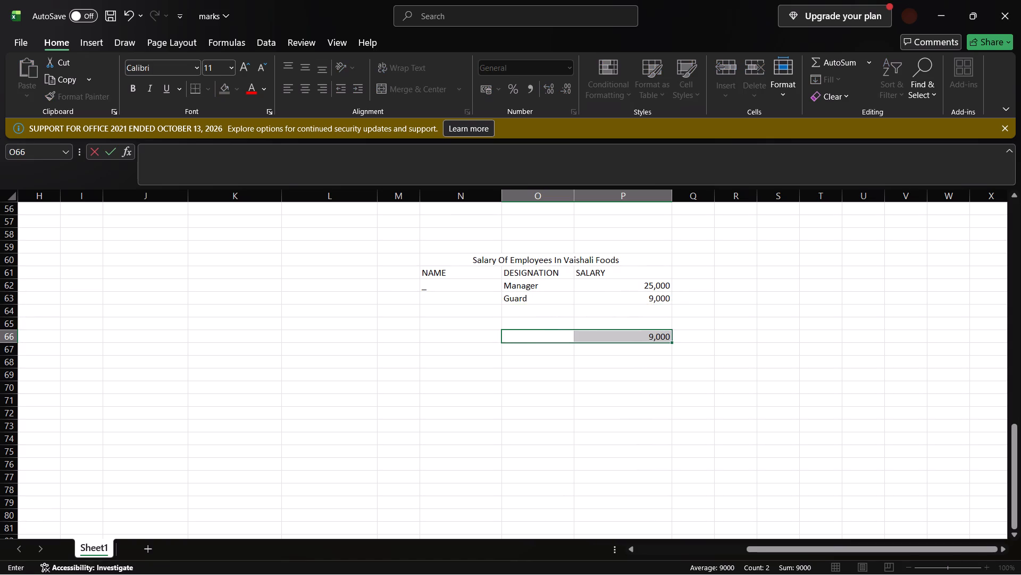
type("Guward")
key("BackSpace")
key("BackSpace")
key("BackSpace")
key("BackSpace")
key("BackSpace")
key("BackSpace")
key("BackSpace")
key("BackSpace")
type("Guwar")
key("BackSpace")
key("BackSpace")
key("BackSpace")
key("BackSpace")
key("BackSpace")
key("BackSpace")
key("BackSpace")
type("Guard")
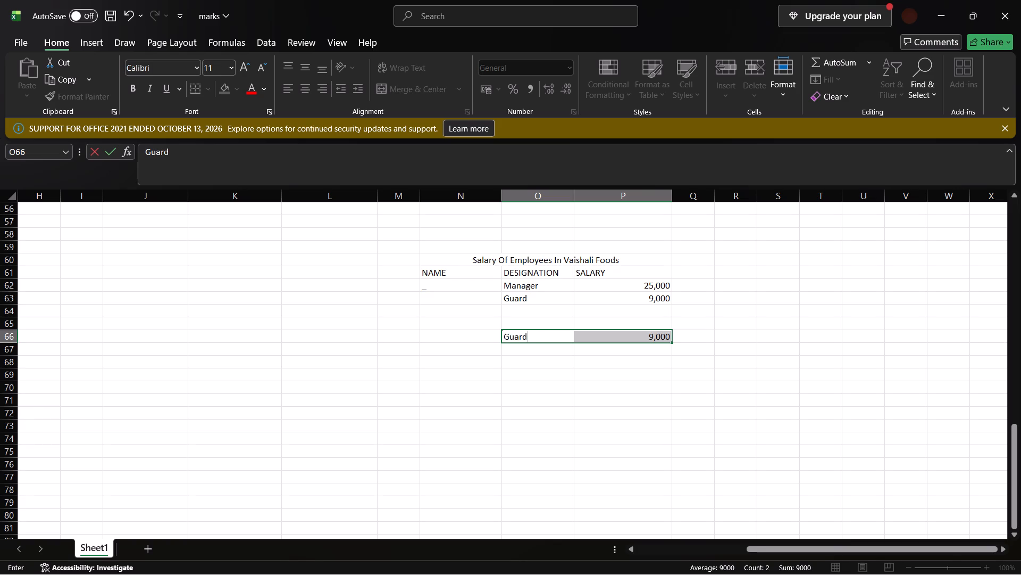
Clear the original Guard designation and salary from cells O63:P63.
left_click_drag(548, 299, 611, 298)
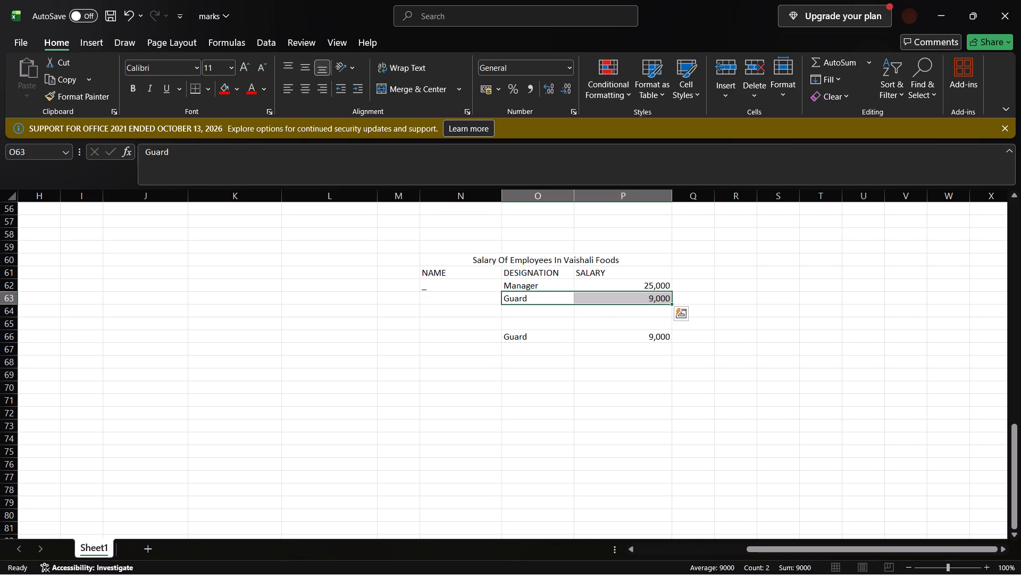
key("Delete")
Fill the NAME cells N63 to N66 with an underscore each.
left_click(453, 296)
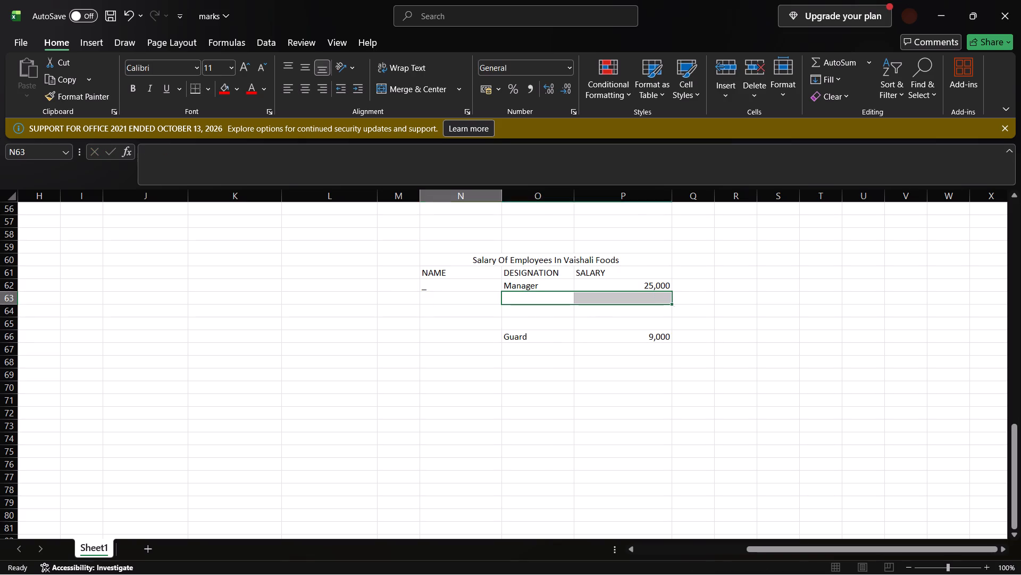
key("shift+underscore")
key("Down")
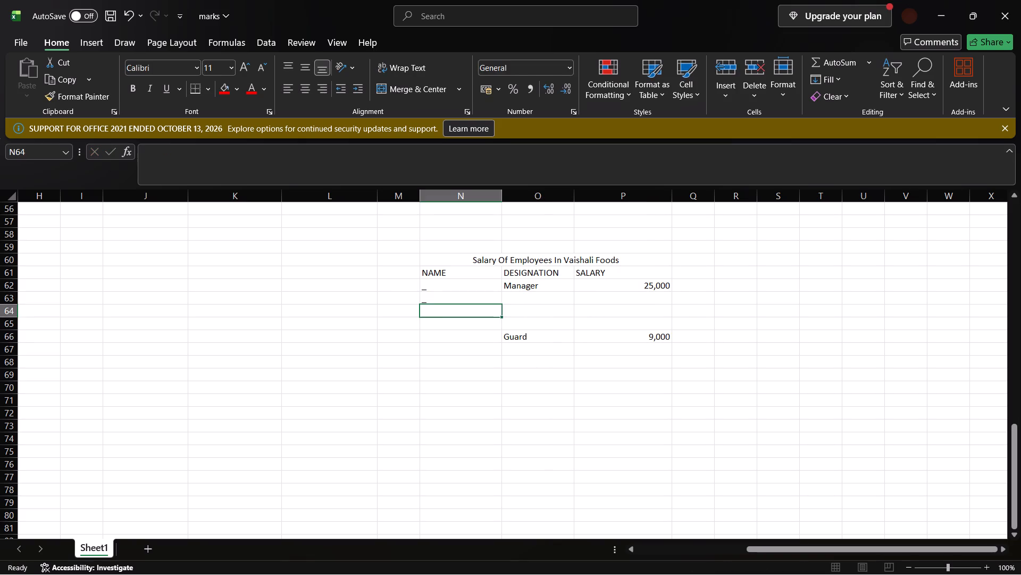
key("shift+underscore")
key("Down")
key("shift+underscore")
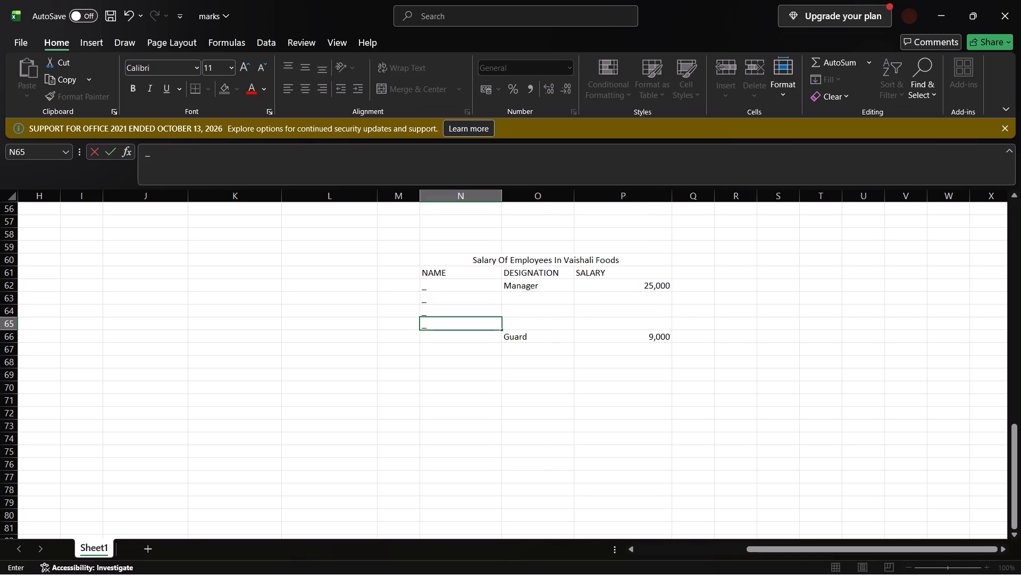
key("Down")
key("shift+underscore")
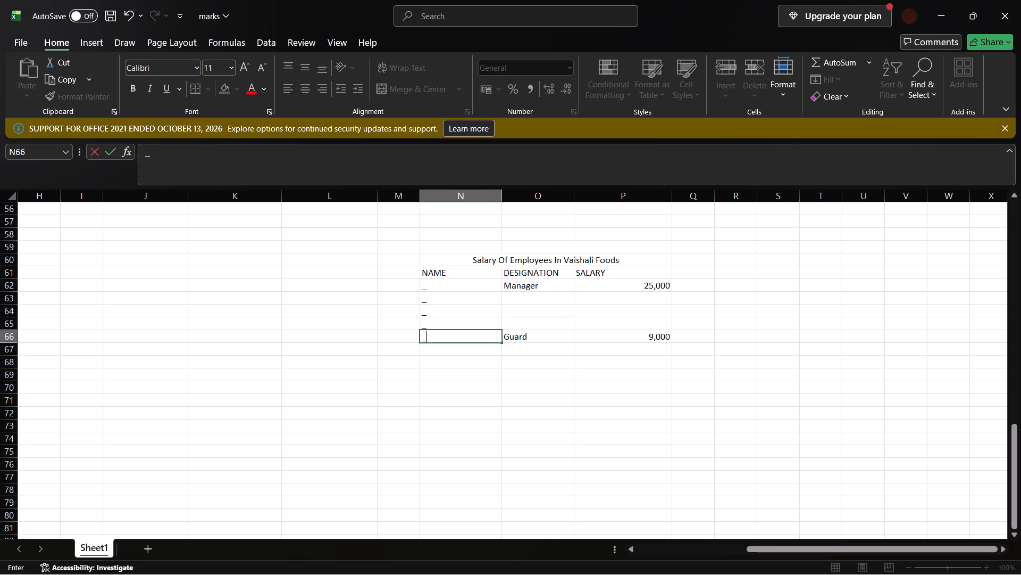
Enter Worker/Machine Operator as the designation in cell O63.
left_click(525, 297)
type("Worker")
key("BackSpace")
key("BackSpace")
type("er")
type("/")
key("space")
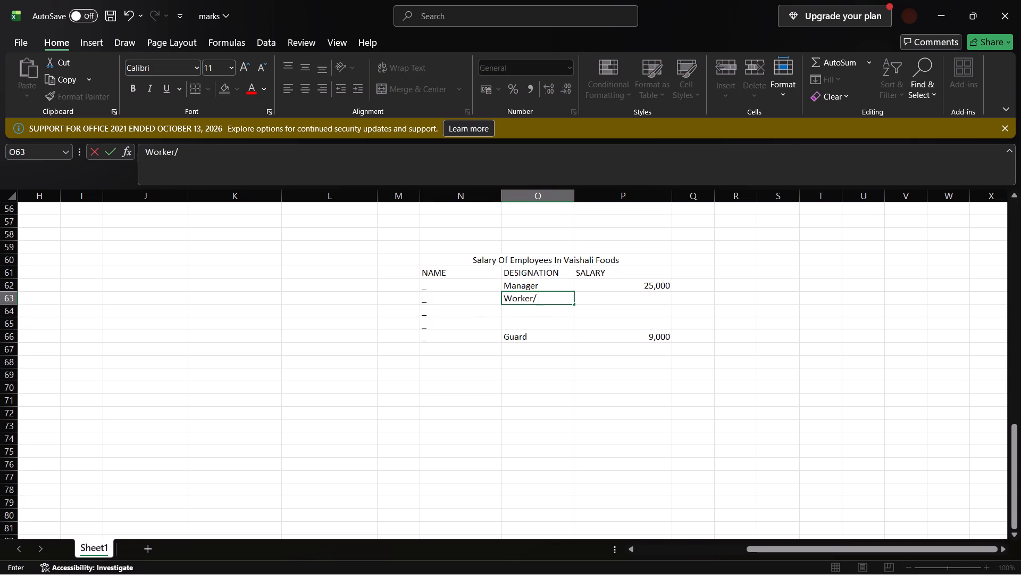
key("BackSpace")
type("Machine Opera")
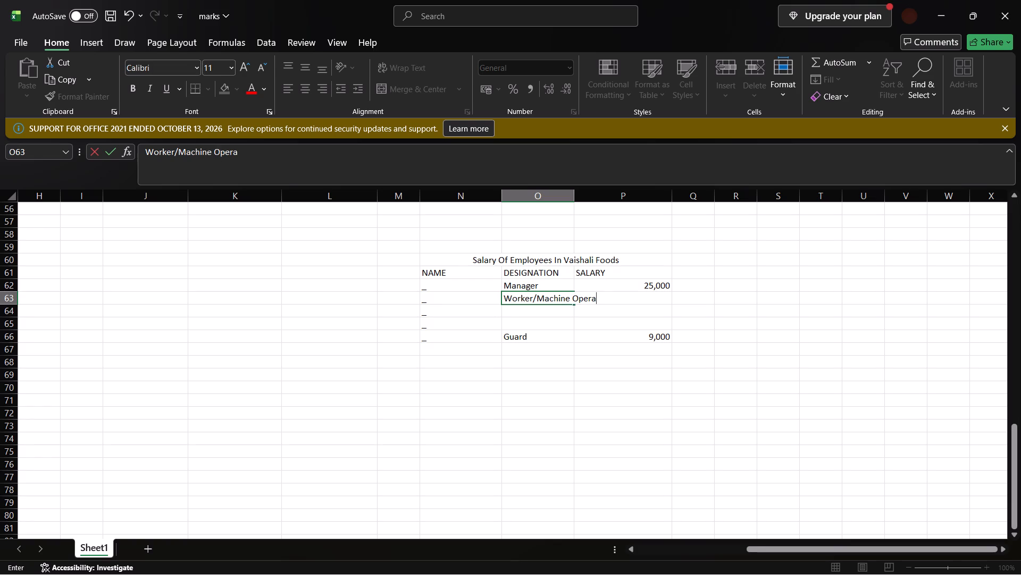
type("tor")
Wrap the Worker/Machine Operator text in cell O63, making row 63 taller and column O slightly wider.
left_click(27, 325)
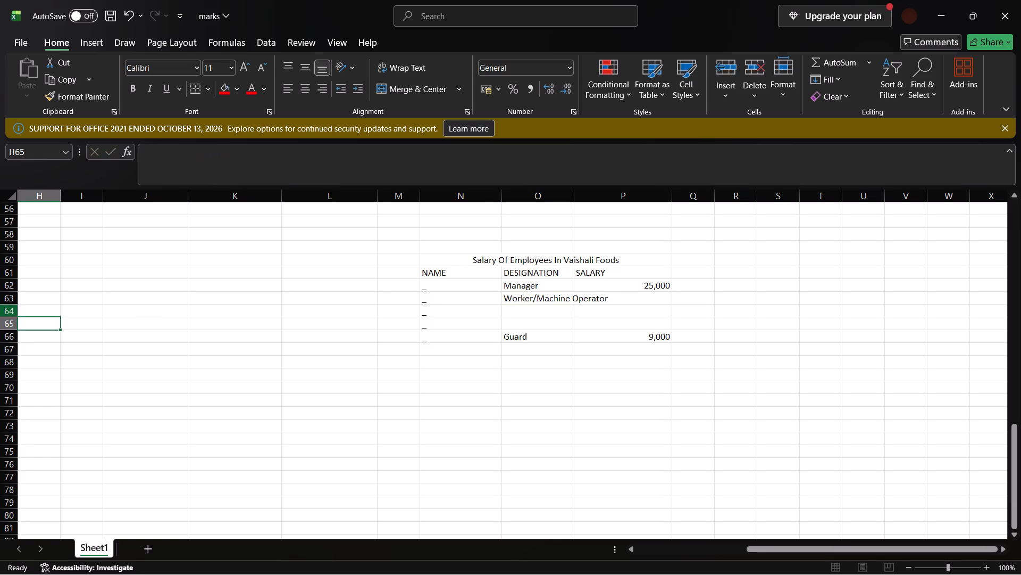
left_click_drag(10, 301, 8, 310)
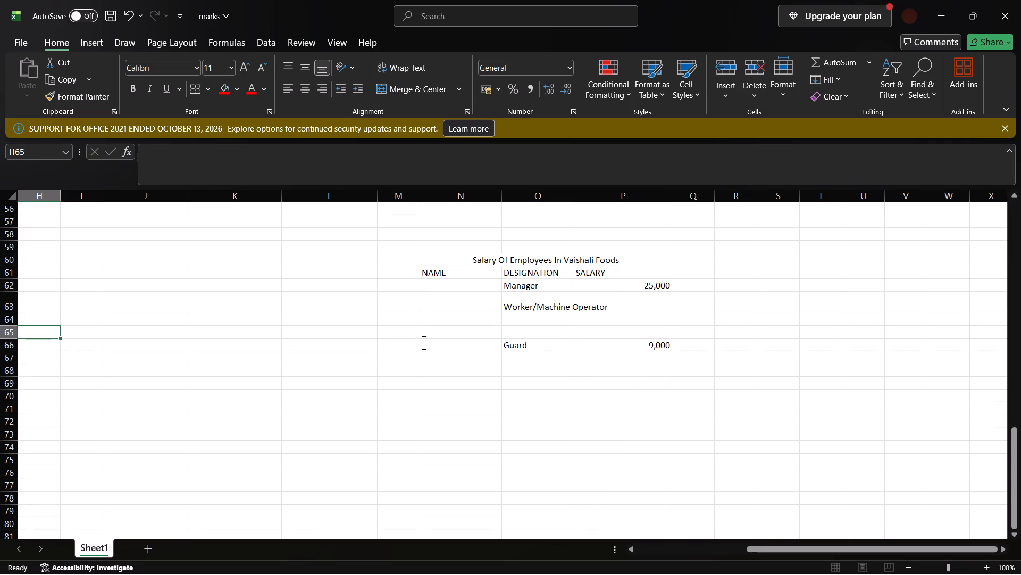
left_click_drag(539, 299, 491, 46)
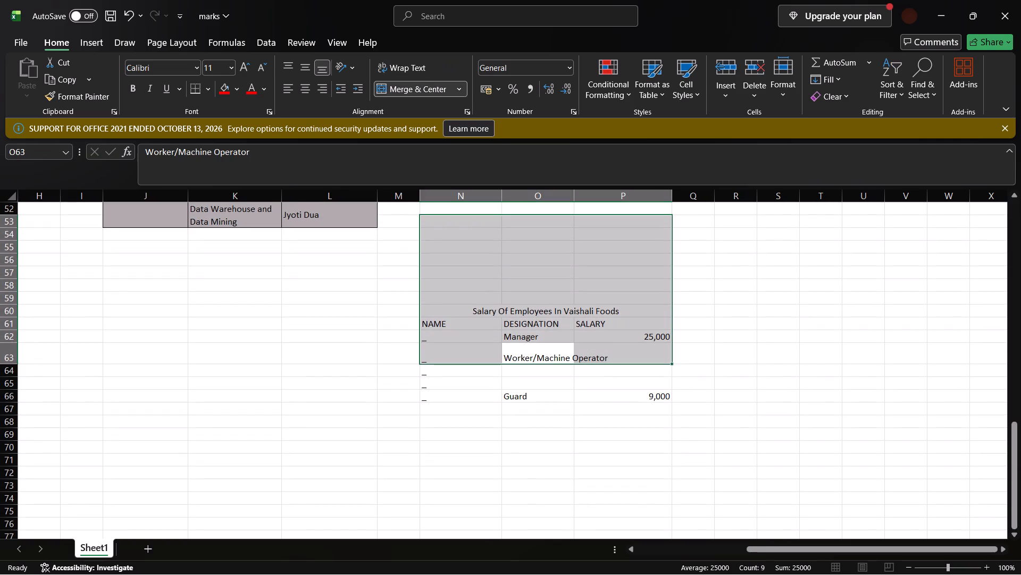
left_click(529, 359)
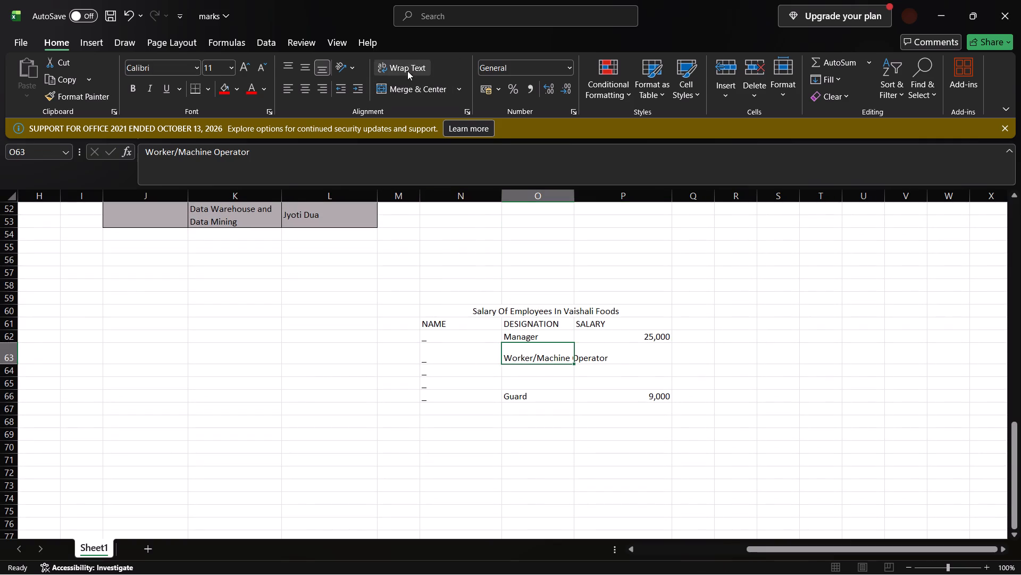
left_click(407, 73)
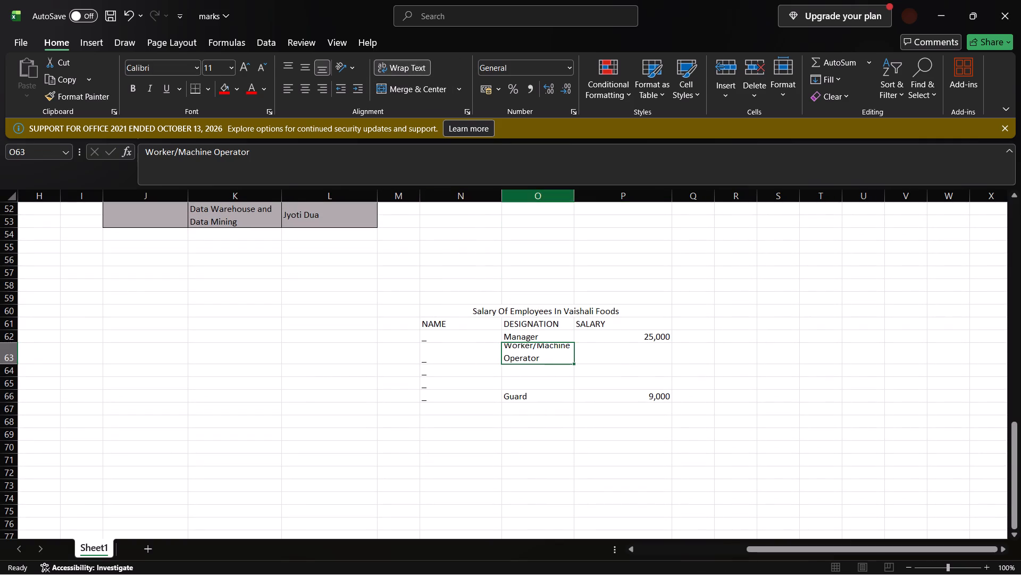
left_click_drag(571, 191, 576, 191)
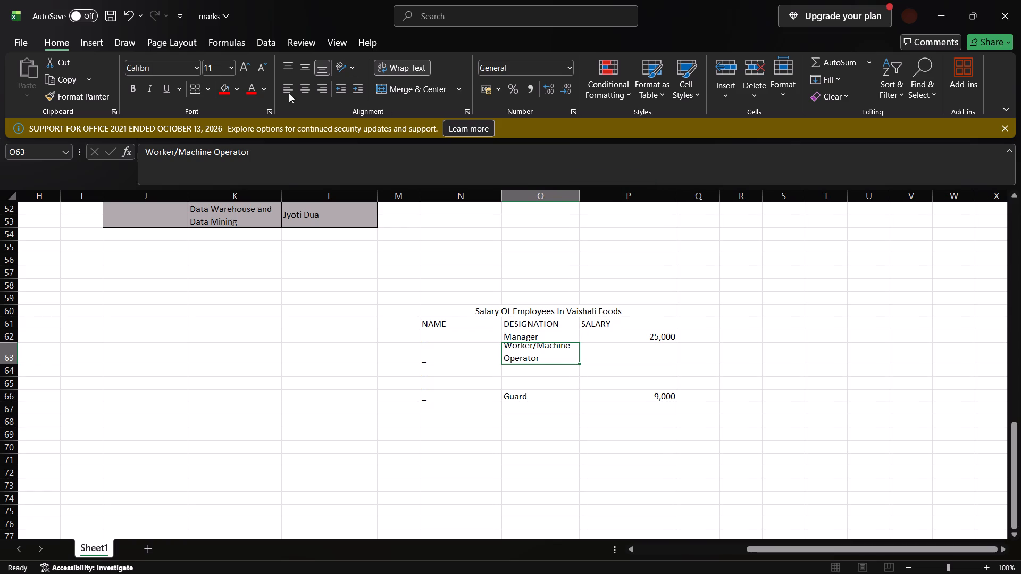
Centre the text of cell O63 vertically and horizontally and make row 63 tall enough for both lines.
left_click(303, 66)
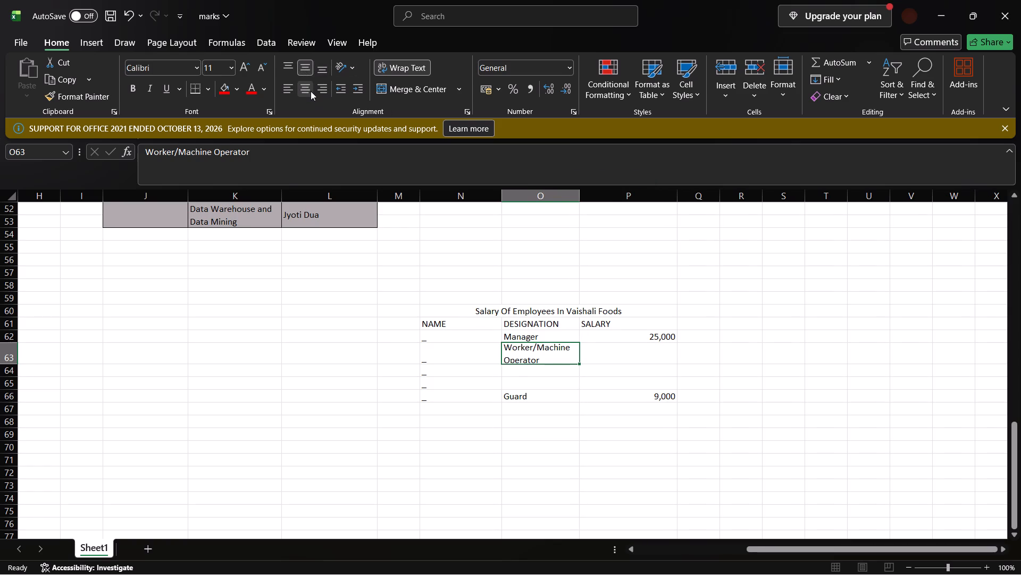
left_click(311, 91)
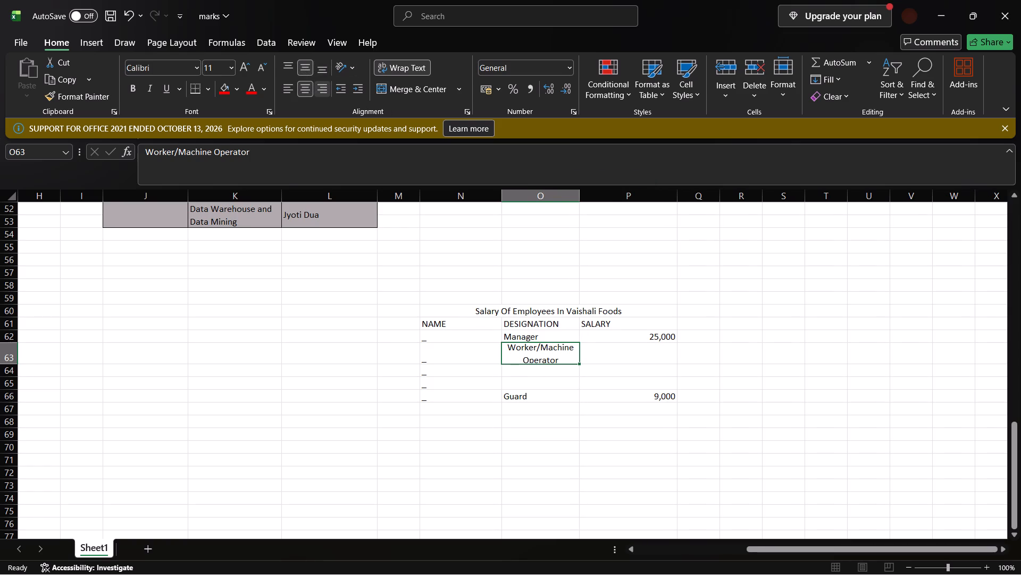
left_click_drag(11, 364, 9, 371)
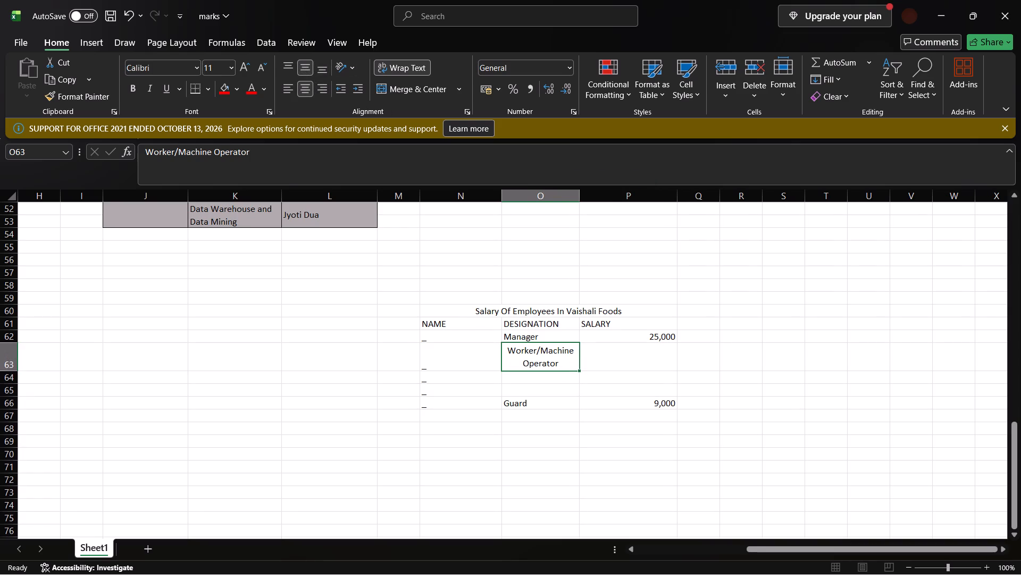
Enter 18,000 as the Worker/Machine Operator's salary in cell P63.
left_click(610, 361)
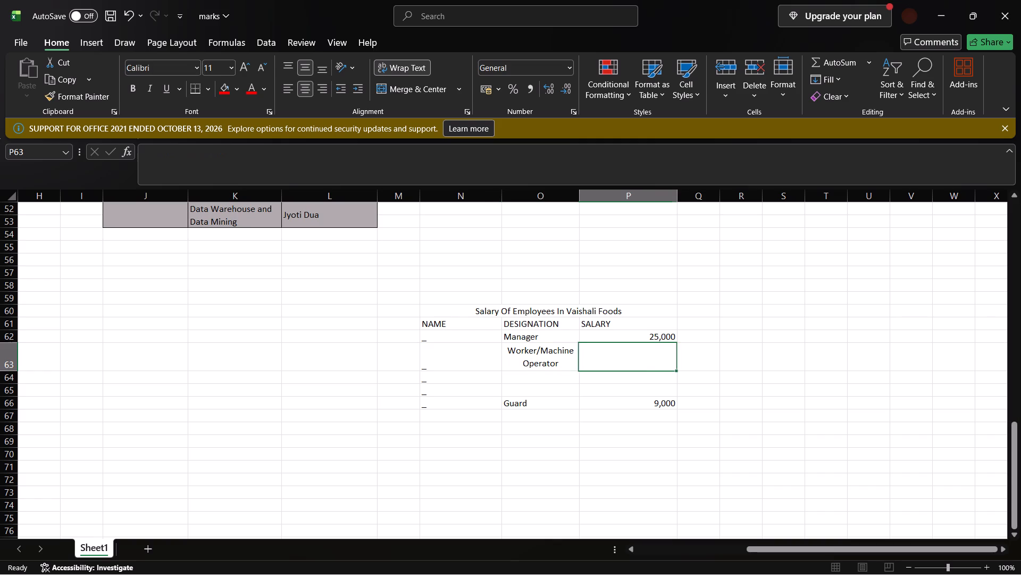
type("18,0000")
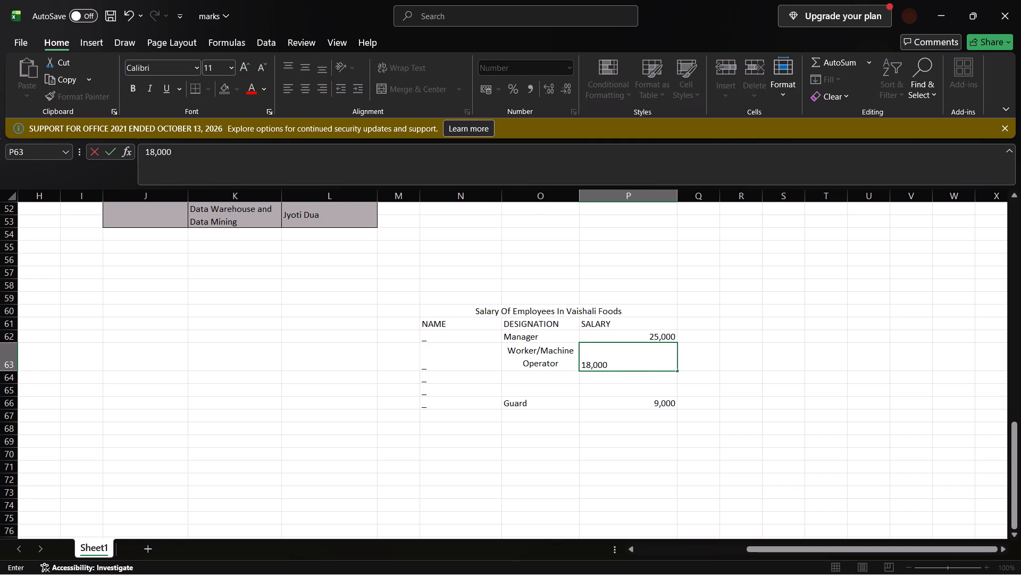
key("BackSpace")
key("Down")
Enter Labour as the designation in cell O64.
key("Left")
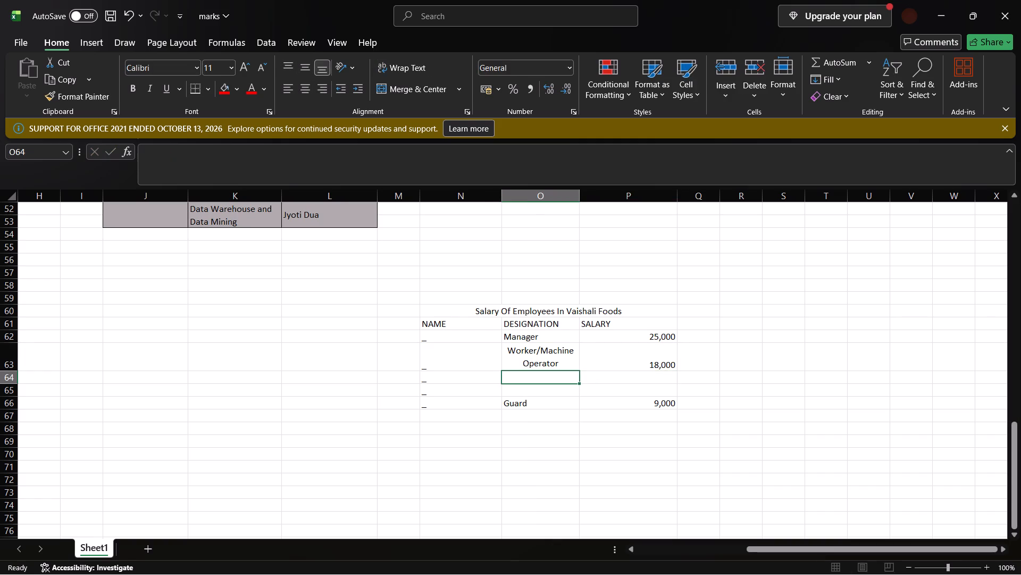
type("Labour")
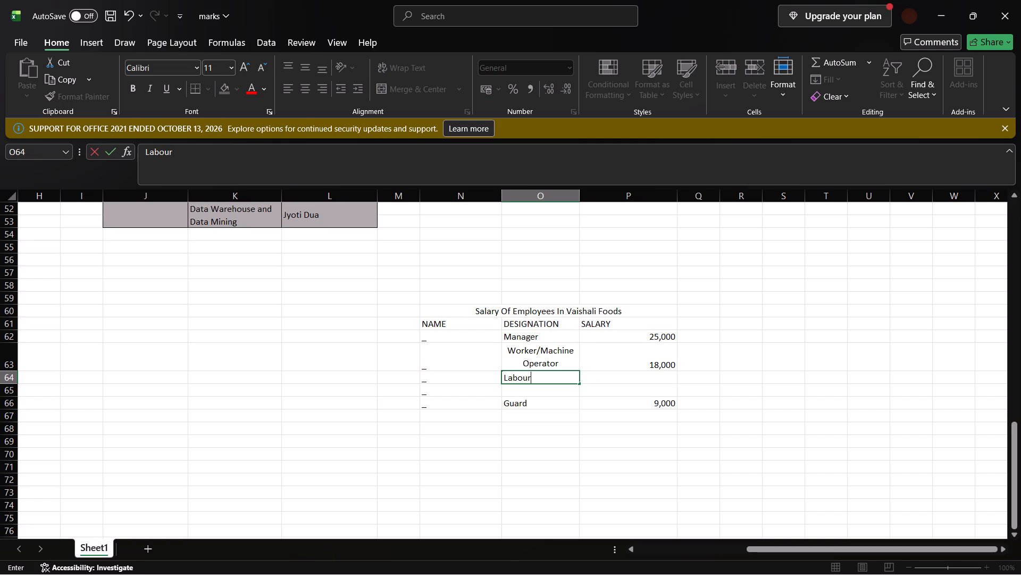
key("Right")
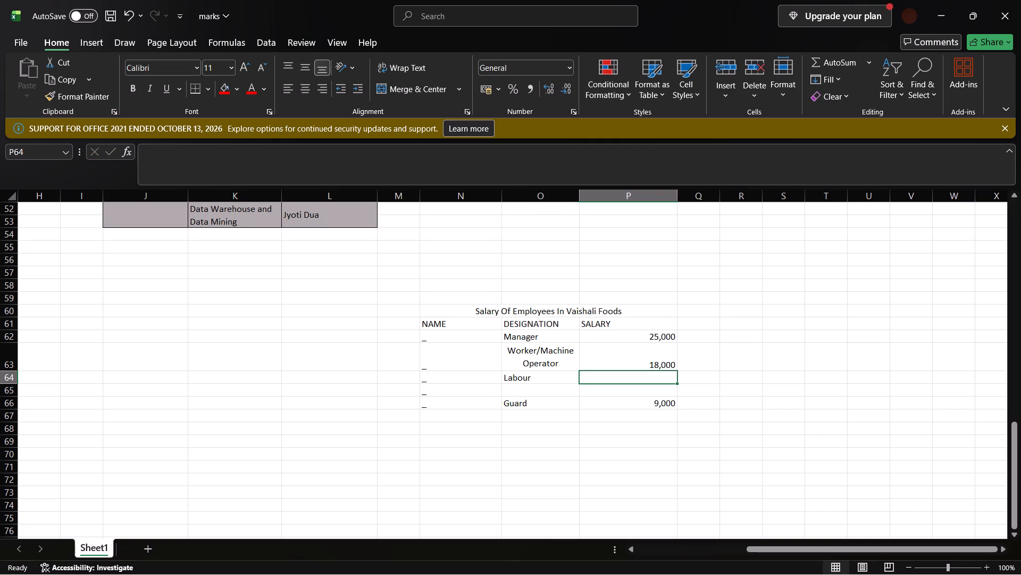
Left-align the Worker/Machine Operator text in cell O63.
left_click(537, 356)
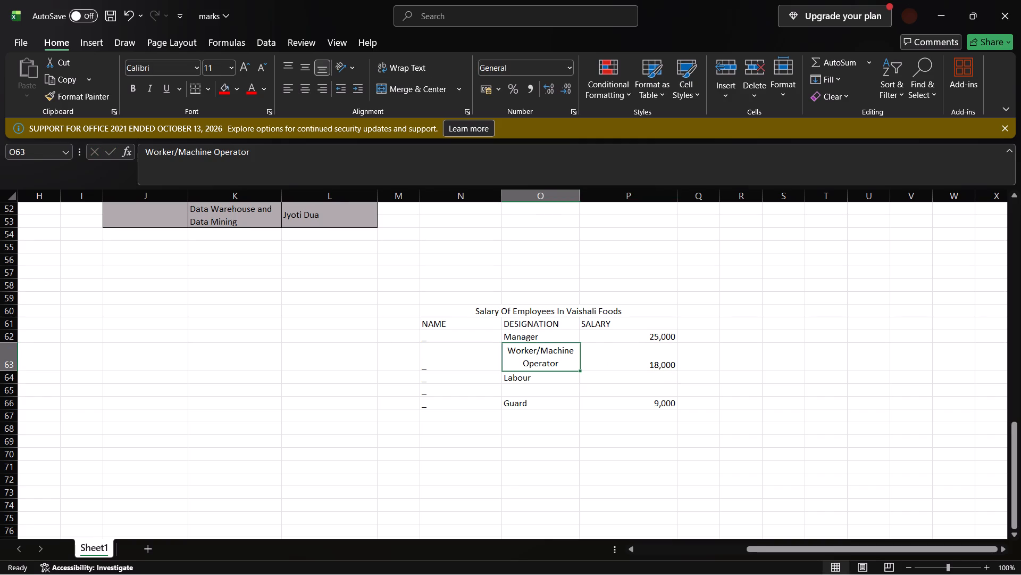
left_click(288, 83)
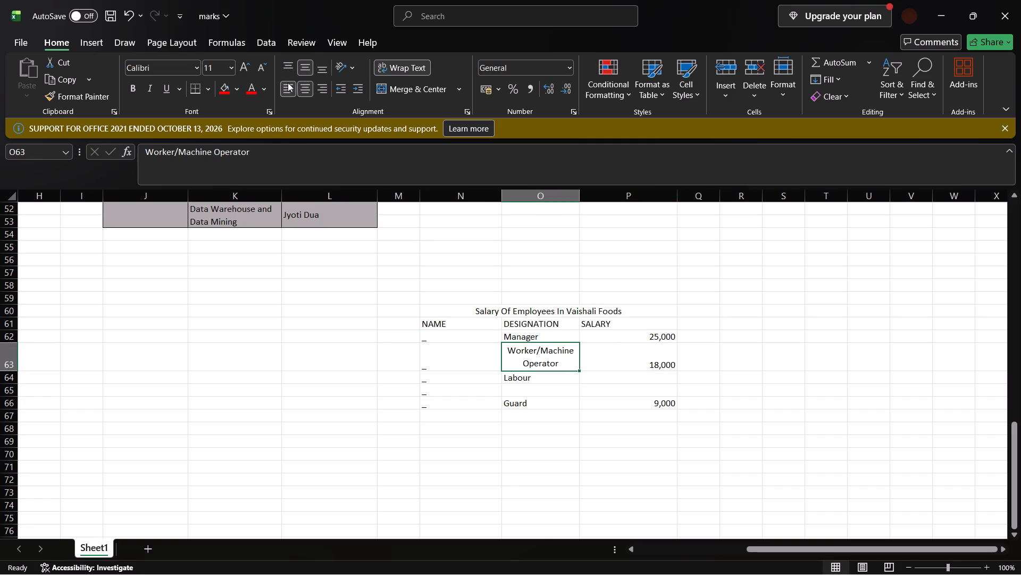
Enter 12,000 as the Labour salary in cell P64.
left_click(615, 381)
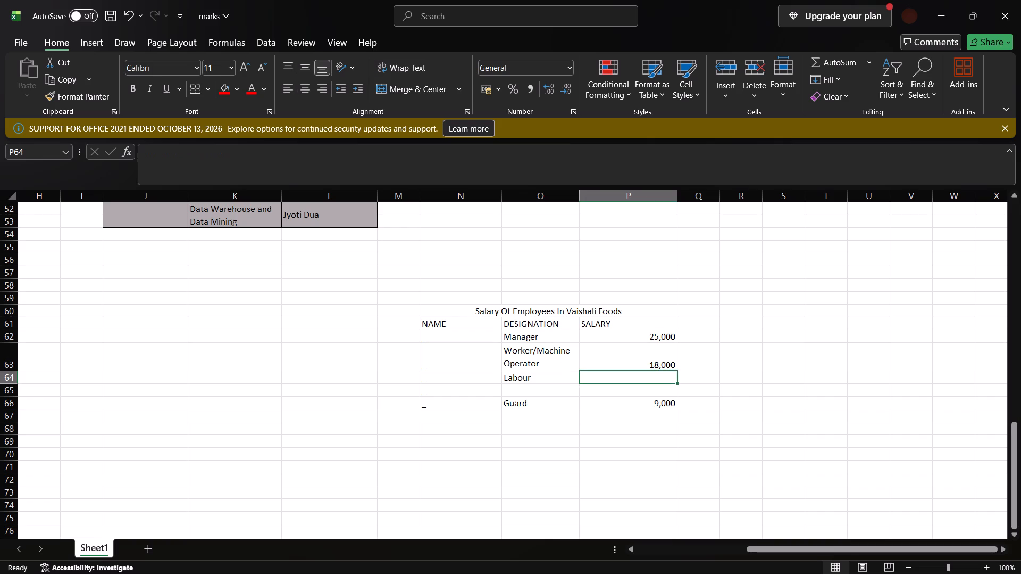
type("12,000")
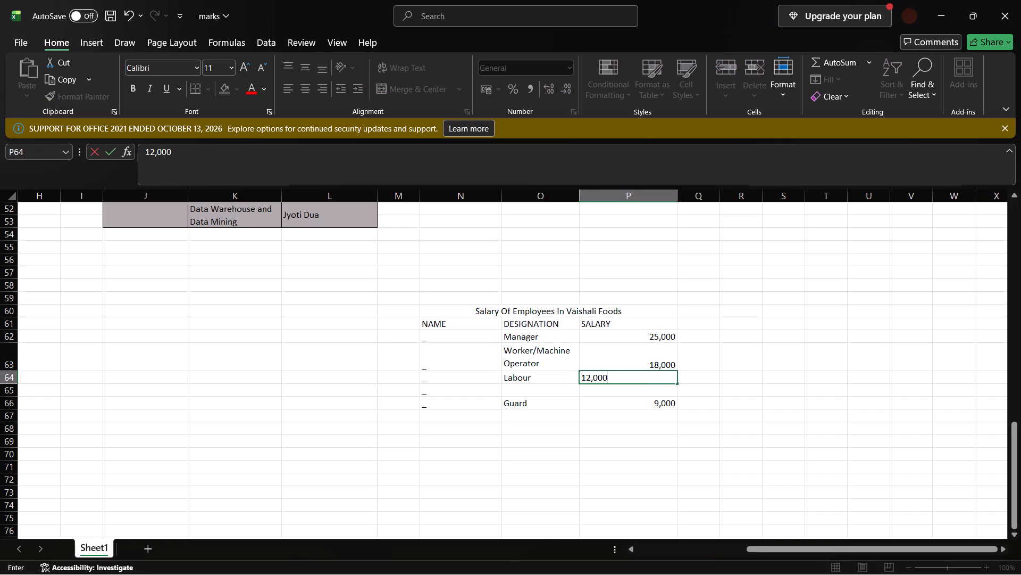
Change the designation in cell O64 to Labour*4.
left_click(555, 379)
type("Labp")
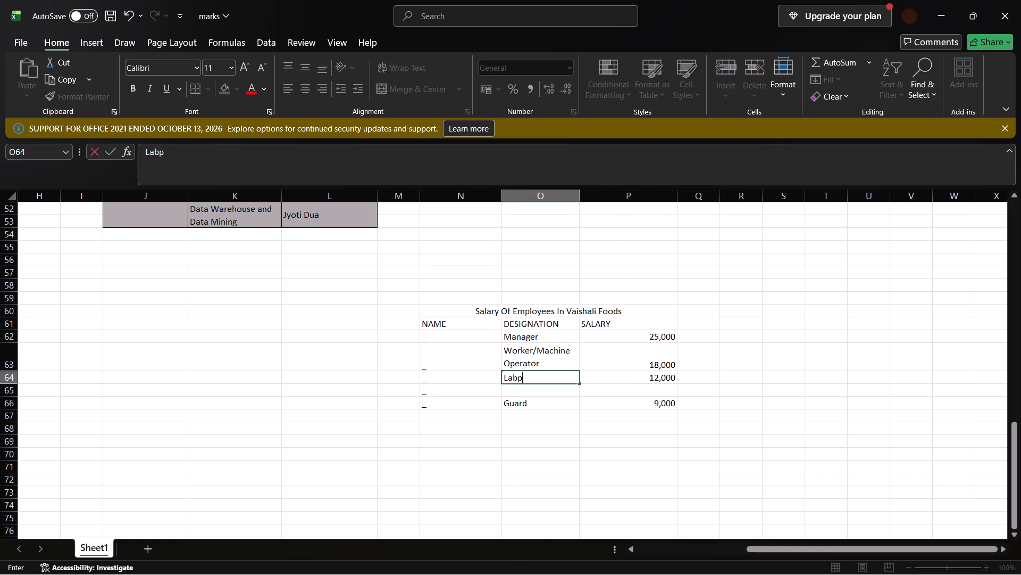
key("BackSpace")
key("BackSpace")
key("BackSpace")
key("BackSpace")
key("BackSpace")
type("Labour")
key("shift+asterisk")
key("4")
key("Right")
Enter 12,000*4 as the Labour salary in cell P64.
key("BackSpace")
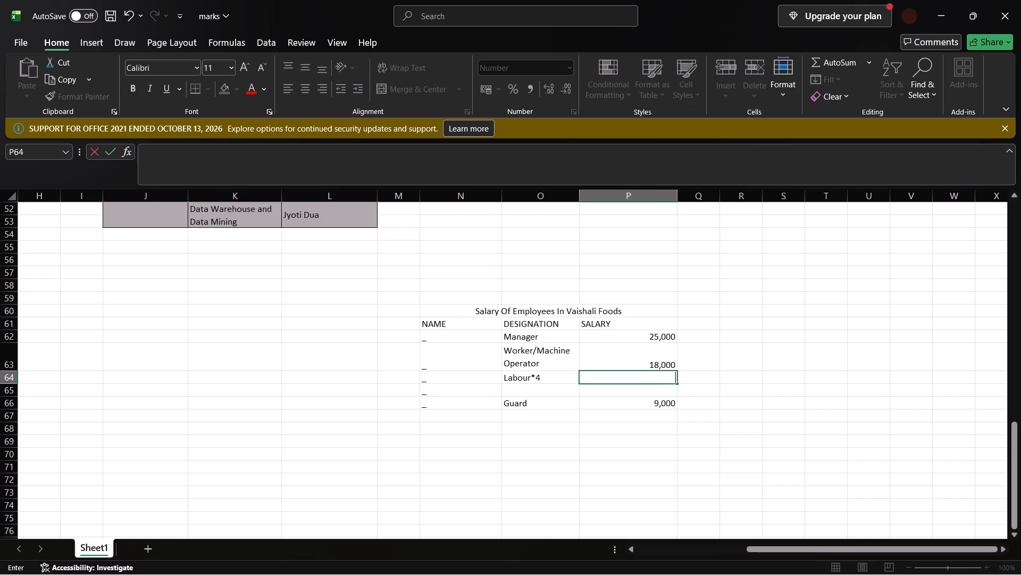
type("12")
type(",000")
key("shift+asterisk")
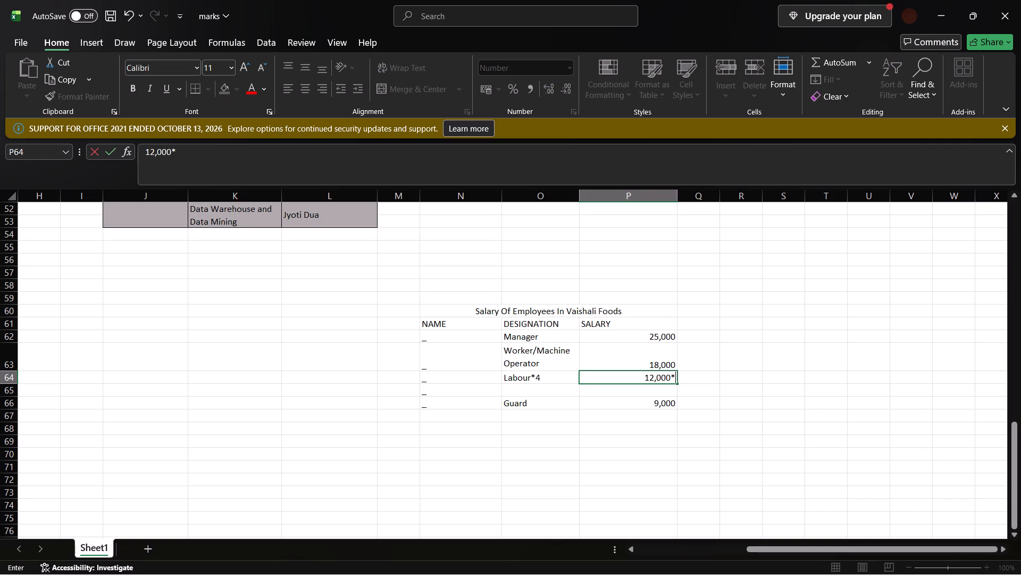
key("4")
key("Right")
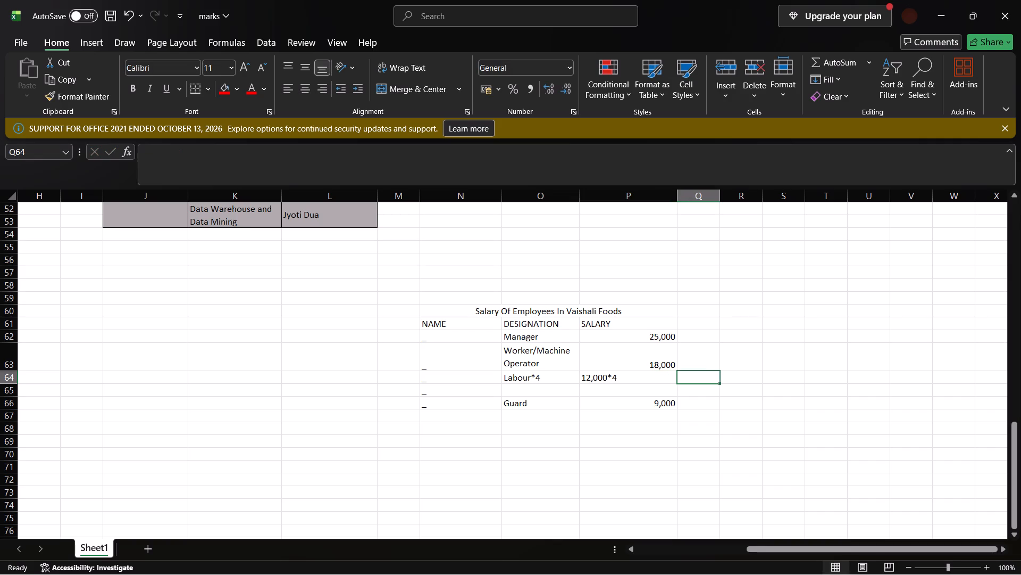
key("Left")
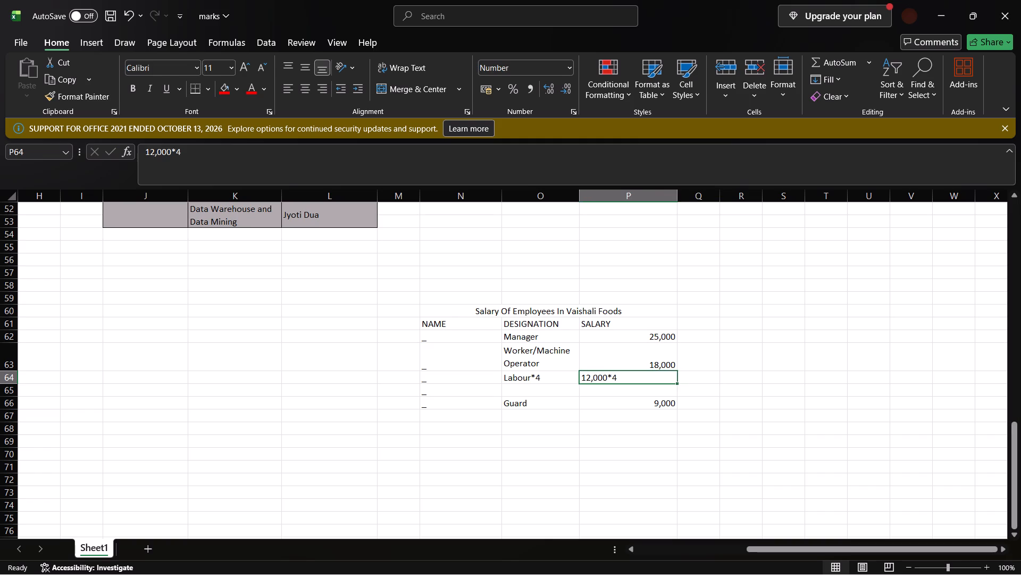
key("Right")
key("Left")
Enter Low grade Labour as the designation in cell O65.
key("Down")
key("Left")
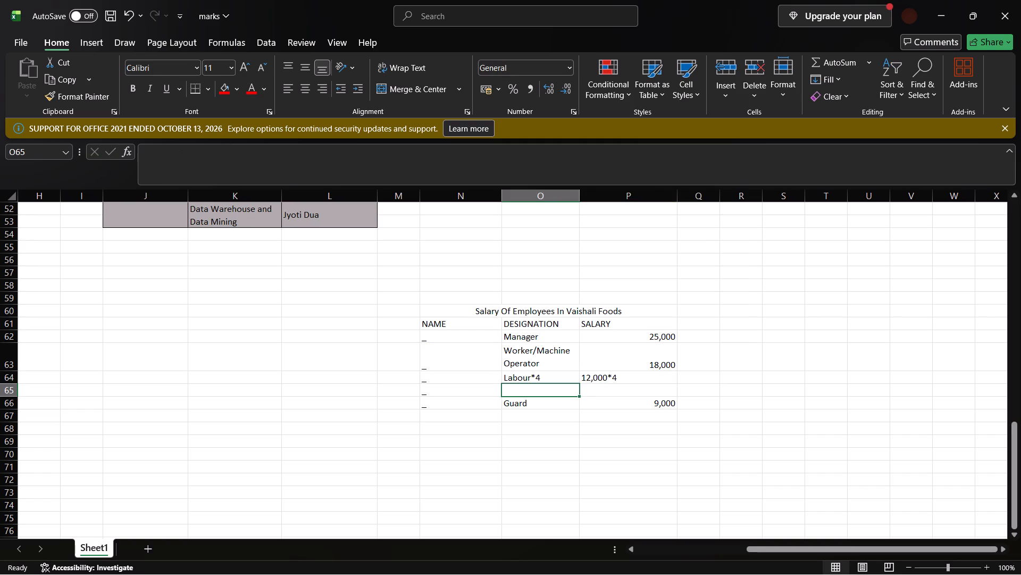
type("Low grade")
key("space")
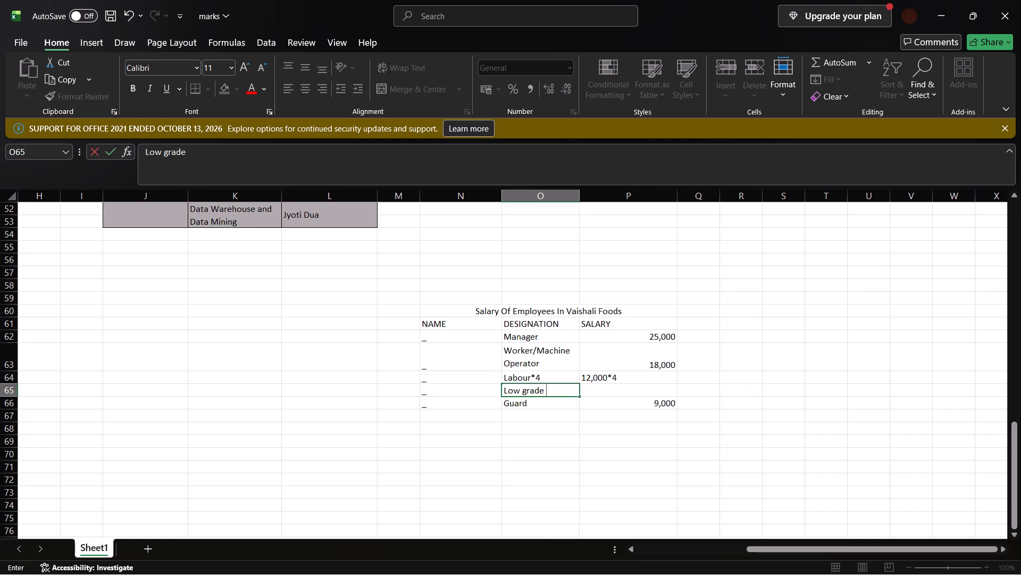
key("shift+l")
type("abour")
key("Right")
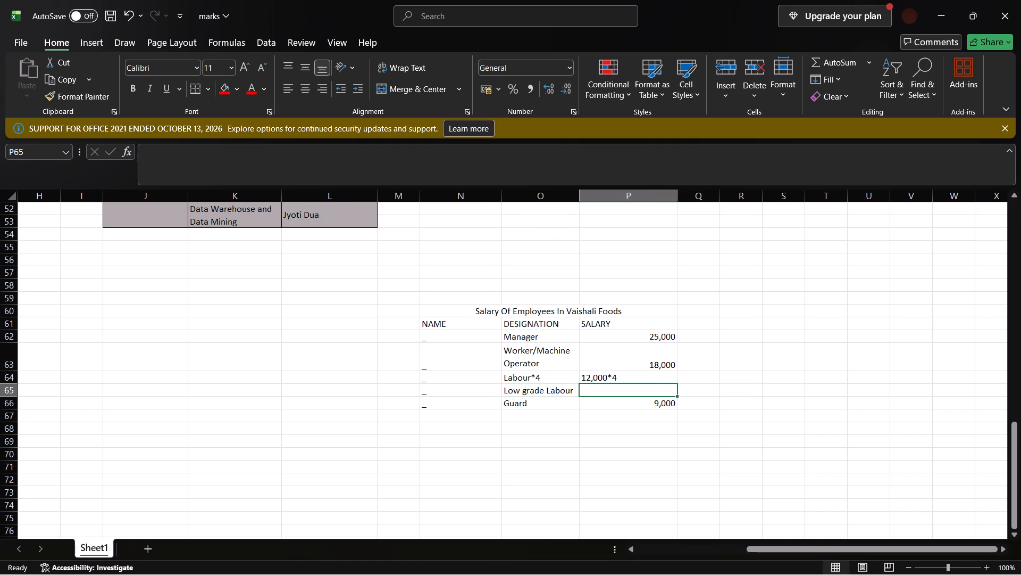
Enter 8,000 as the Low grade Labour salary in cell P65.
key("8")
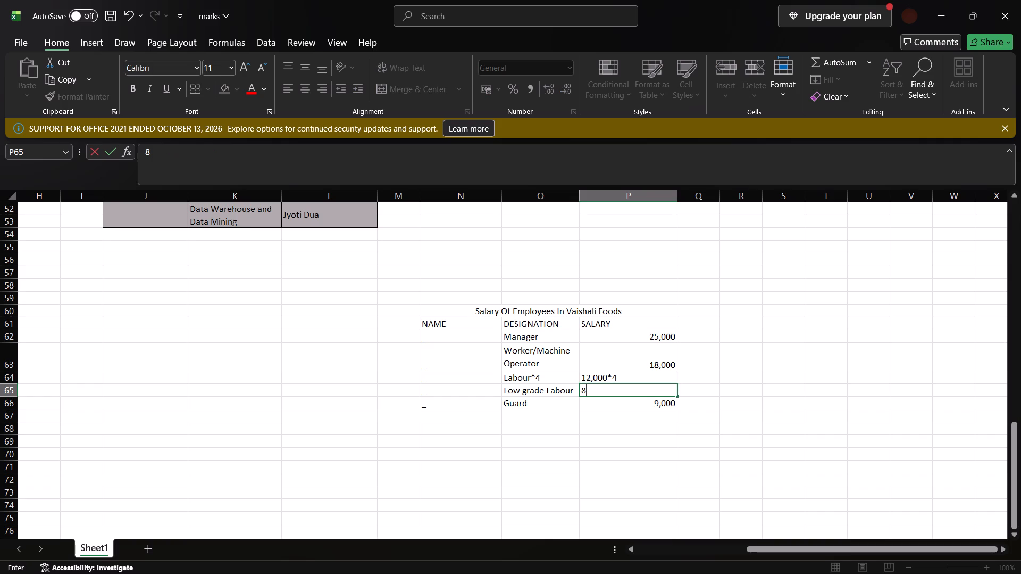
key("BackSpace")
type("8,000")
key("BackSpace")
key("BackSpace")
key("BackSpace")
key("BackSpace")
key("BackSpace")
key("BackSpace")
key("6")
key("BackSpace")
key("BackSpace")
key("BackSpace")
type("8,000")
Replace the Labour*4 salary in cell P64 with 48,000.
left_click(663, 381)
key("BackSpace")
type("4800")
key("BackSpace")
key("BackSpace")
key("BackSpace")
key("BackSpace")
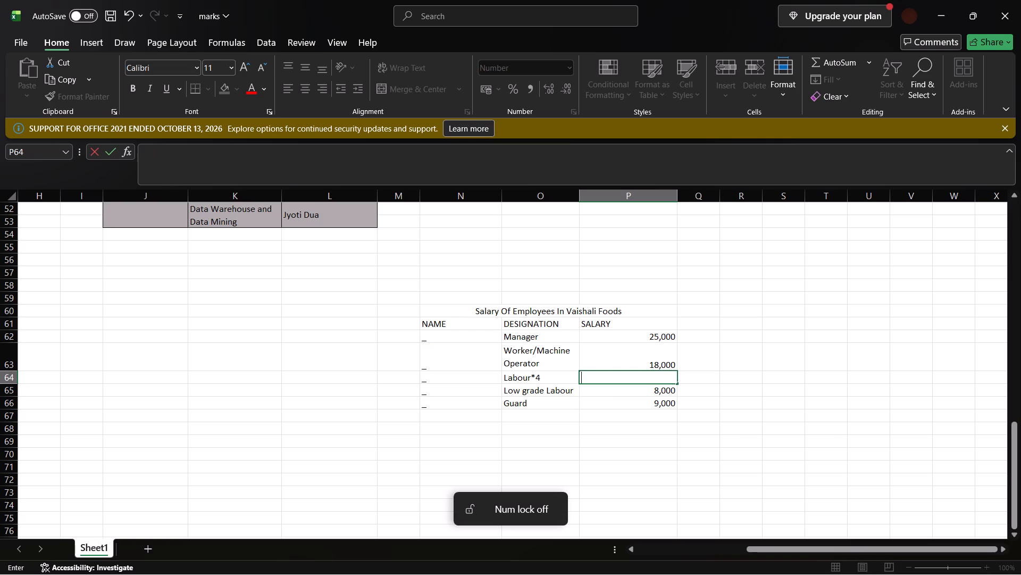
type("48,000")
Center the salaries in cells P62 to P66 horizontally and middle-align them vertically.
left_click_drag(664, 336, 665, 402)
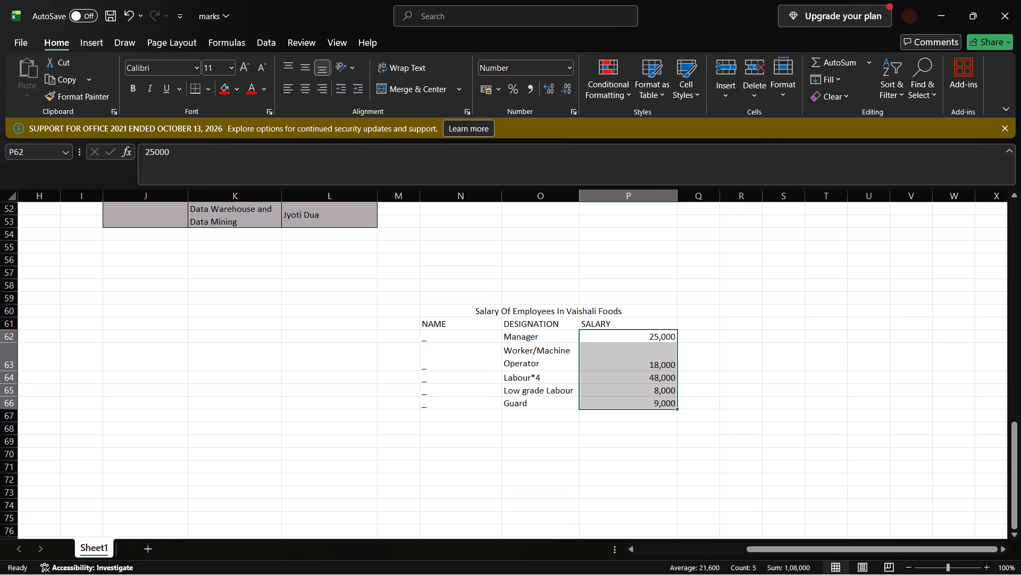
left_click(306, 89)
left_click(302, 74)
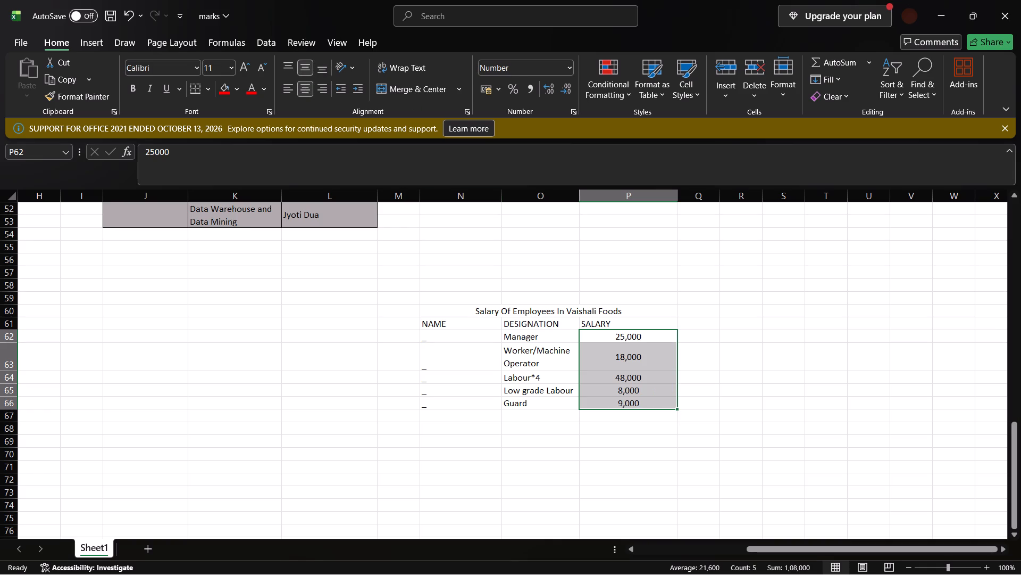
Merge and center cells N67 and O67 below the Guard row and enter the label TOTAL.
left_click_drag(449, 417, 508, 420)
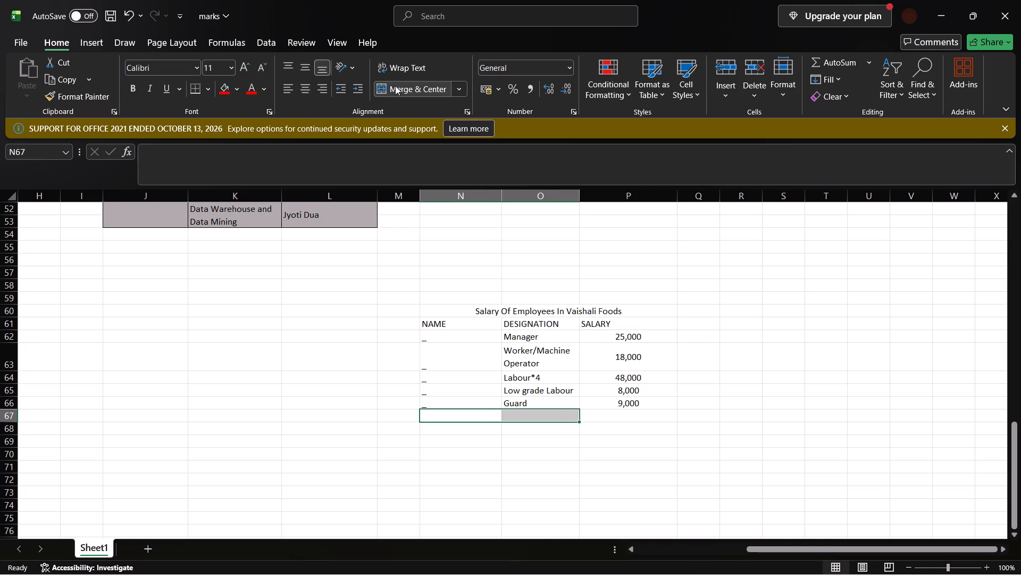
left_click(396, 86)
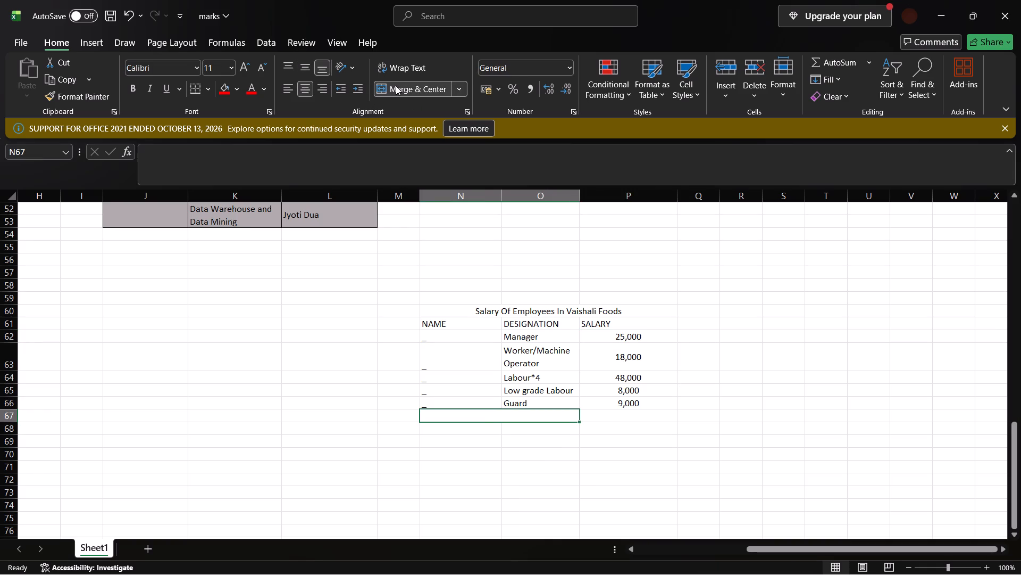
type("TI")
key("shift+BackSpace")
key("shift+BackSpace")
key("shift+BackSpace")
type("TOTAL")
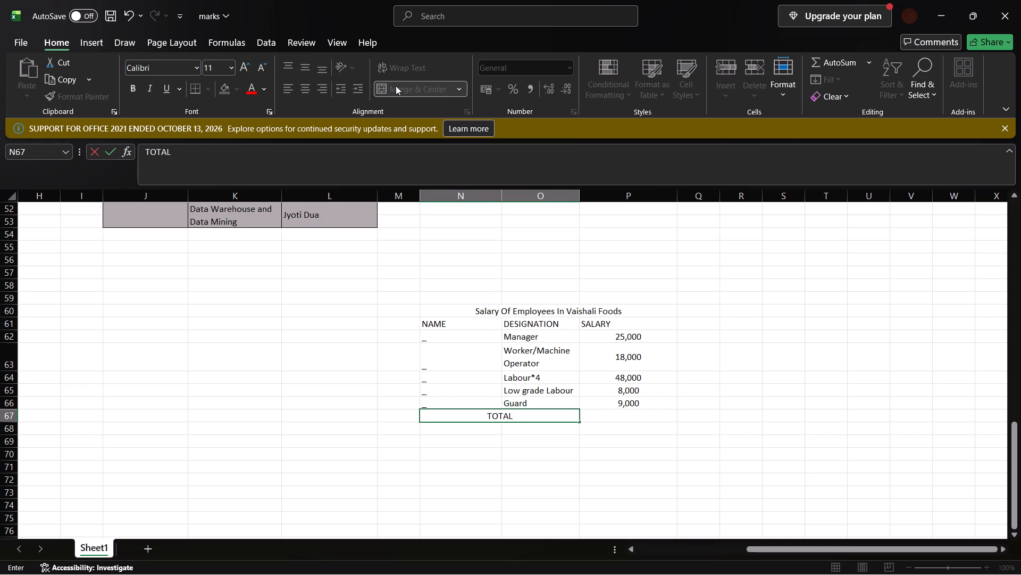
key("Right")
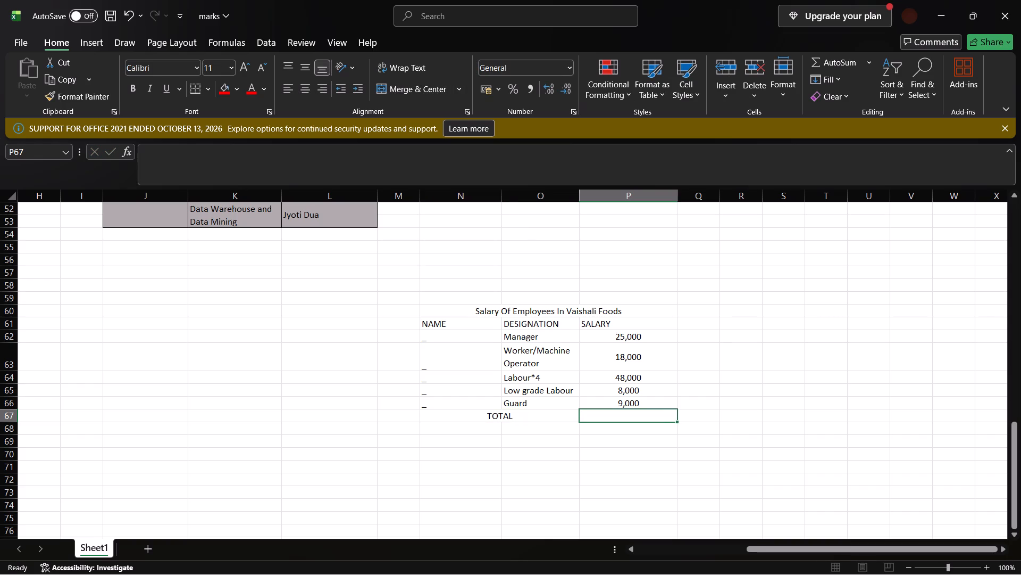
Sum the salaries in P62 to P66 by selecting them and enter 1,08,000 as the total in cell P67.
left_click_drag(639, 401, 642, 339)
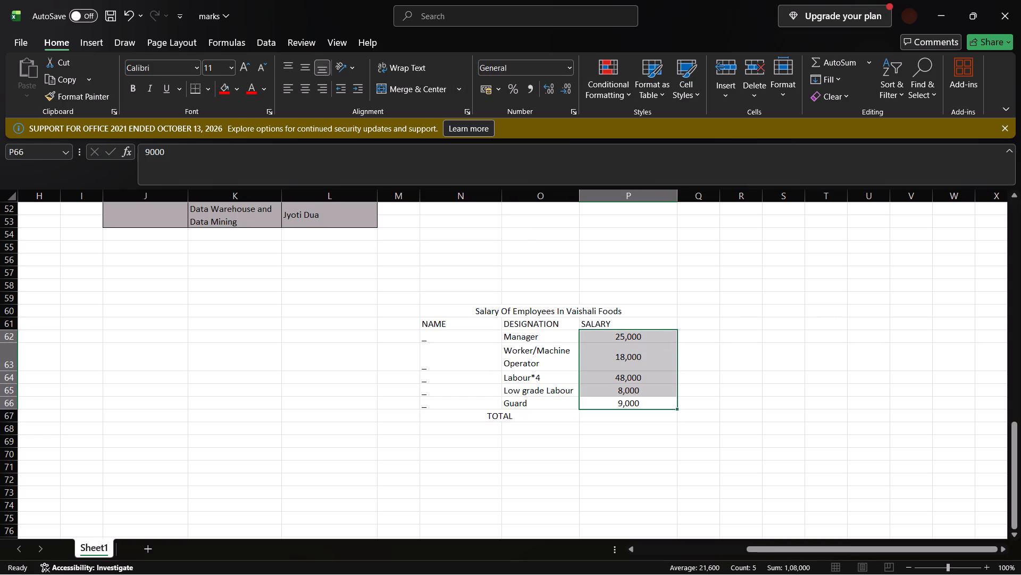
left_click(609, 411)
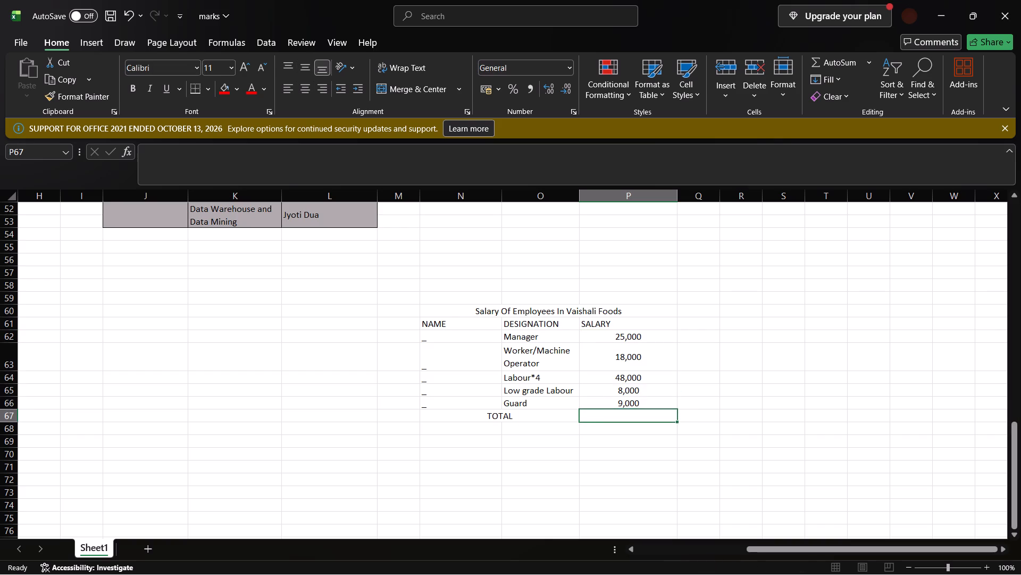
type("1,08,000")
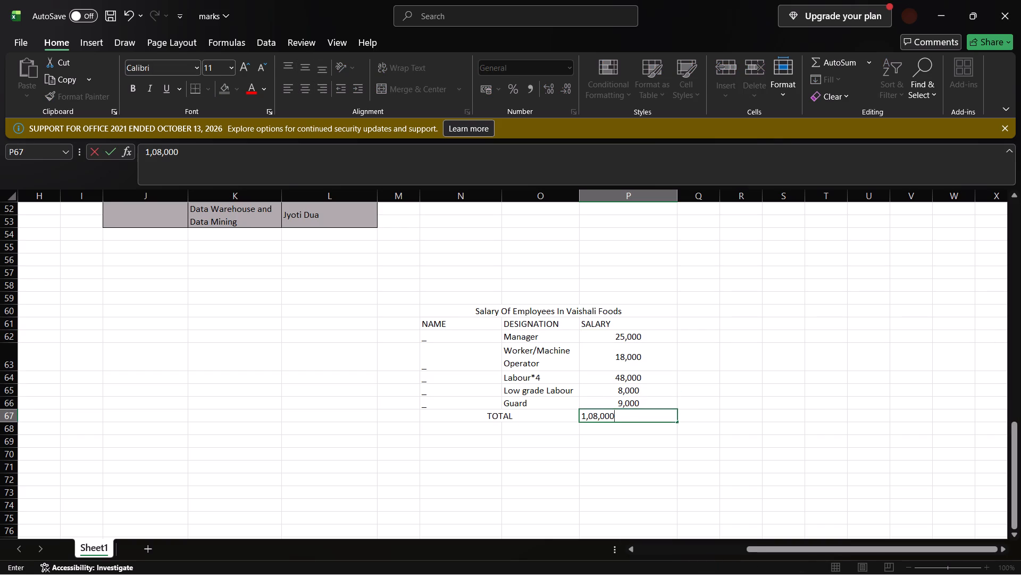
key("Down")
Center the total in cell P67 horizontally and middle-align it vertically.
left_click(622, 412)
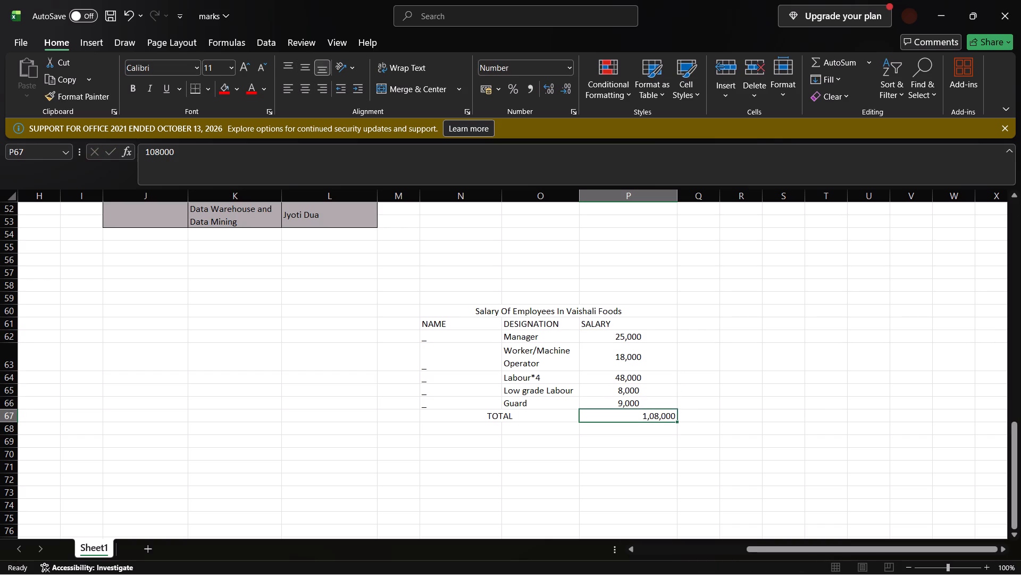
left_click(304, 86)
left_click(305, 73)
Fill the merged title cell "Salary Of Employees In Vaishali Foods" with a light orange color.
left_click(564, 309)
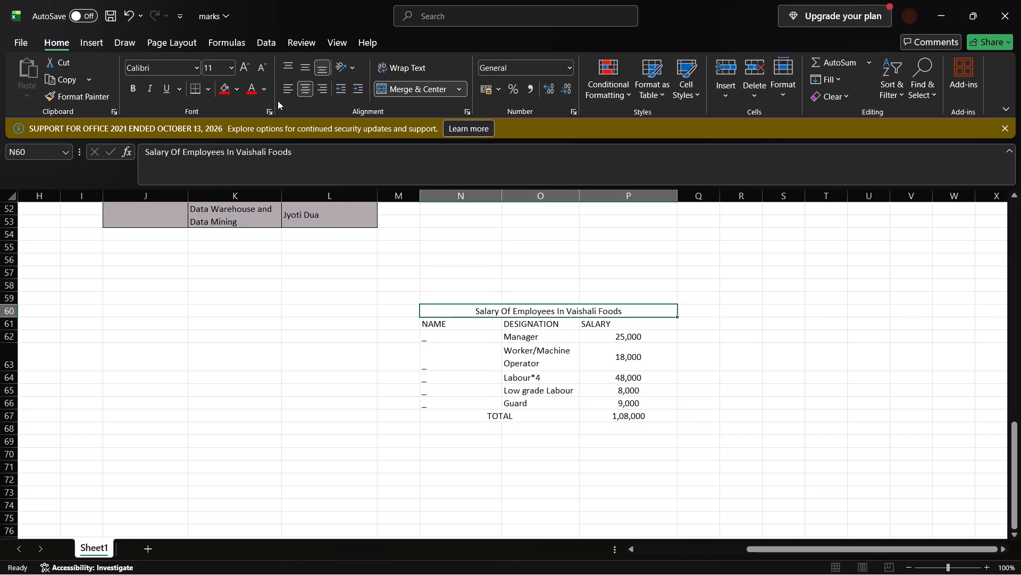
left_click(232, 87)
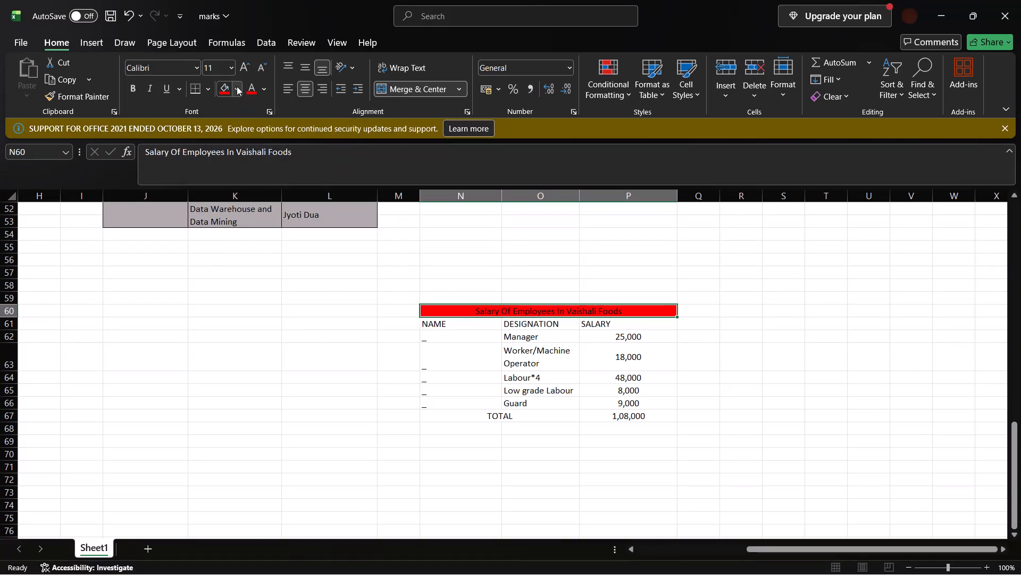
left_click(237, 86)
left_click(316, 200)
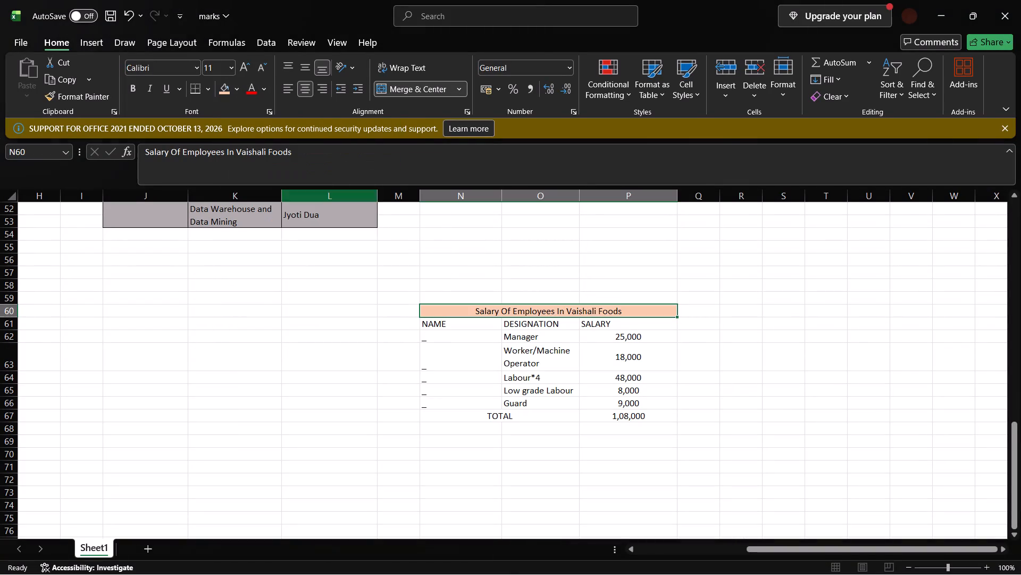
Fill the header cells NAME, DESIGNATION and SALARY in N61 to P61 with a light blue color.
left_click_drag(435, 323, 578, 325)
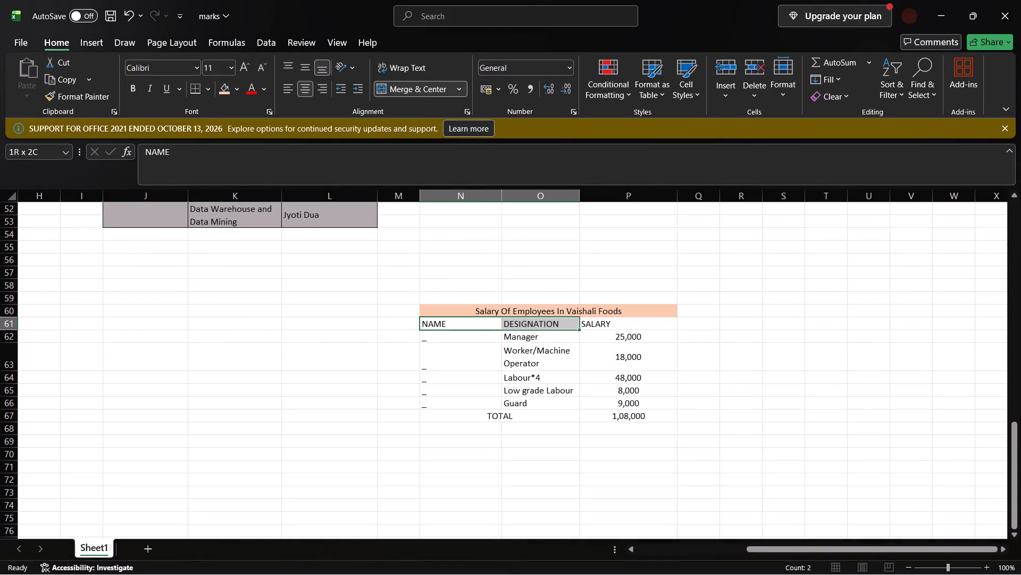
left_click_drag(578, 325, 589, 323)
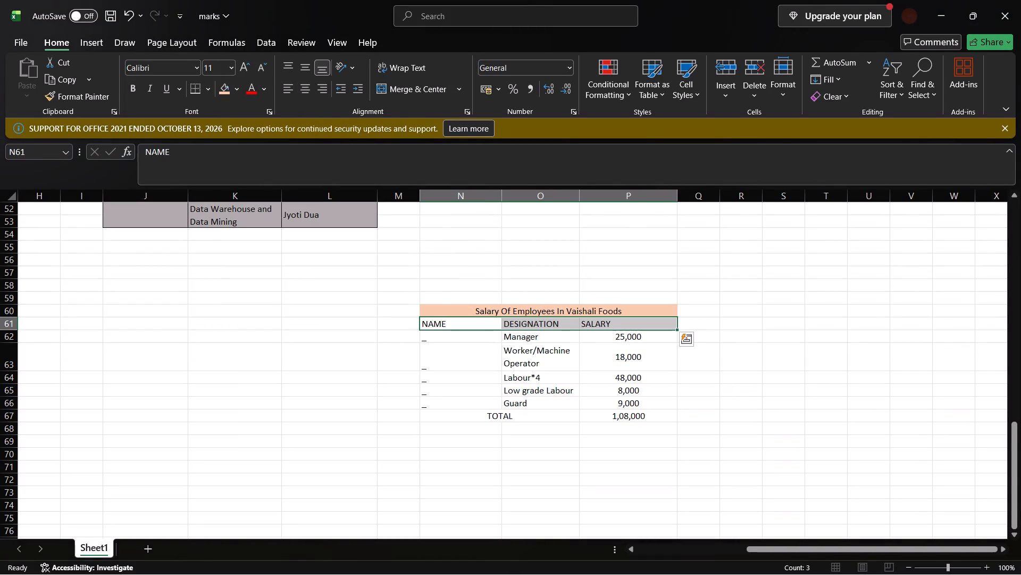
left_click(235, 87)
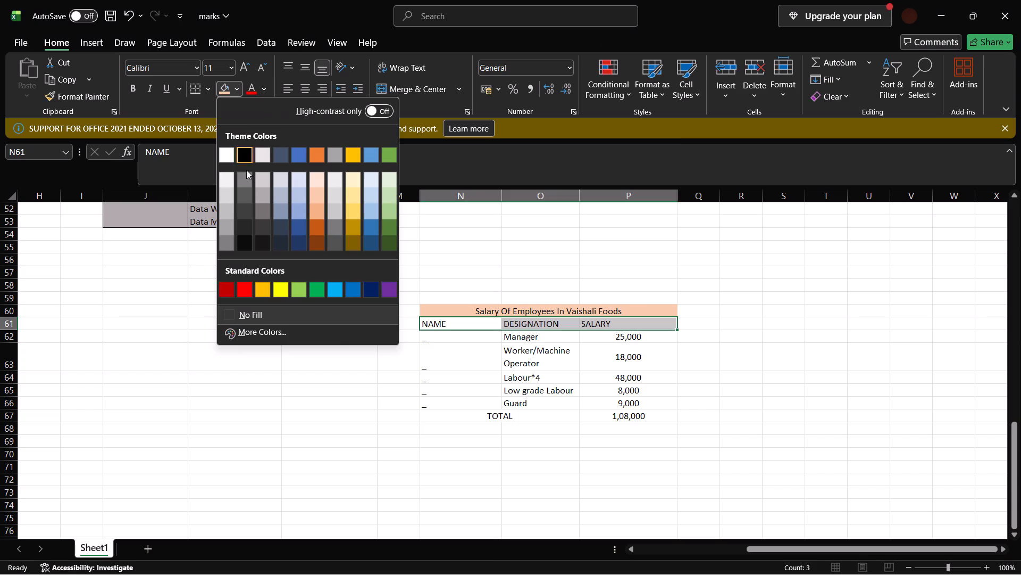
left_click(369, 211)
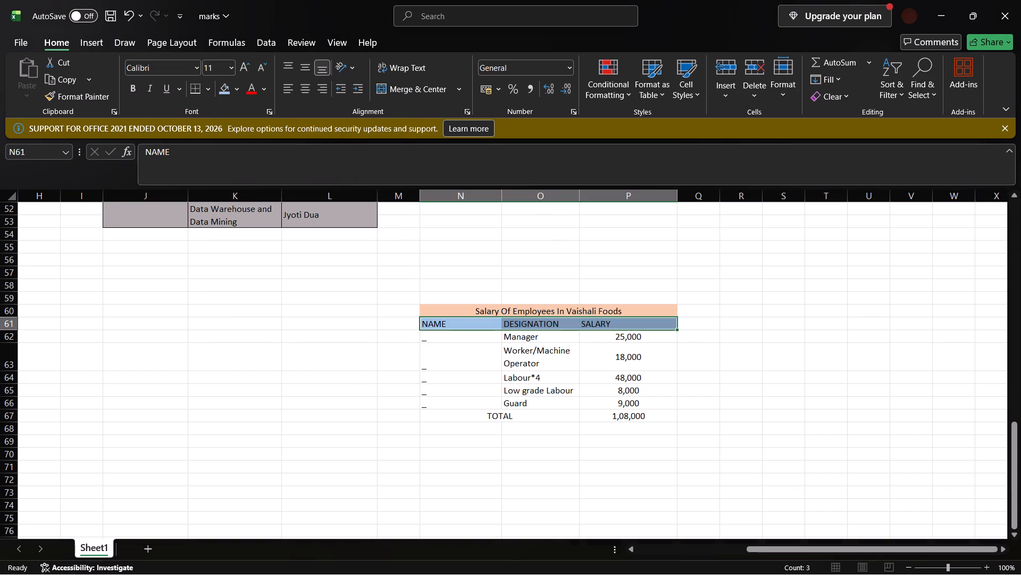
Fill the employee rows and the TOTAL row, N62 to P67, with a light green color.
left_click_drag(469, 340, 609, 415)
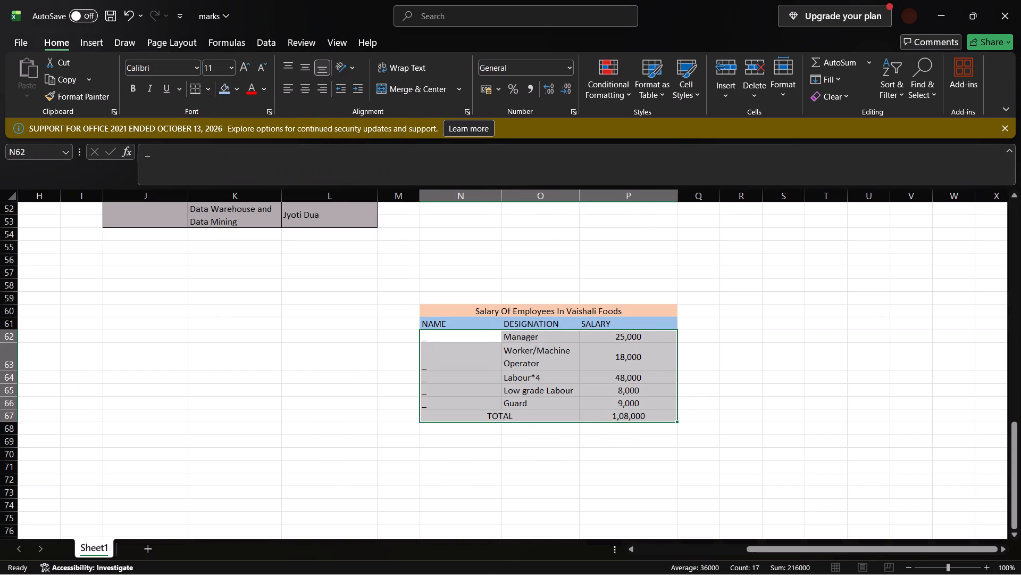
left_click(239, 87)
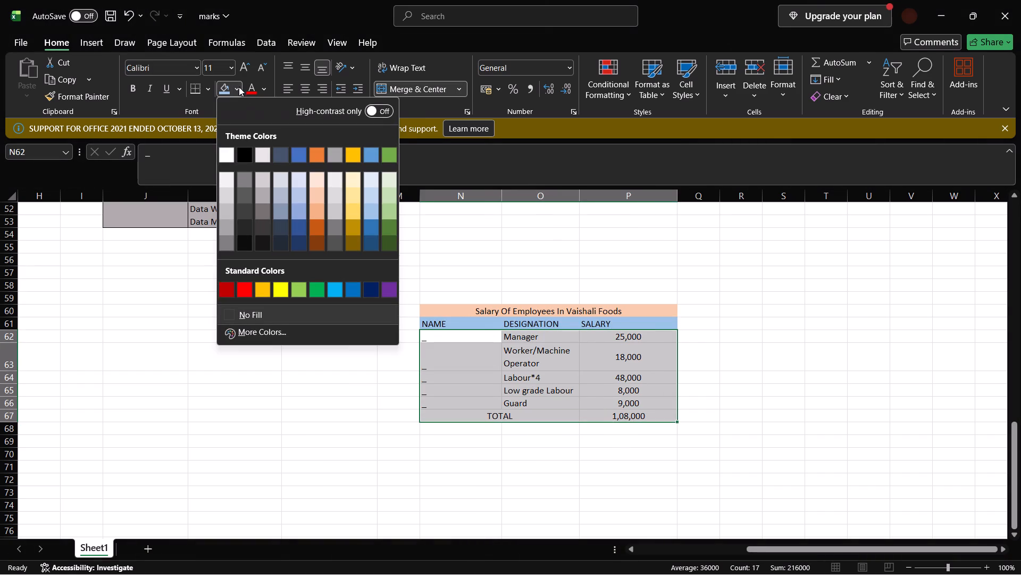
left_click(391, 210)
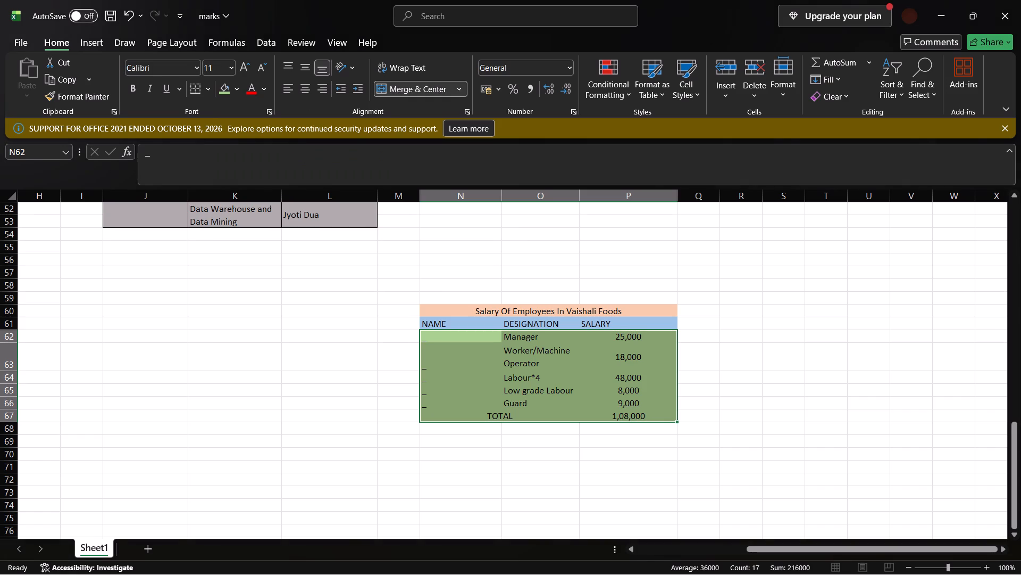
Apply All Borders to the whole salary table, from the title in N60 to the total in P67.
left_click_drag(448, 312, 613, 414)
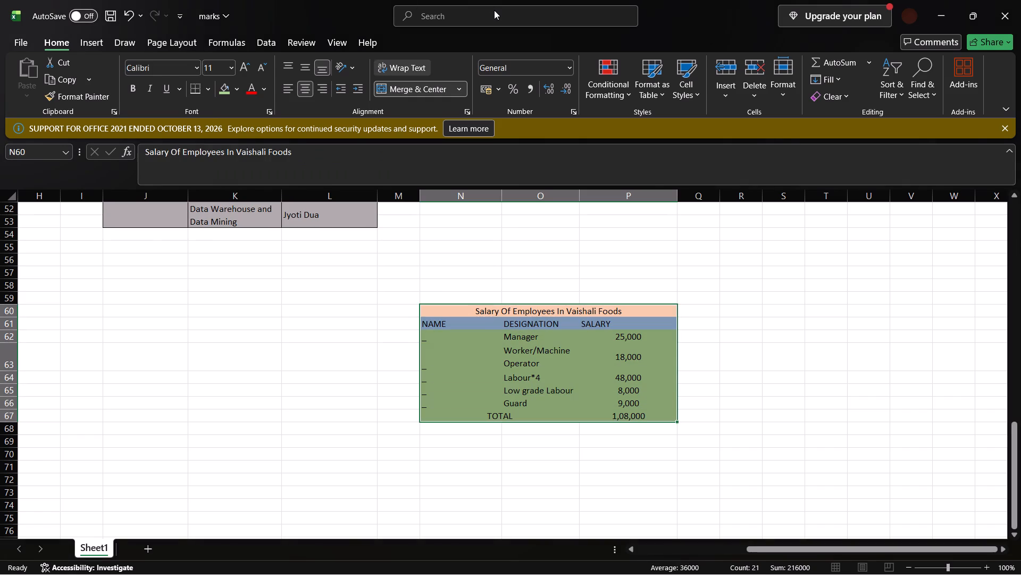
left_click(498, 10)
left_click(498, 10)
left_click(512, 12)
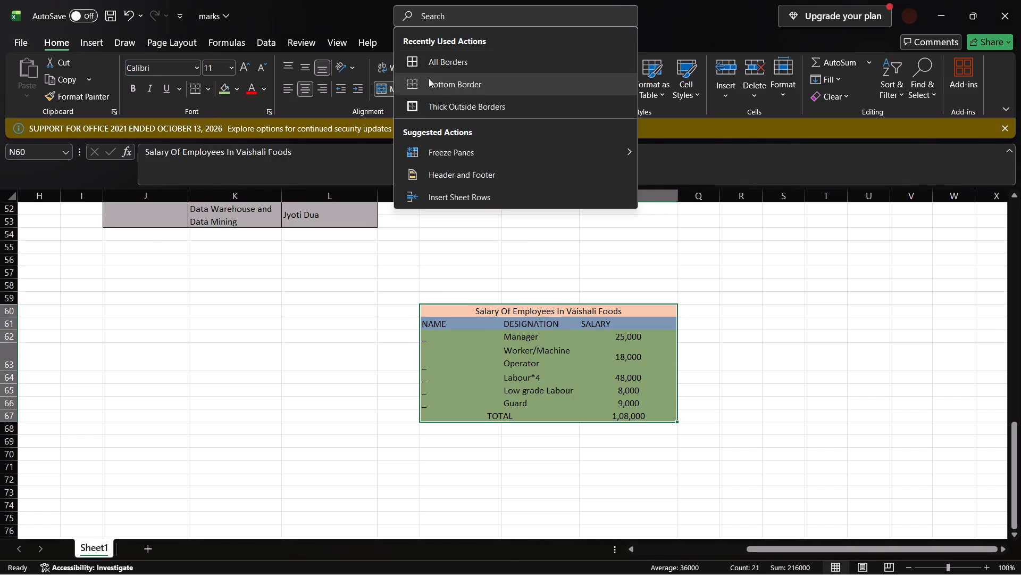
left_click(456, 55)
left_click(773, 354)
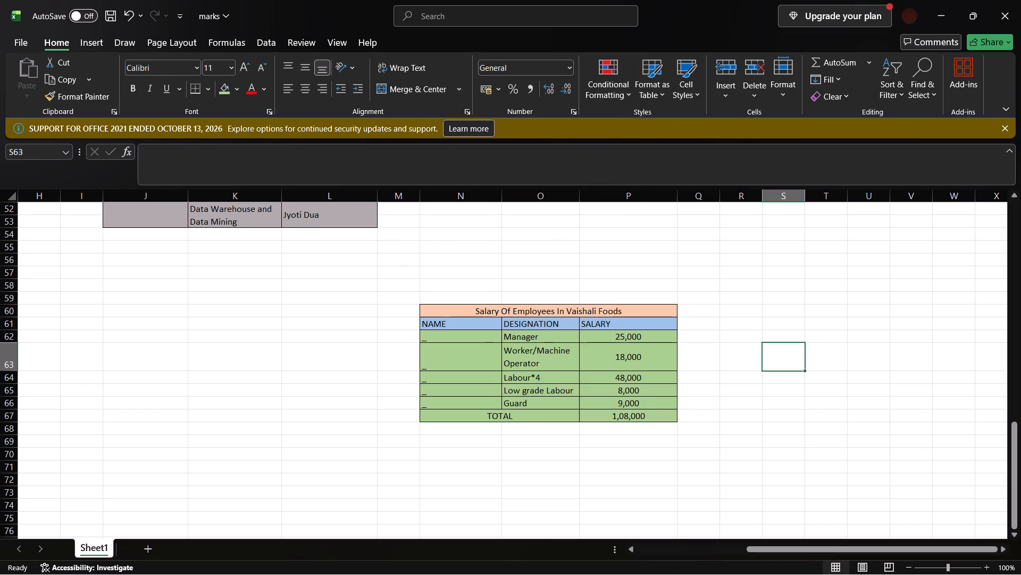
Middle-align and horizontally center the dash placeholders in the NAME column, cells N62 to N66.
left_click_drag(453, 336, 454, 402)
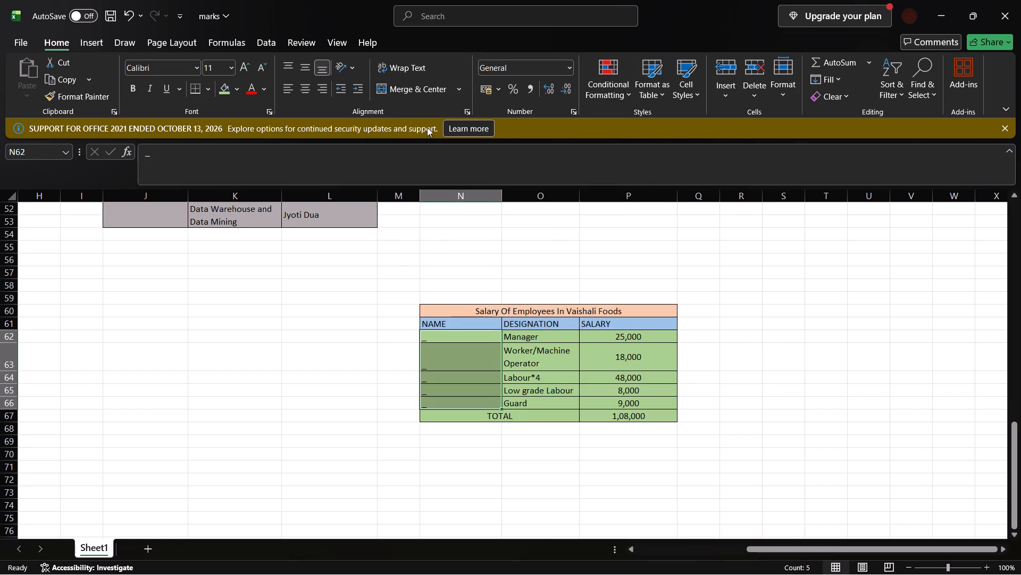
left_click(298, 65)
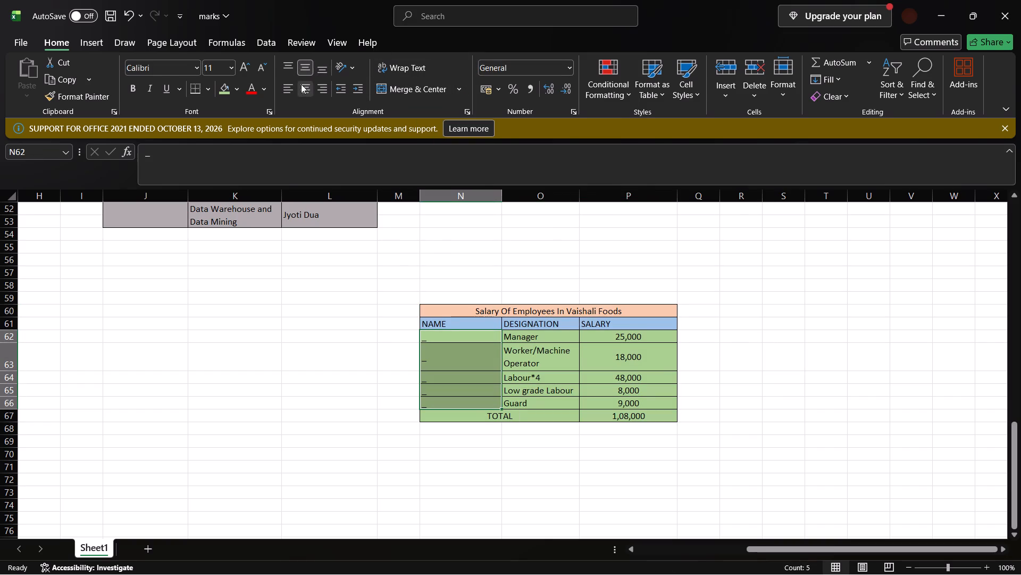
left_click(301, 88)
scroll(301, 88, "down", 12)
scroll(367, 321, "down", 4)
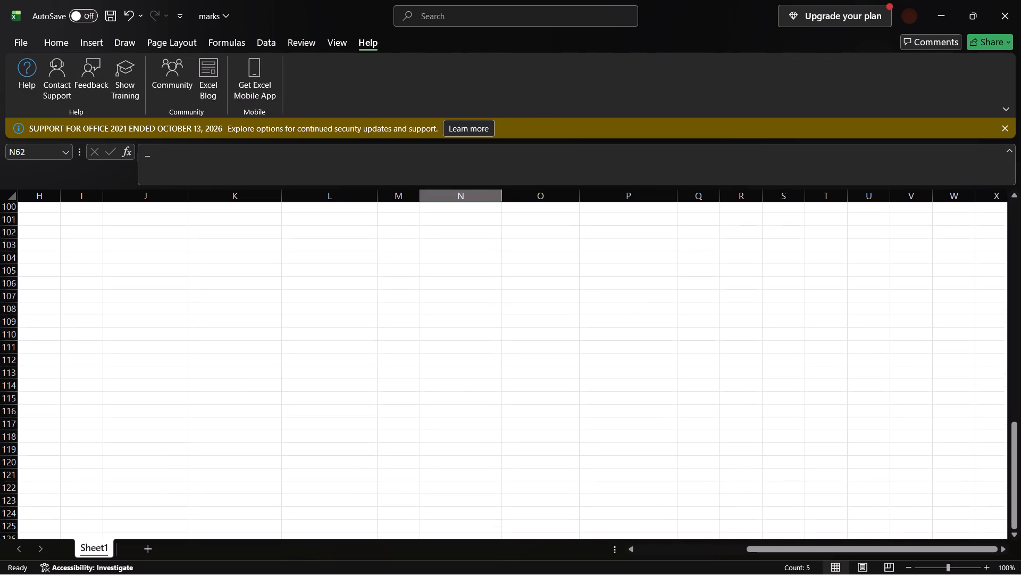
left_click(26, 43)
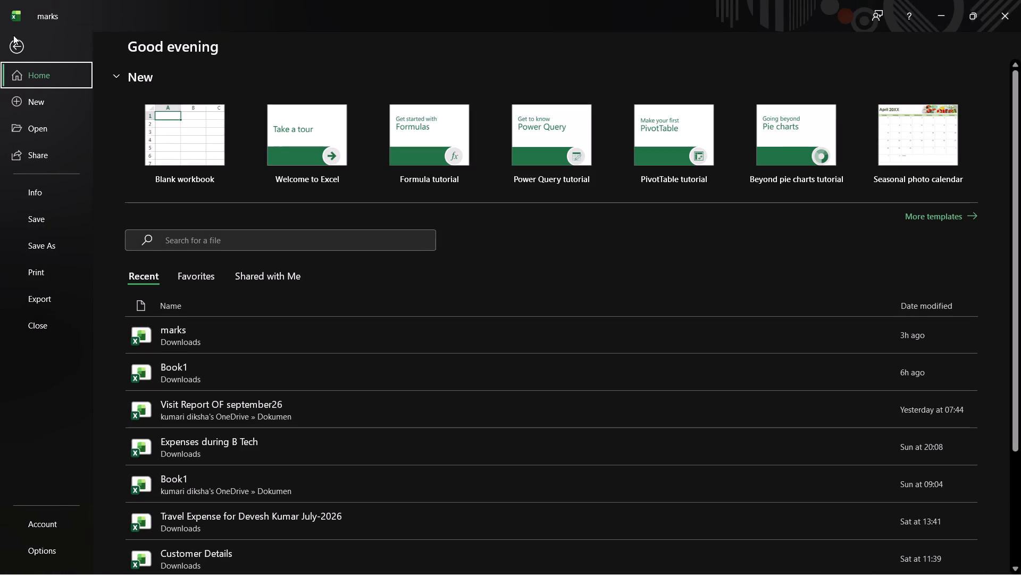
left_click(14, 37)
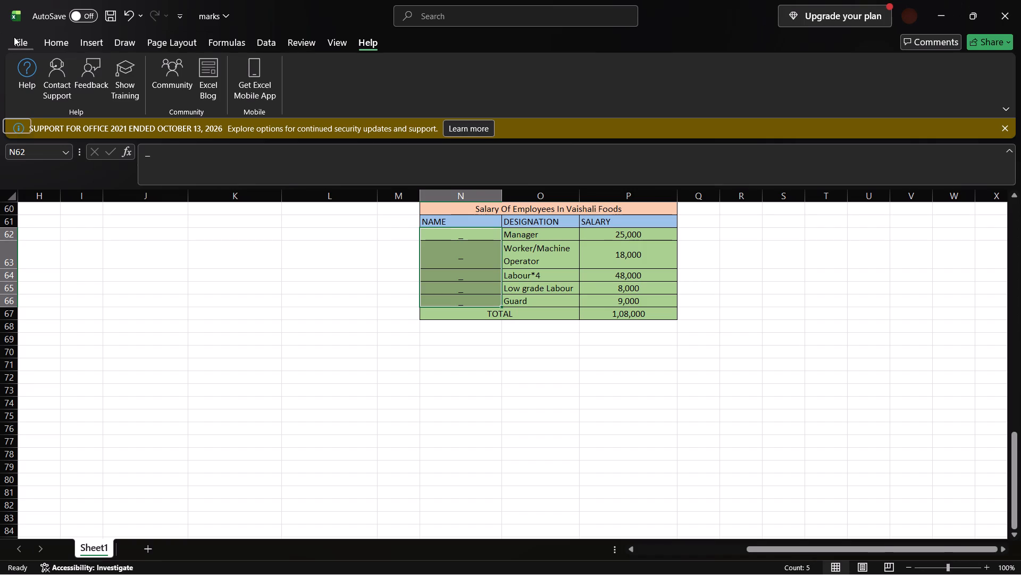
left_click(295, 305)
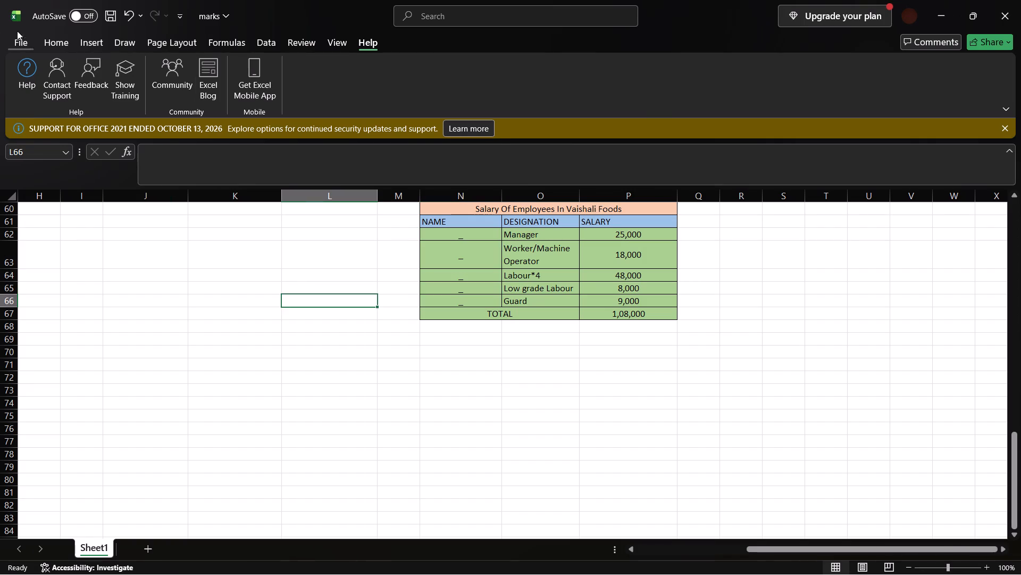
Make the merged table title "Salary Of Employees In Vaishali Foods" bold.
left_click(61, 48)
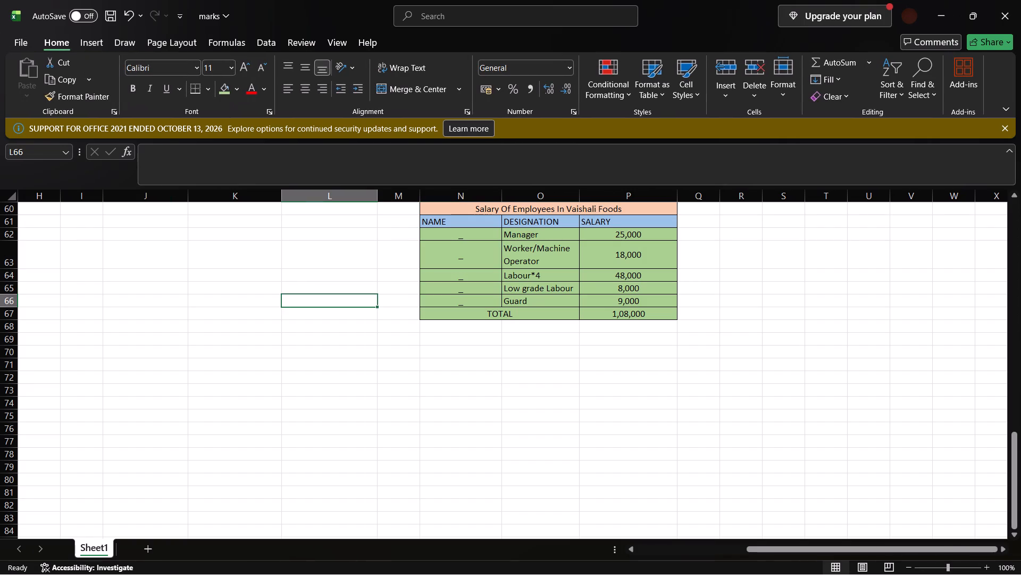
left_click(407, 343)
scroll(407, 343, "up", 1)
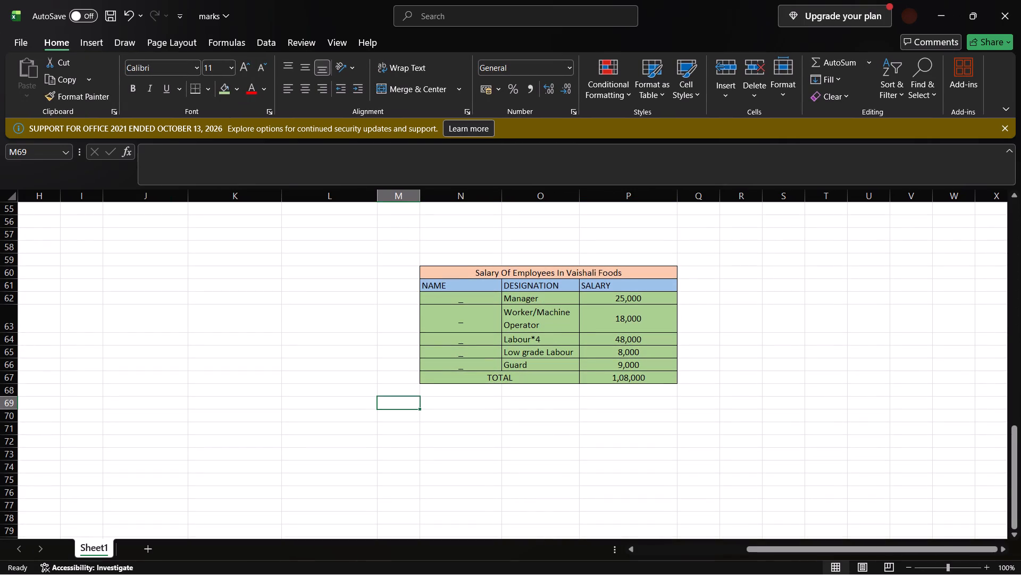
left_click(492, 272)
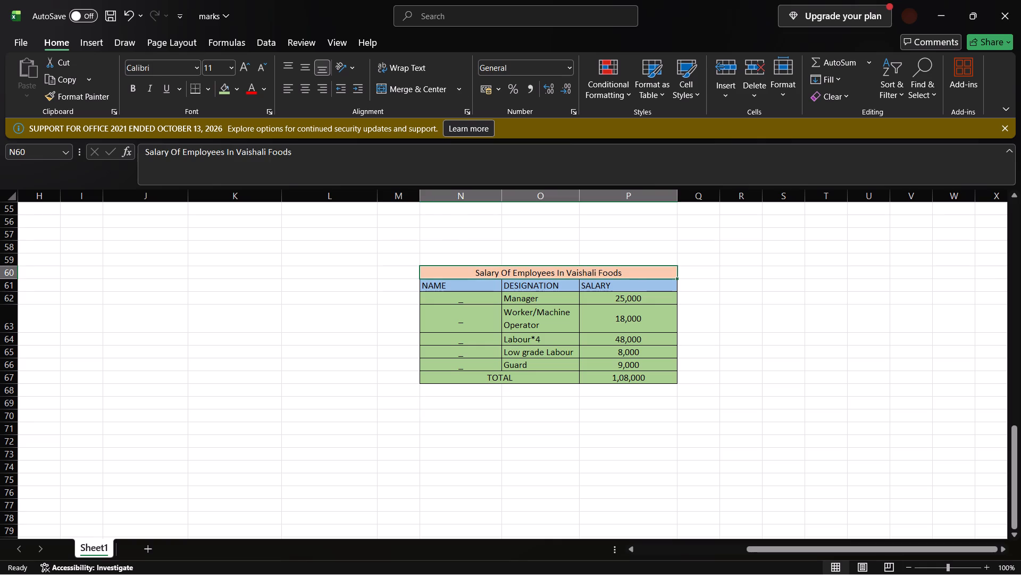
left_click(130, 91)
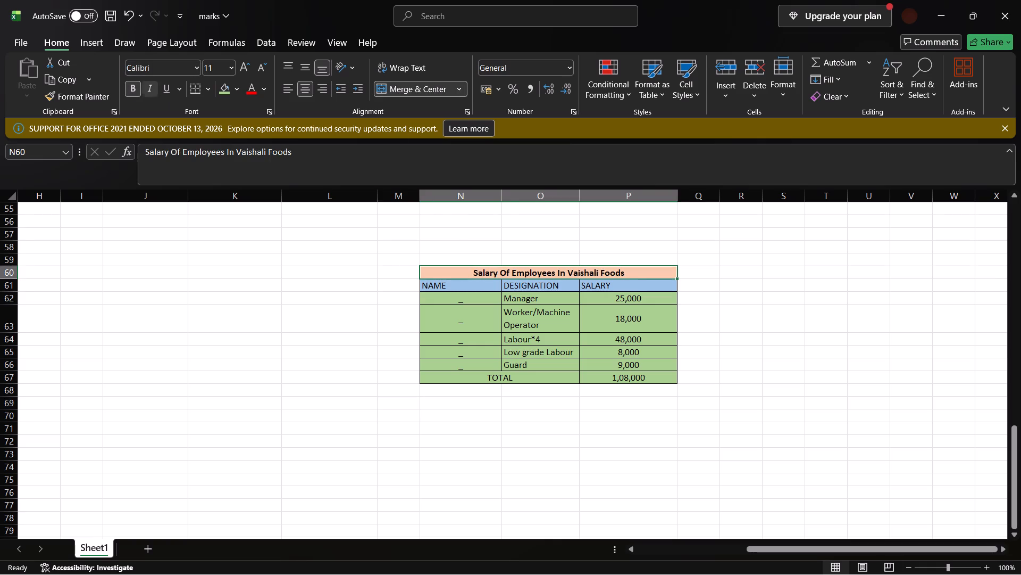
Format the header cells N61 to P61 as centered, middle-aligned, bold and italic.
left_click(456, 286)
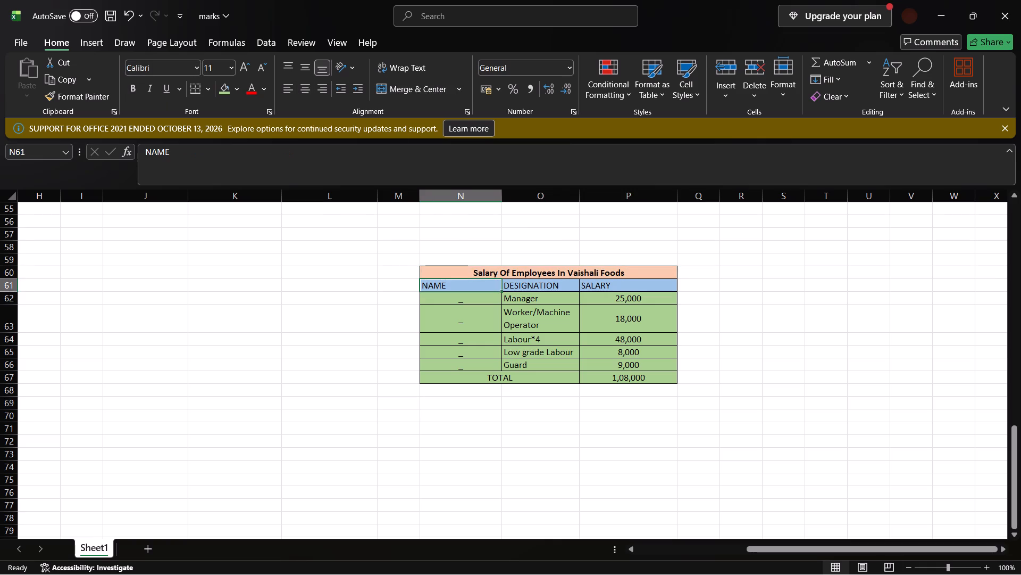
left_click_drag(613, 287, 499, 286)
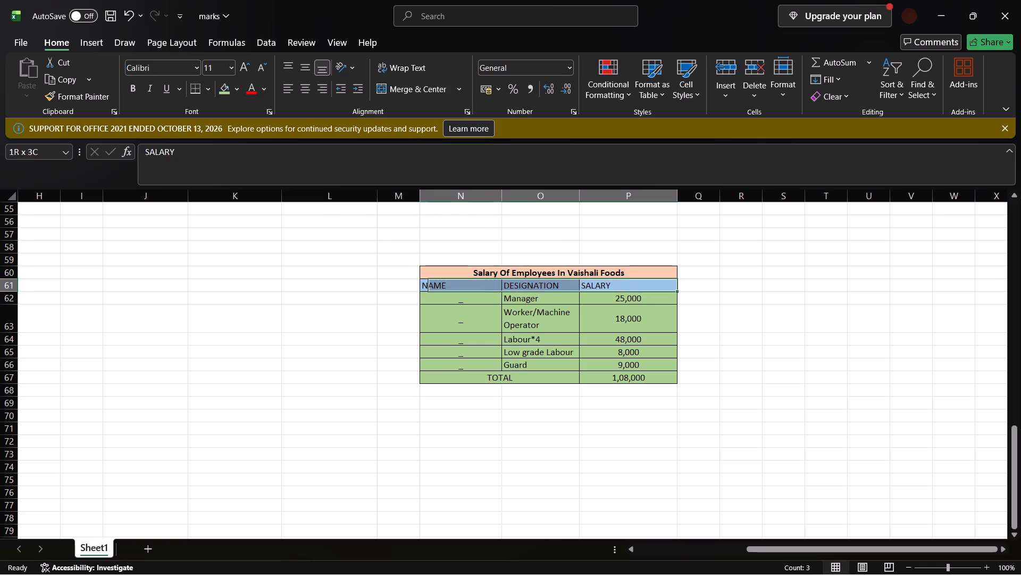
left_click_drag(499, 286, 484, 289)
left_click(308, 85)
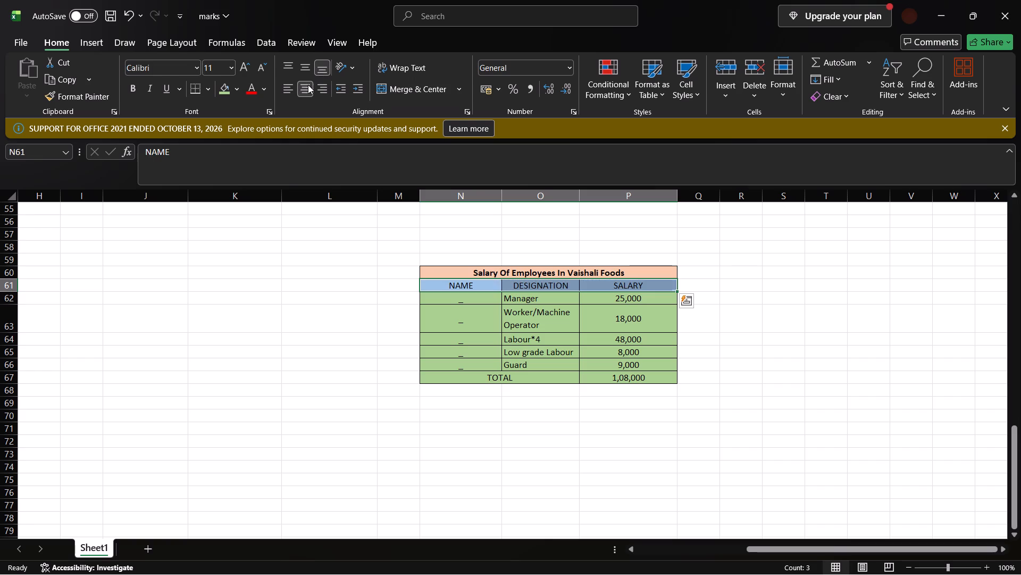
left_click(302, 66)
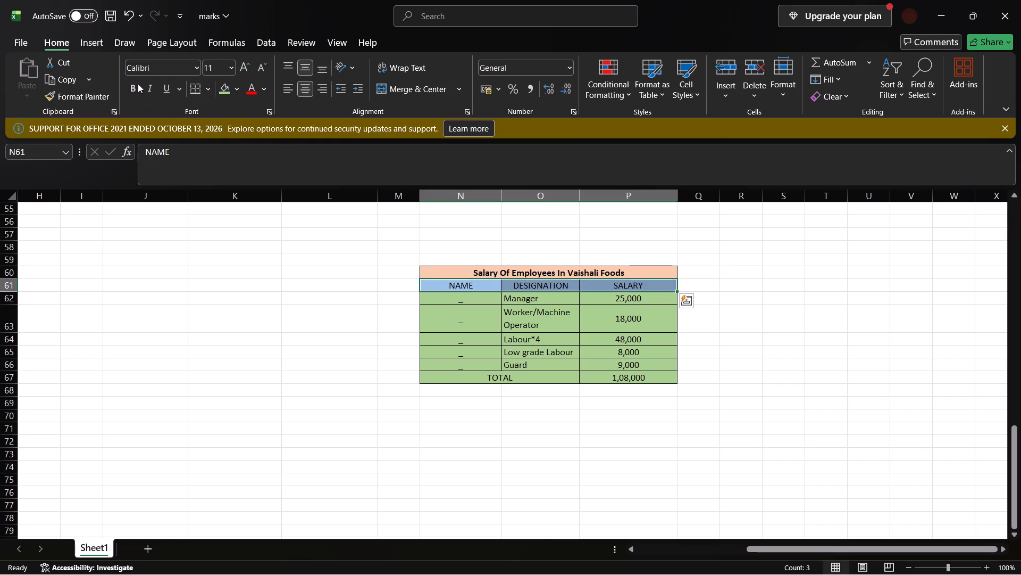
left_click(133, 83)
left_click(144, 84)
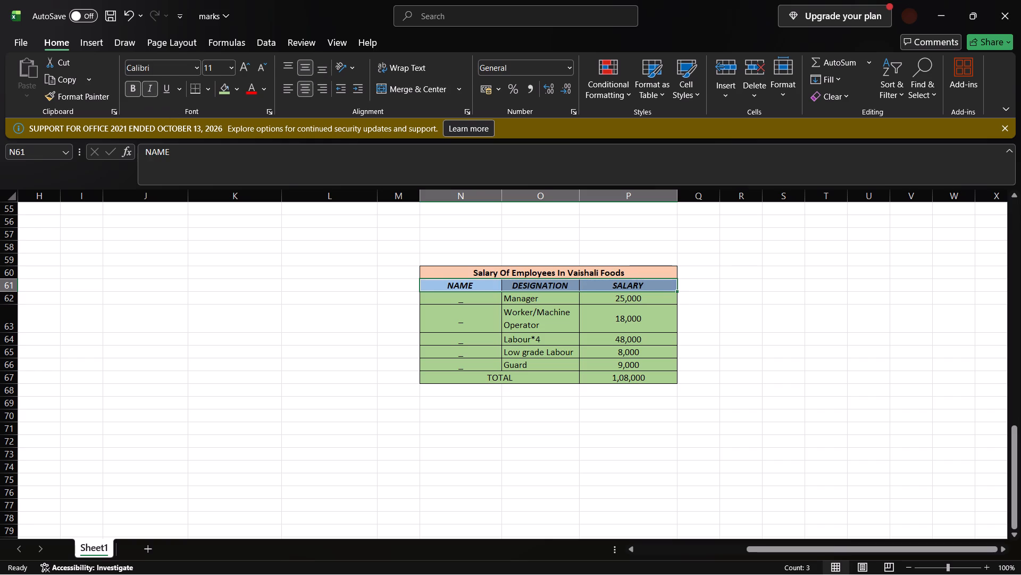
Make the TOTAL label and its amount in row 67 italic and bold.
left_click_drag(519, 375, 604, 375)
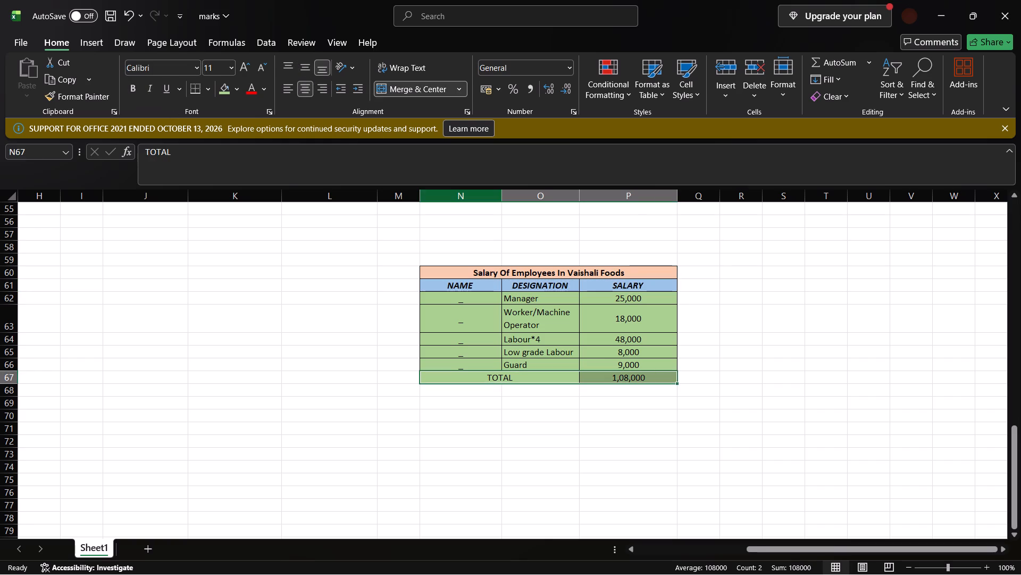
left_click(147, 94)
left_click(130, 86)
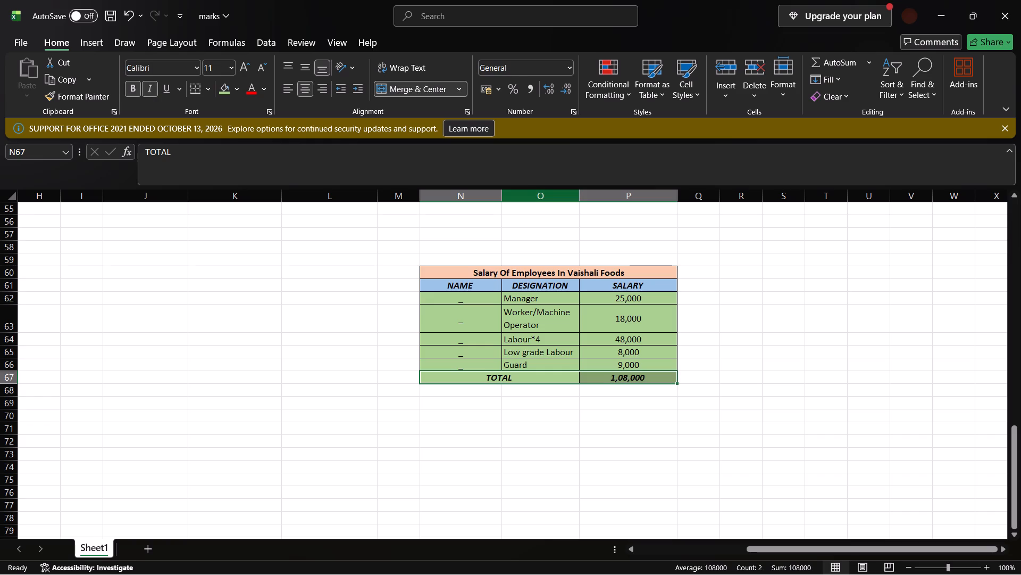
Make the employee rows N62 to P66, between the header and the TOTAL row, bold.
left_click_drag(529, 297, 510, 356)
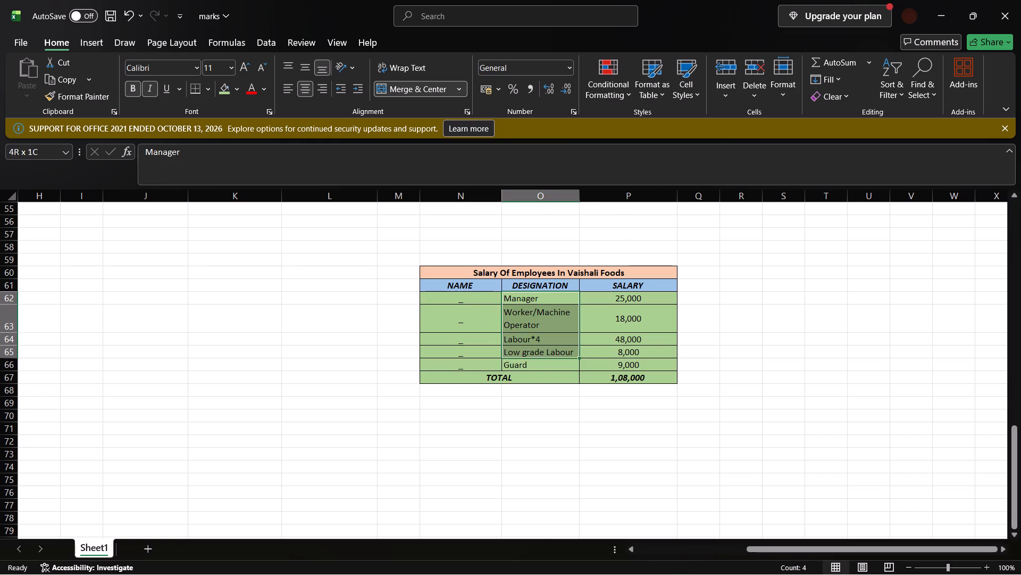
left_click_drag(510, 356, 433, 343)
left_click_drag(453, 298, 615, 340)
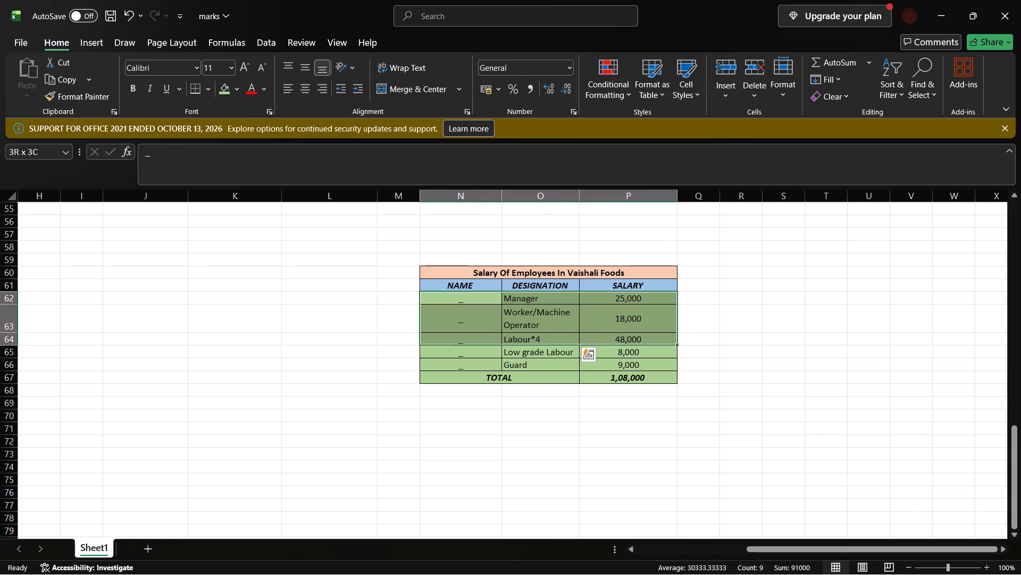
left_click_drag(615, 340, 624, 368)
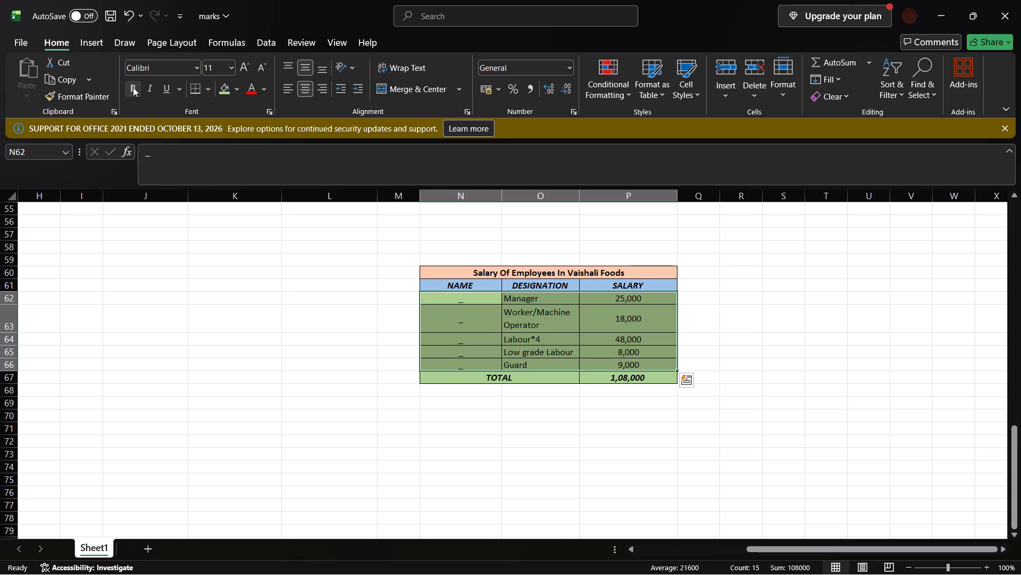
left_click(131, 87)
left_click(889, 355)
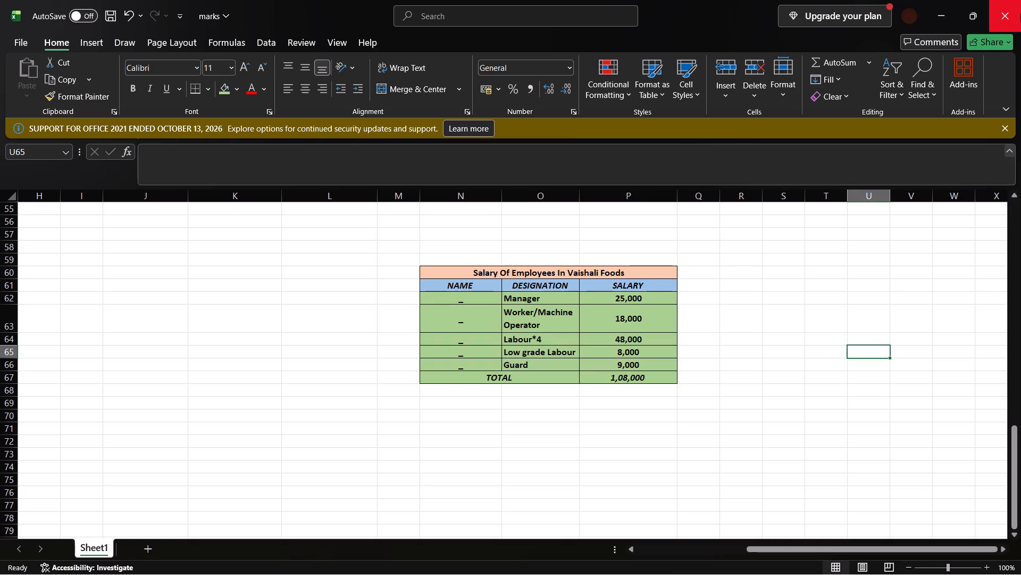
Save the marks workbook.
left_click(111, 12)
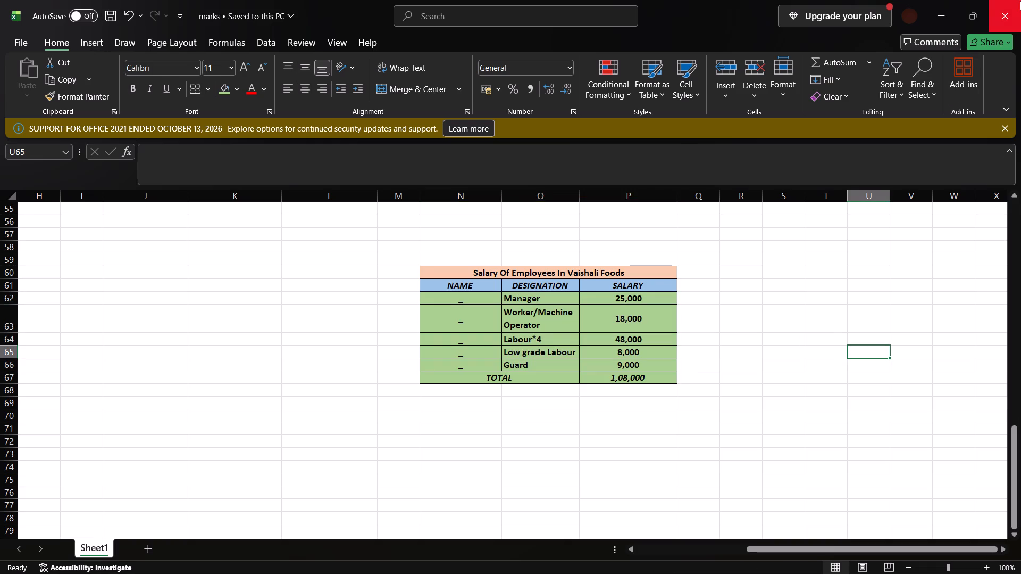
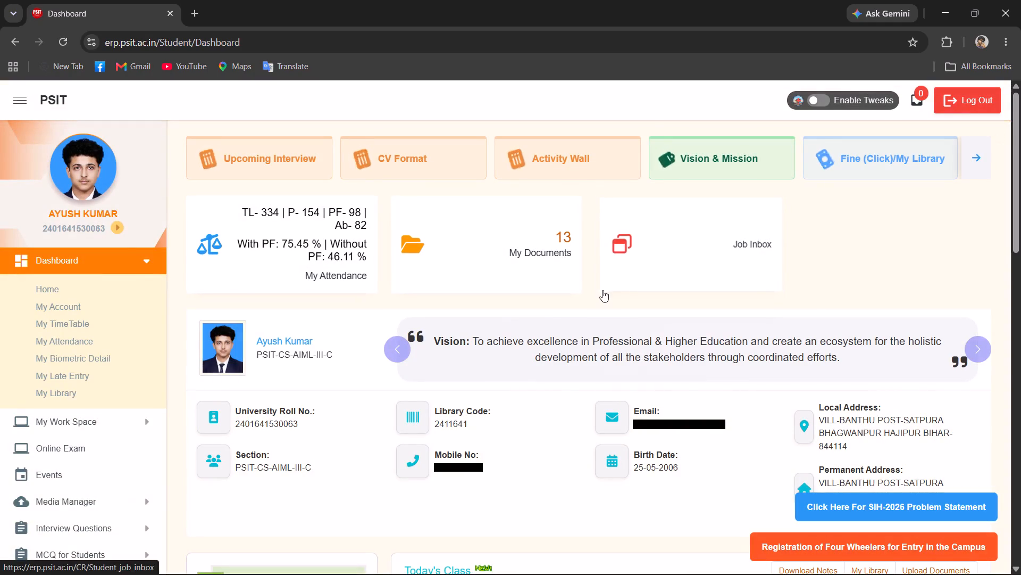
Open the Student Attendance Request page from the PSIT portal dashboard and look over the submitted requests.
scroll(602, 290, "down", 5)
scroll(507, 267, "up", 2)
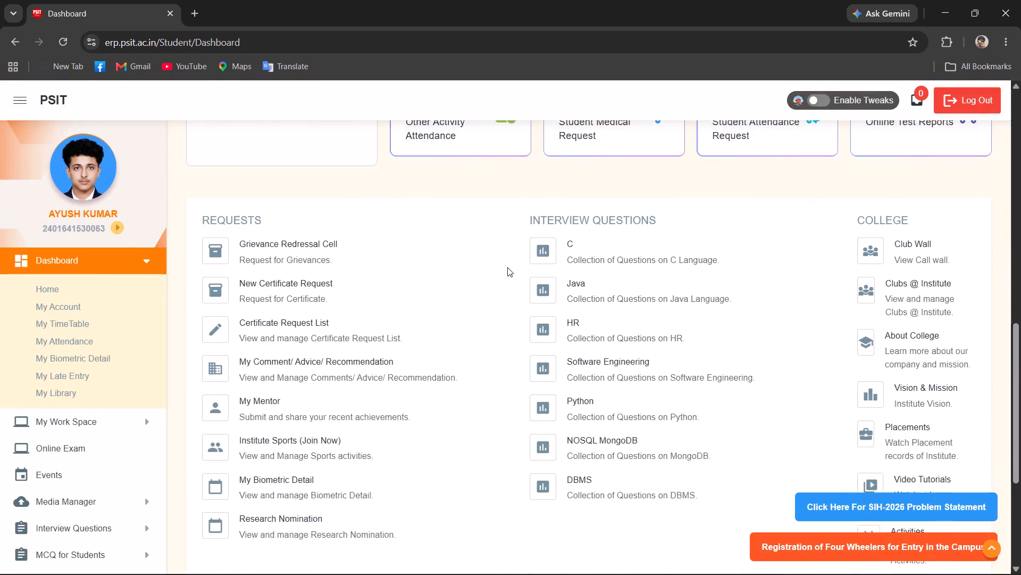
scroll(507, 267, "up", 2)
left_click(737, 208)
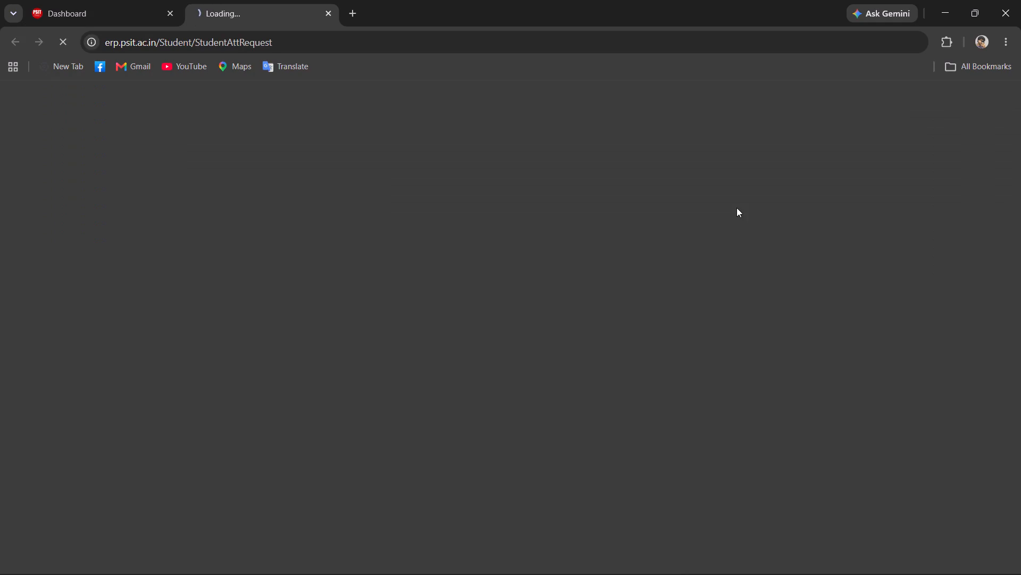
scroll(737, 208, "down", 4)
scroll(737, 208, "up", 3)
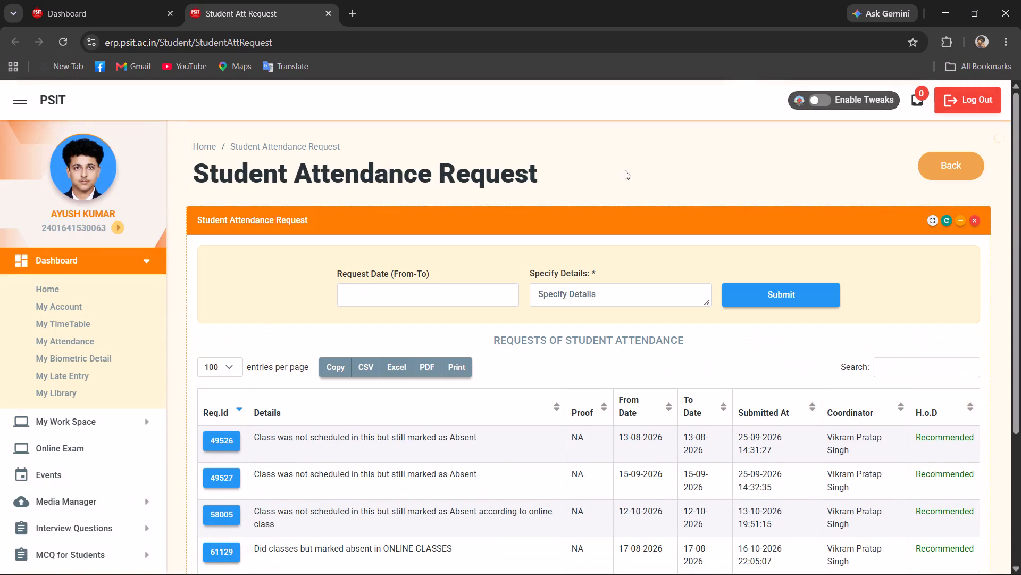
Return to the portal dashboard and open the My Attendance details to examine the daily lecture records.
left_click(66, 304)
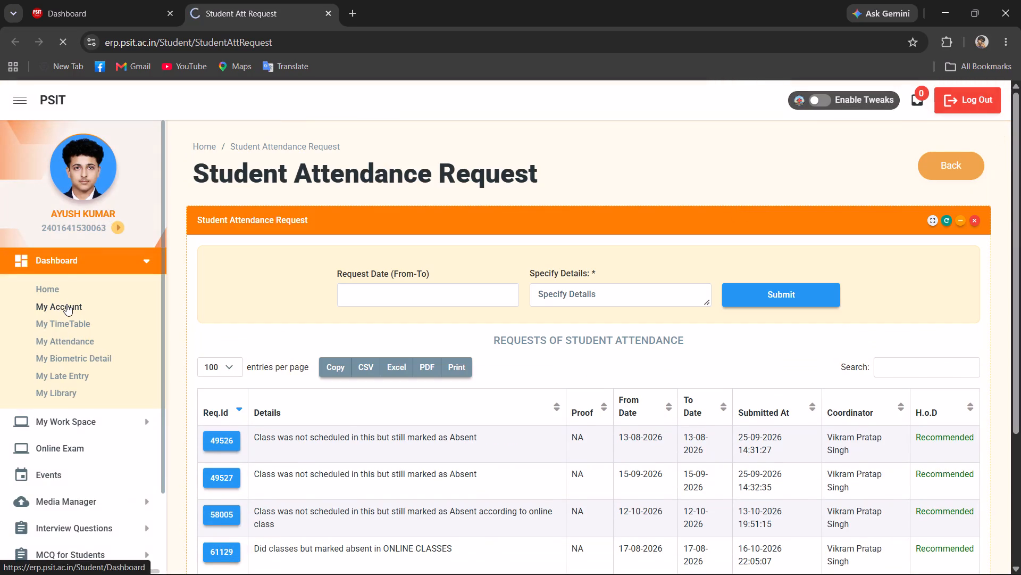
left_click(344, 235)
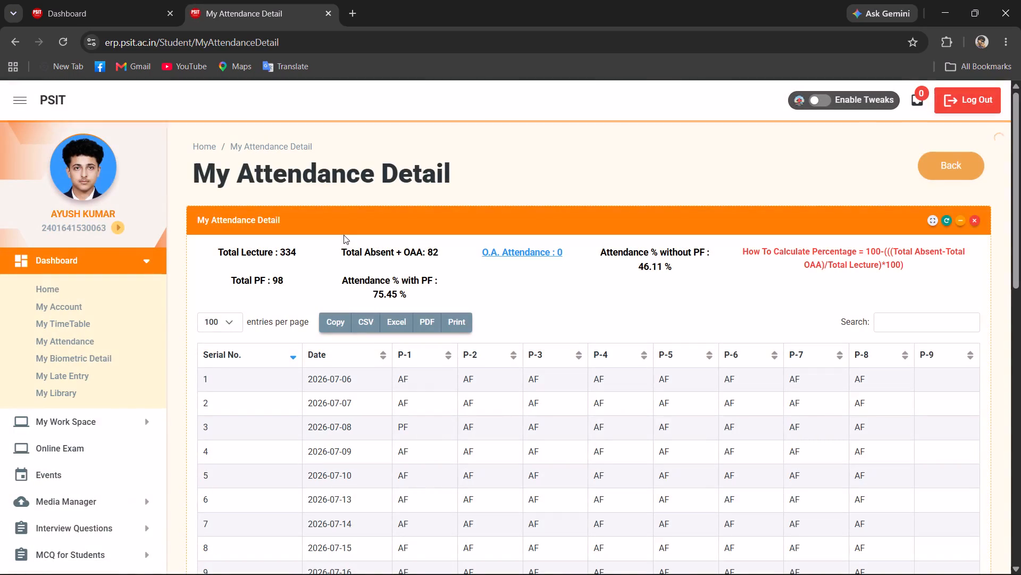
scroll(627, 464, "up", 4)
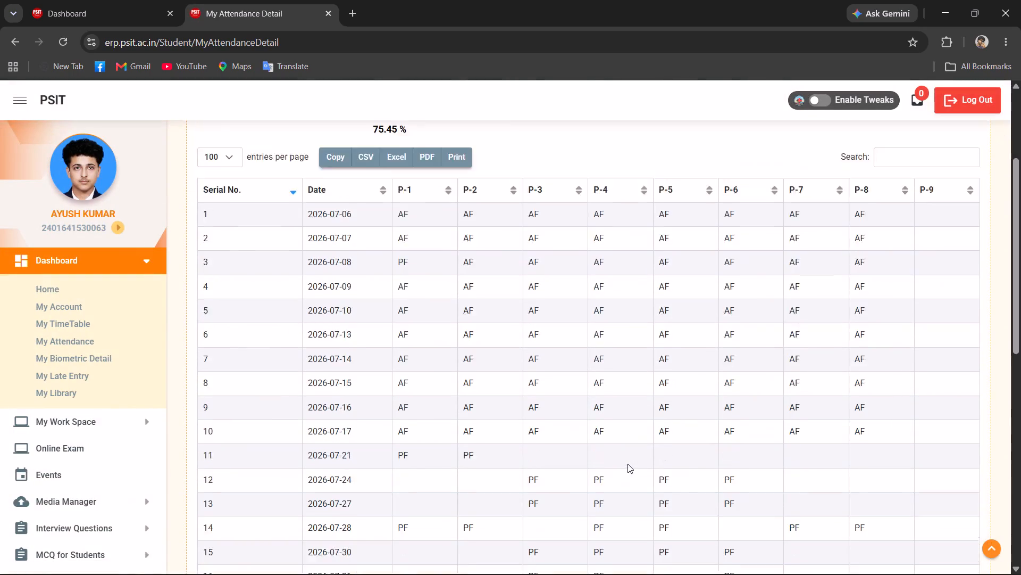
Go back to the dashboard, open My Marks and show the marks report for test CT-2.
left_click(54, 306)
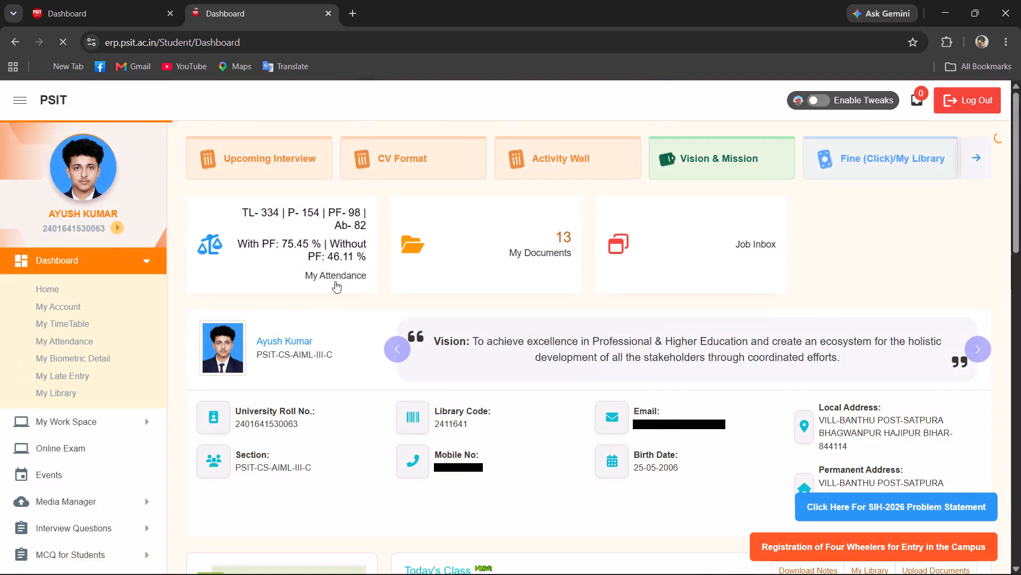
scroll(576, 307, "down", 2)
scroll(728, 343, "down", 1)
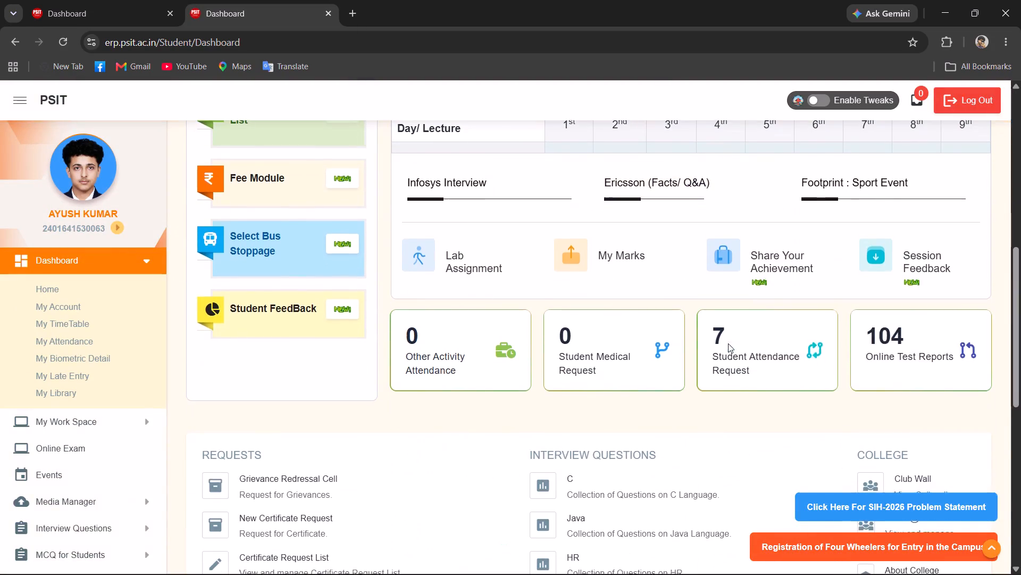
scroll(728, 343, "down", 1)
left_click(618, 258)
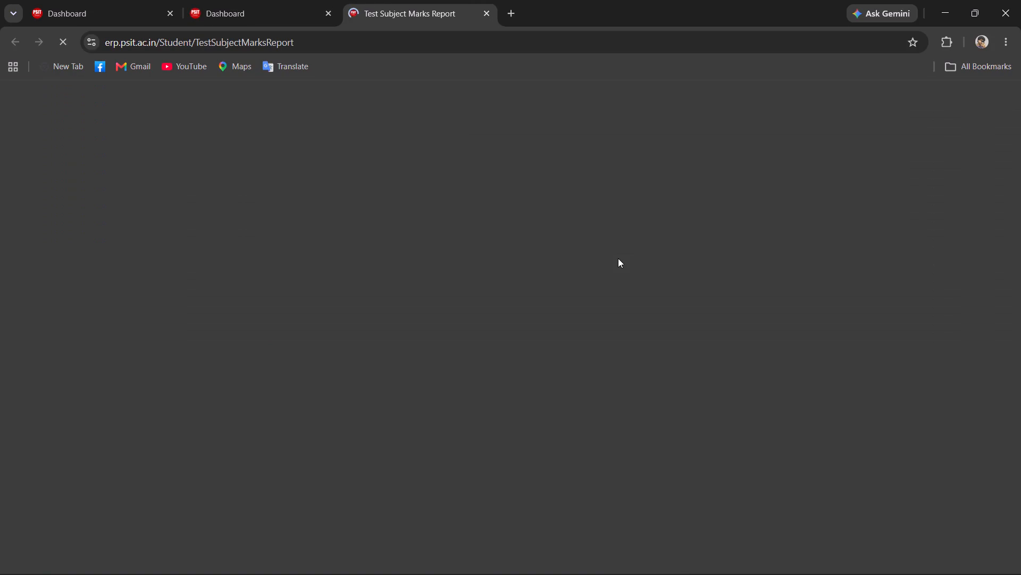
left_click(555, 285)
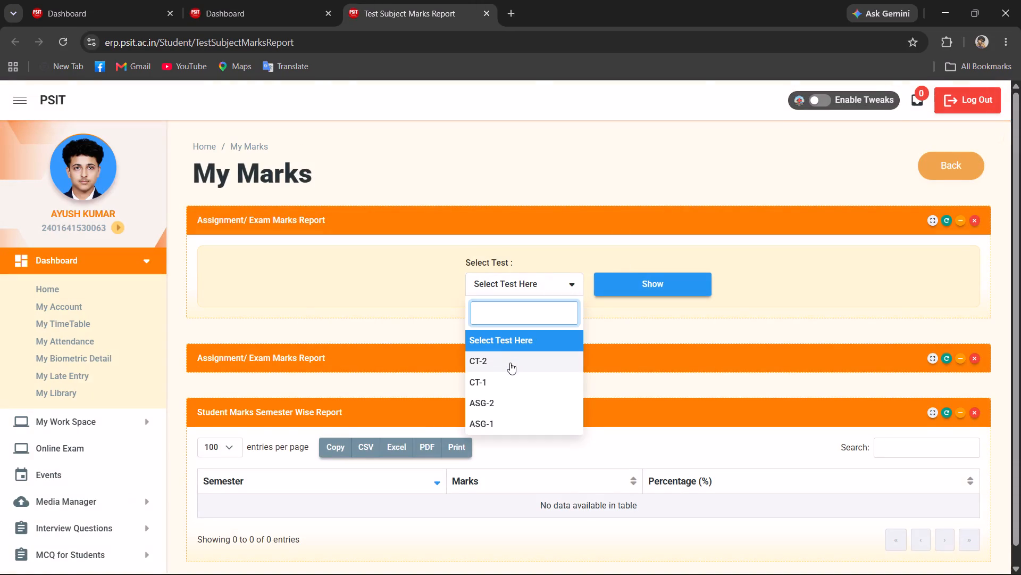
left_click(509, 364)
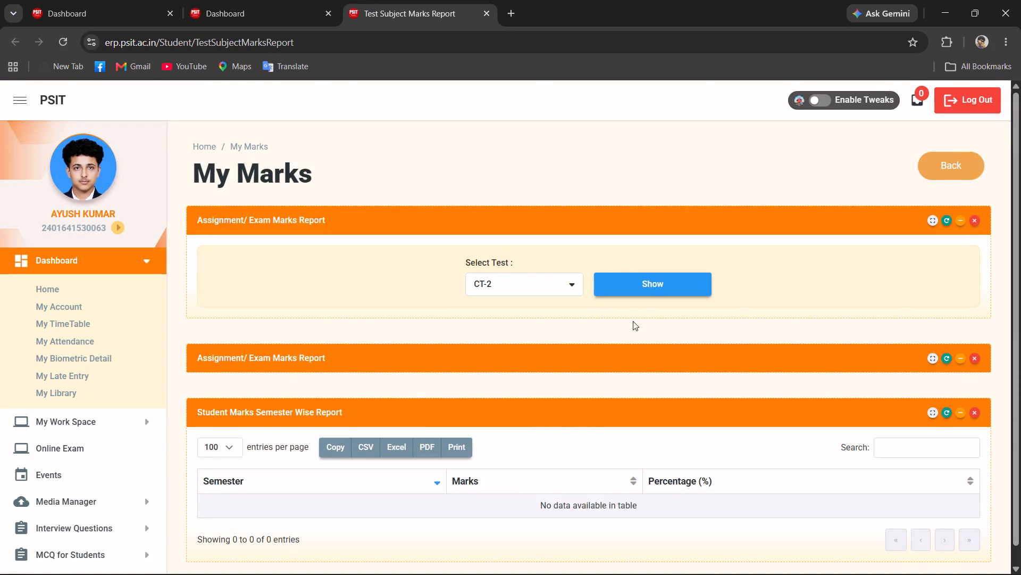
left_click(653, 282)
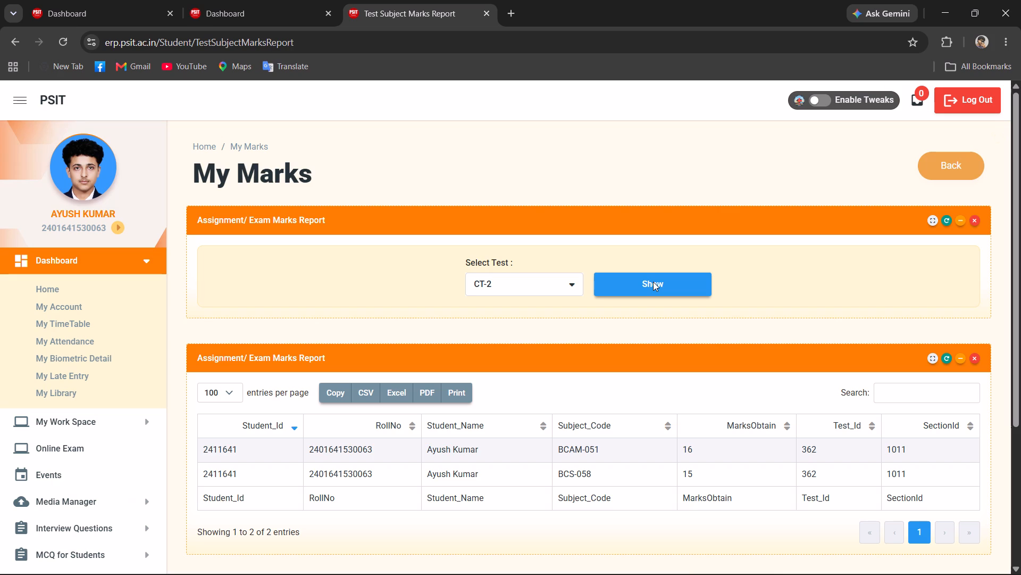
Show the assignment/exam marks report for test CT-1.
left_click(528, 282)
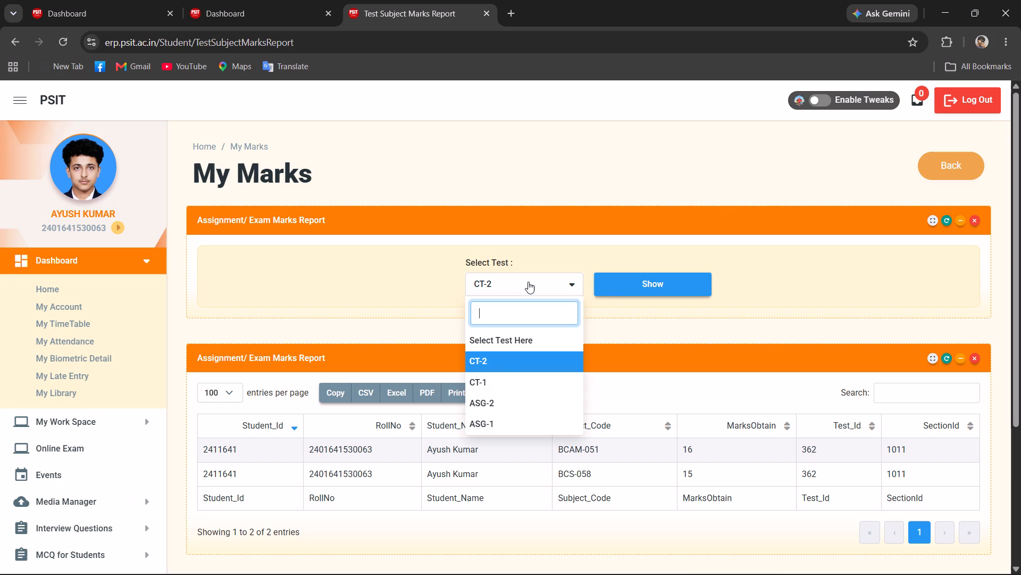
left_click(509, 381)
left_click(638, 278)
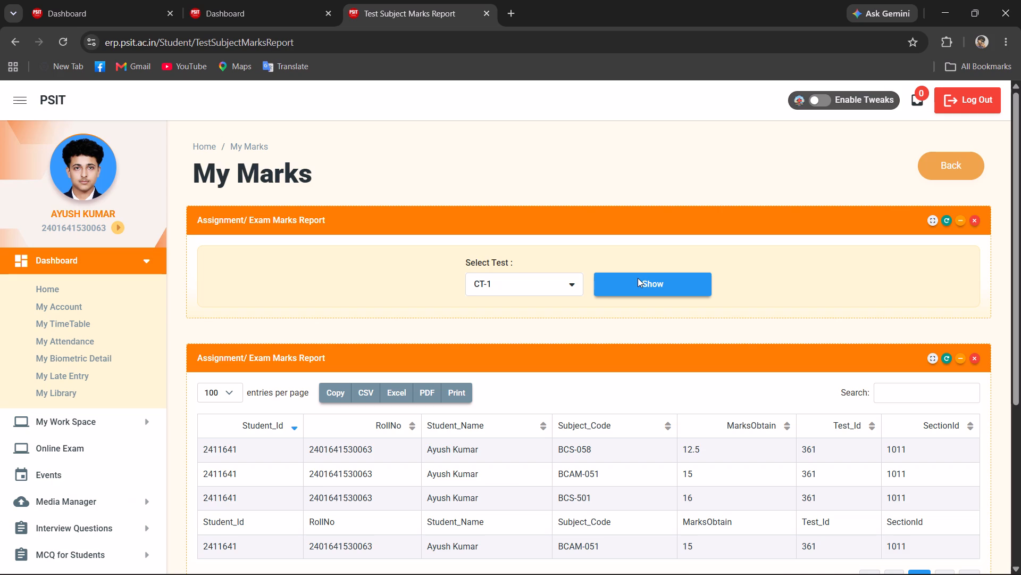
Show the CT-2 marks report again and reload the page, allowing the form resubmission.
left_click(534, 281)
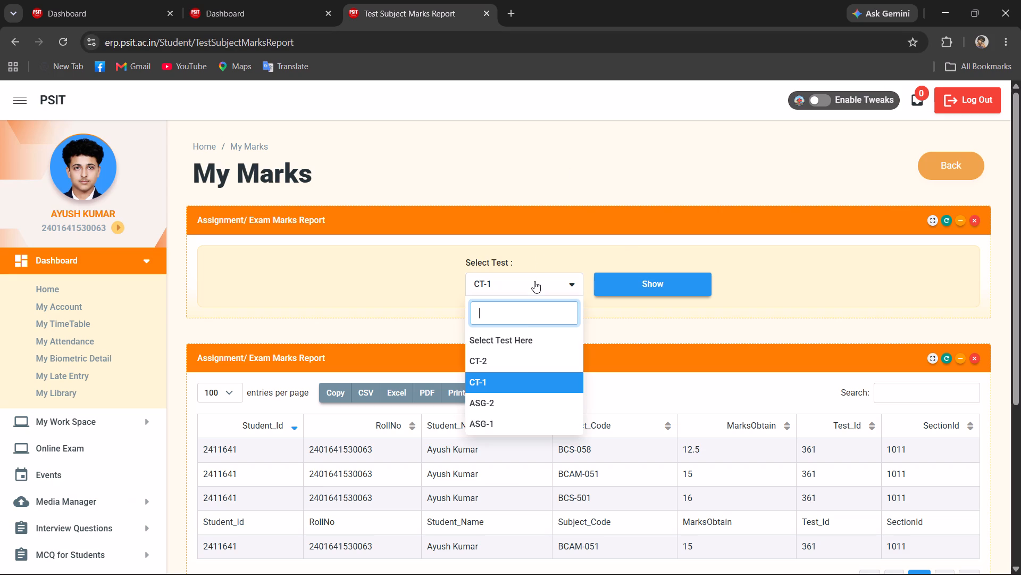
left_click(513, 368)
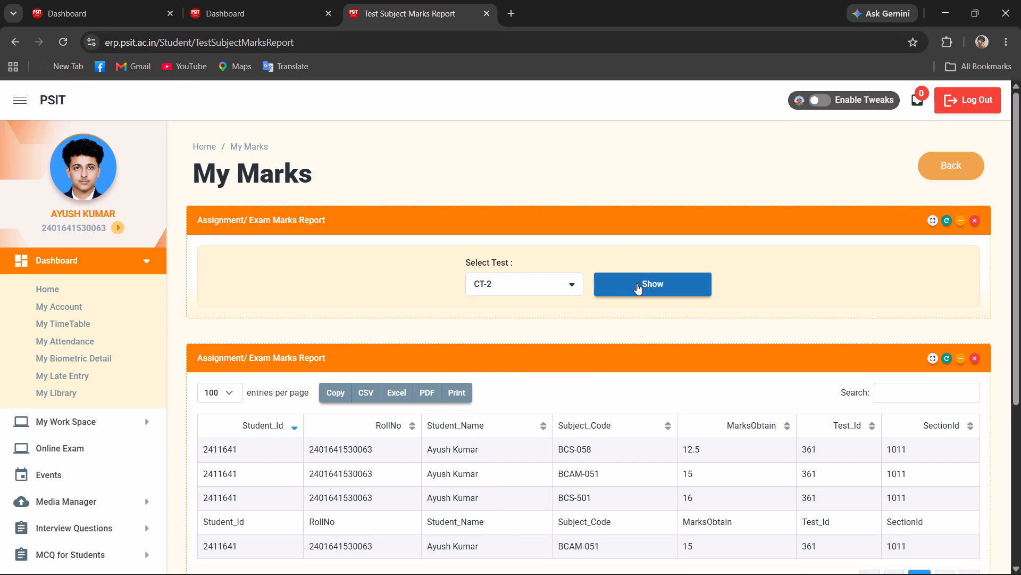
left_click(637, 283)
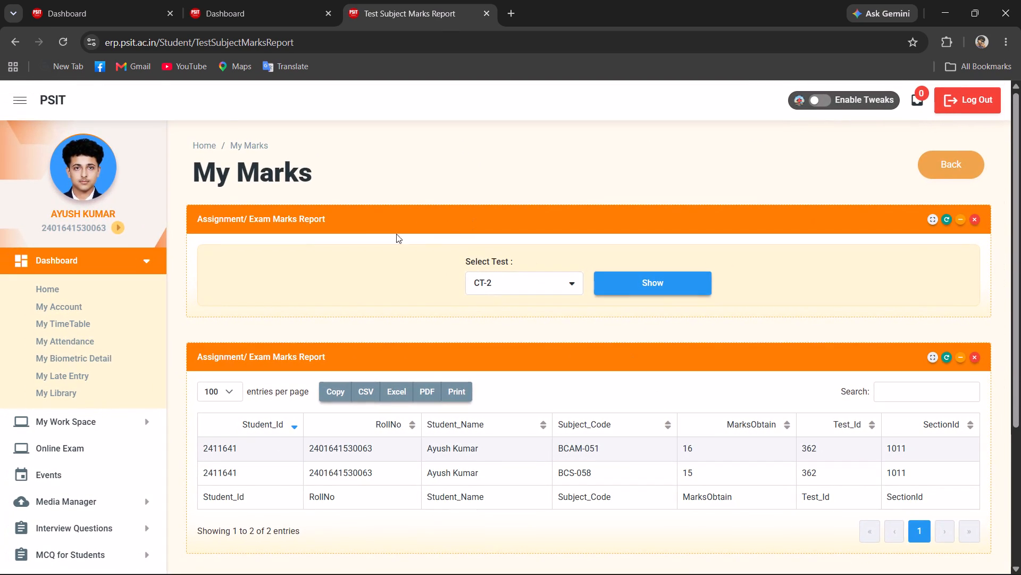
left_click(60, 37)
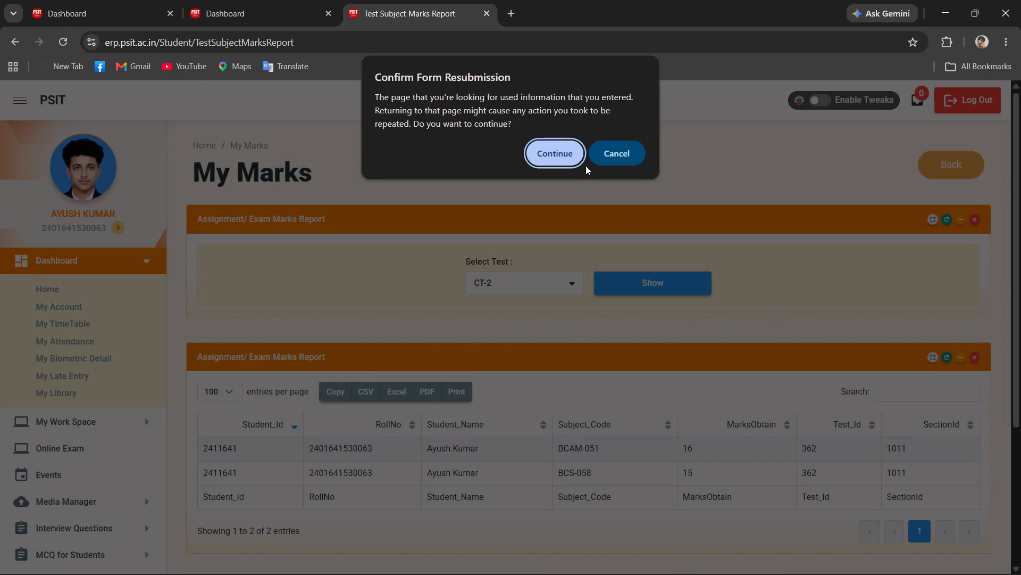
left_click(534, 140)
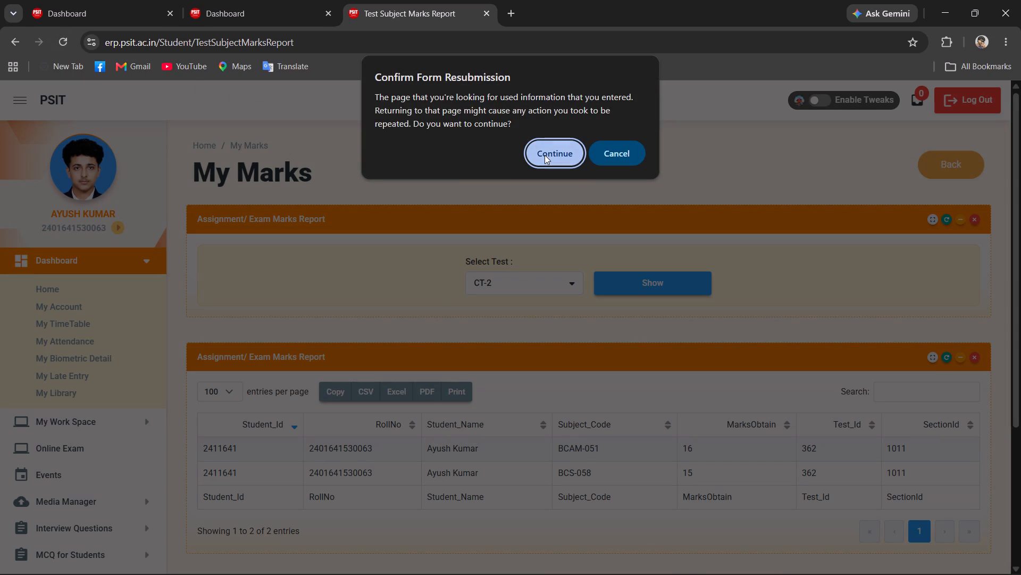
left_click(545, 155)
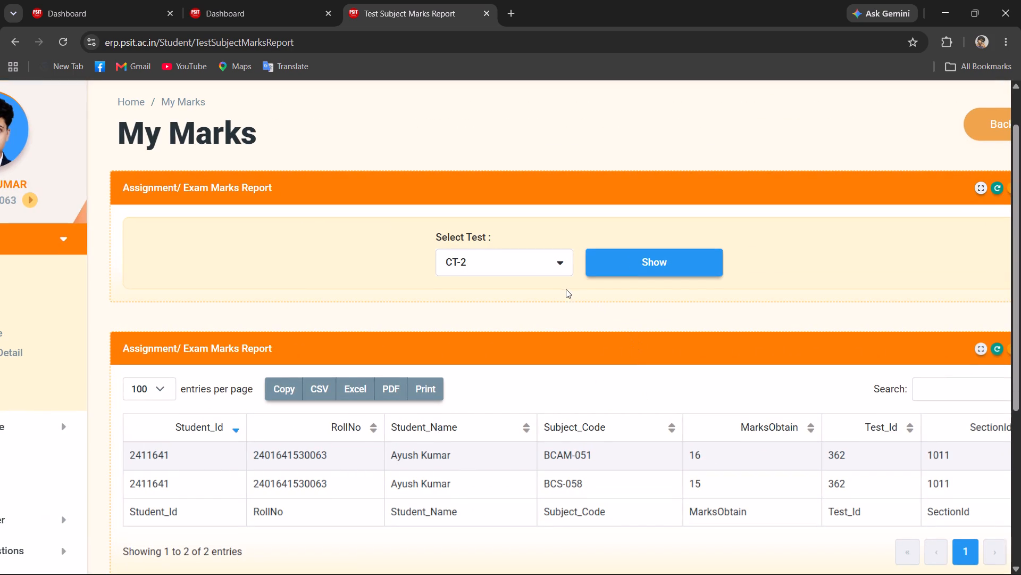
Switch the marks report back to test CT-1 and show its subject marks.
left_click(537, 267)
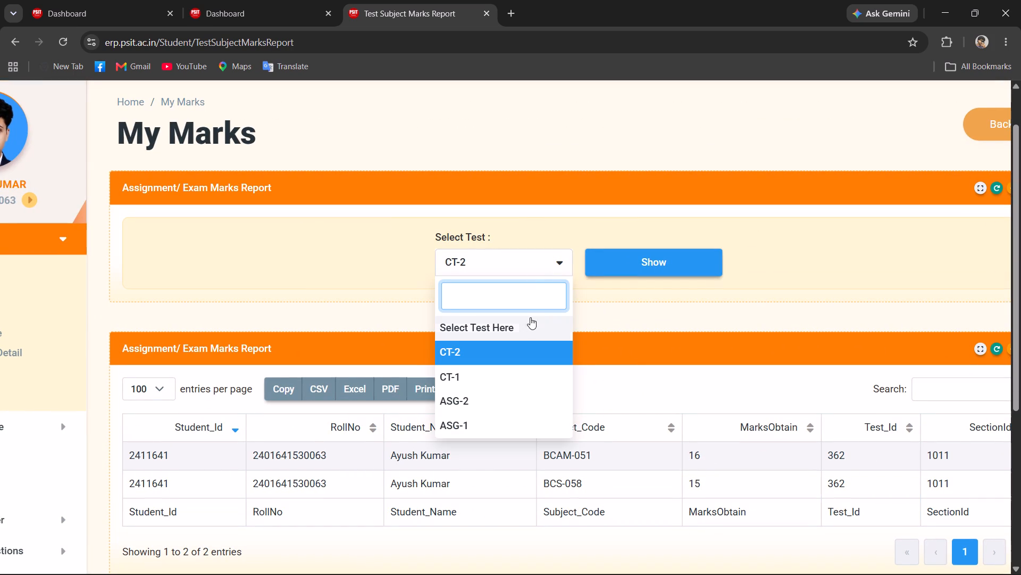
left_click(492, 388)
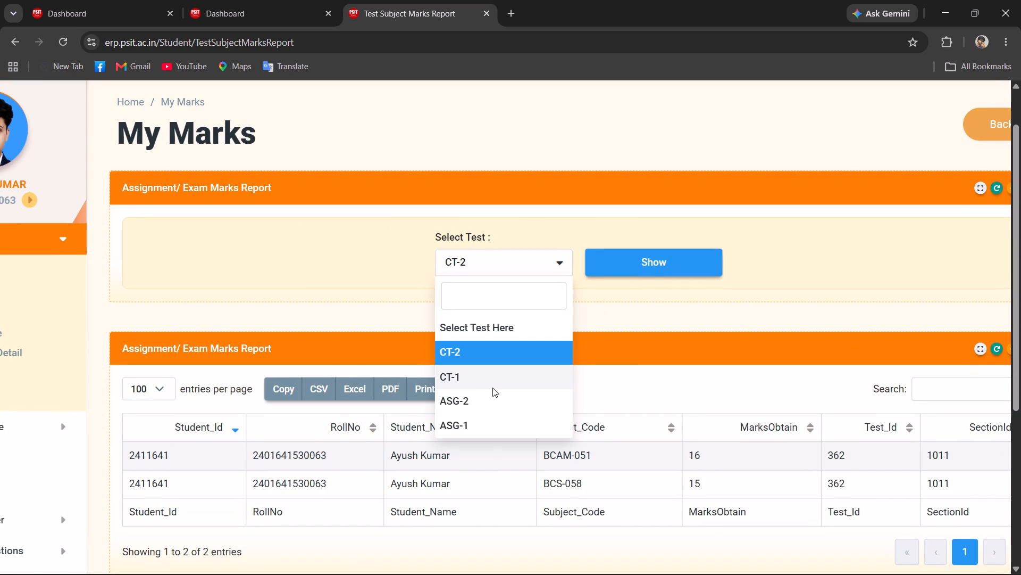
left_click(659, 259)
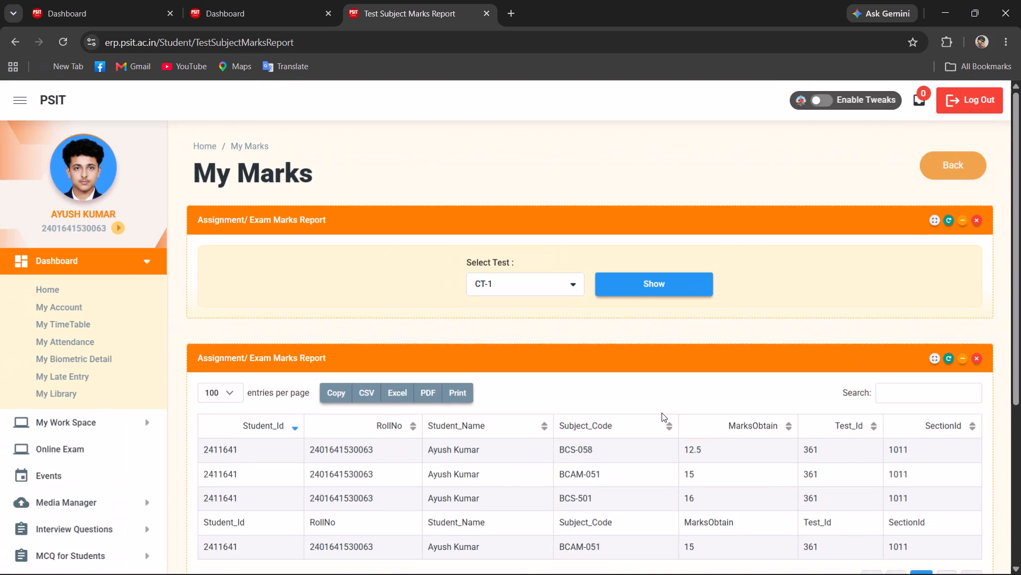
Open the My Attendance page and examine the lecture-wise attendance table down to its last entry.
left_click(47, 340)
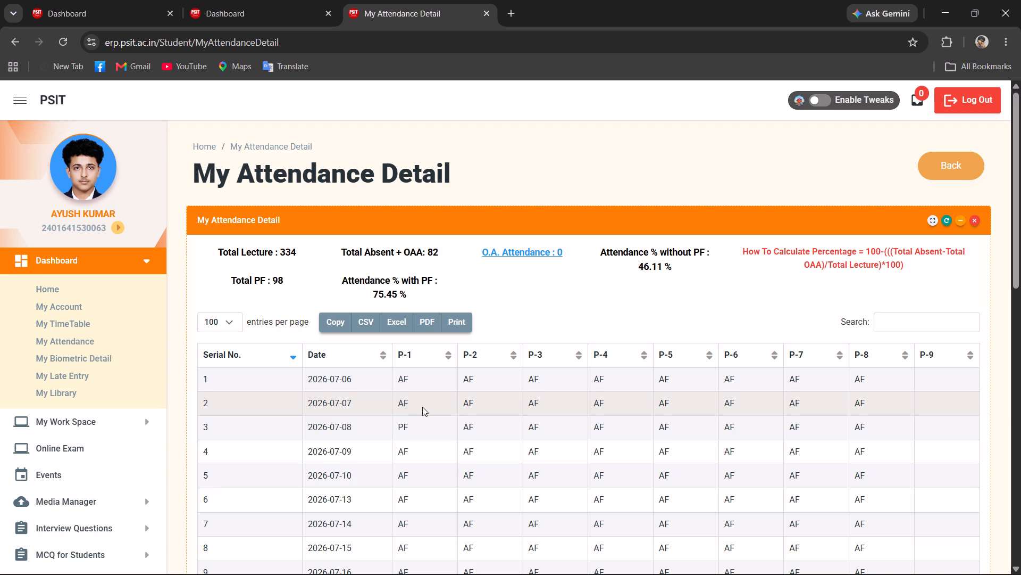
scroll(422, 407, "down", 3)
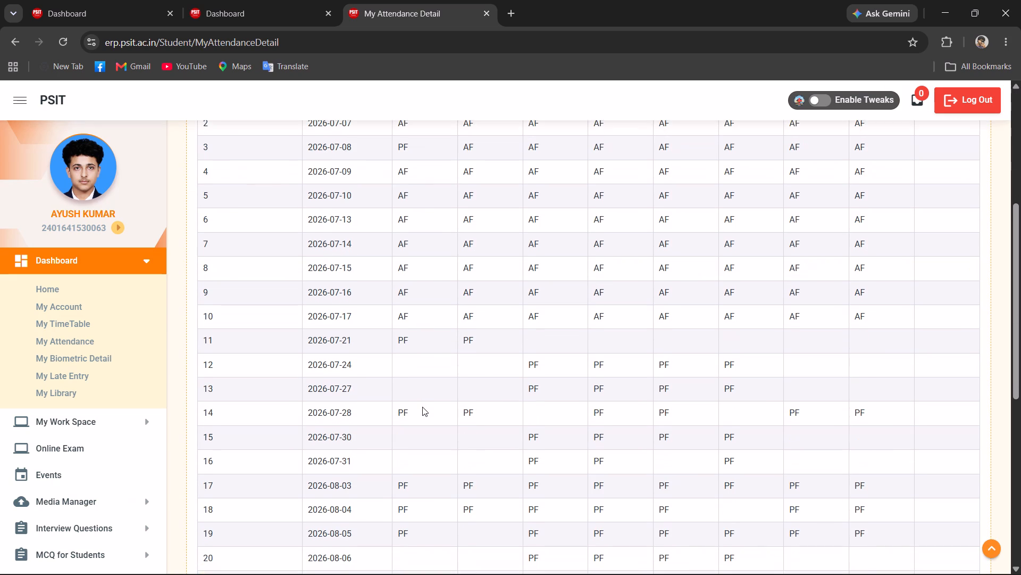
scroll(422, 407, "down", 4)
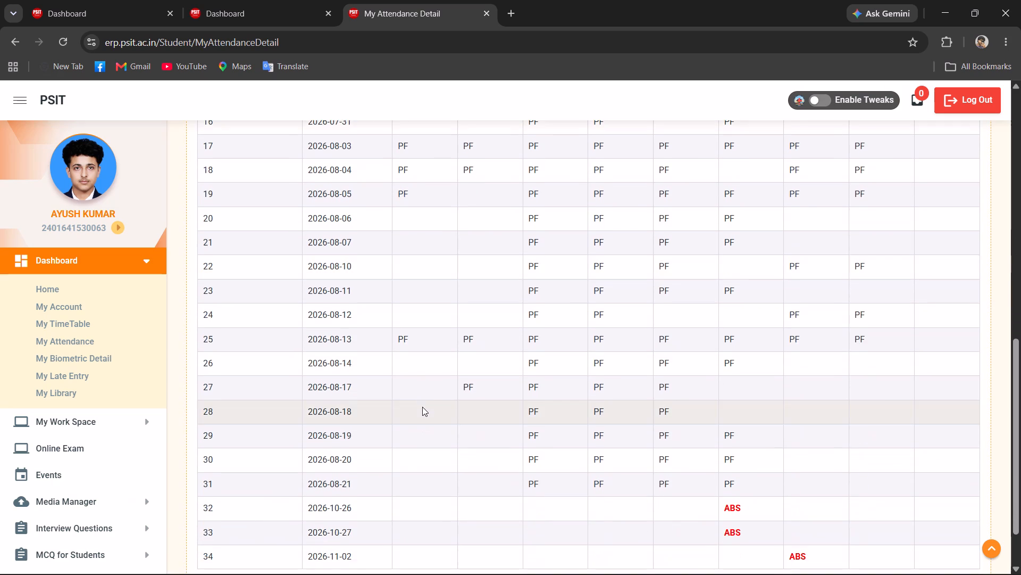
scroll(422, 407, "down", 2)
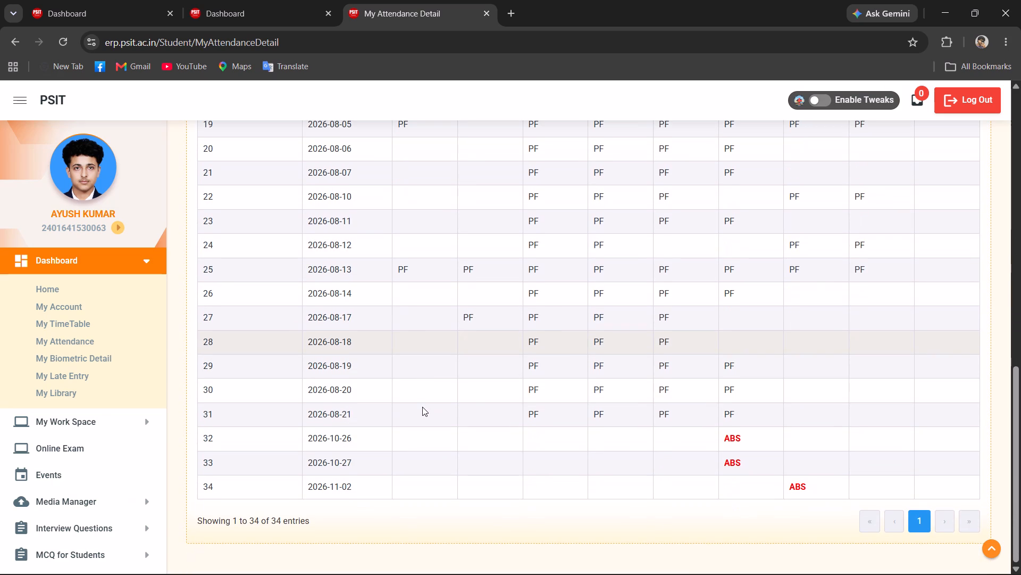
Open the My TimeTable page and examine the weekly lecture schedule from Monday to Saturday.
left_click(55, 327)
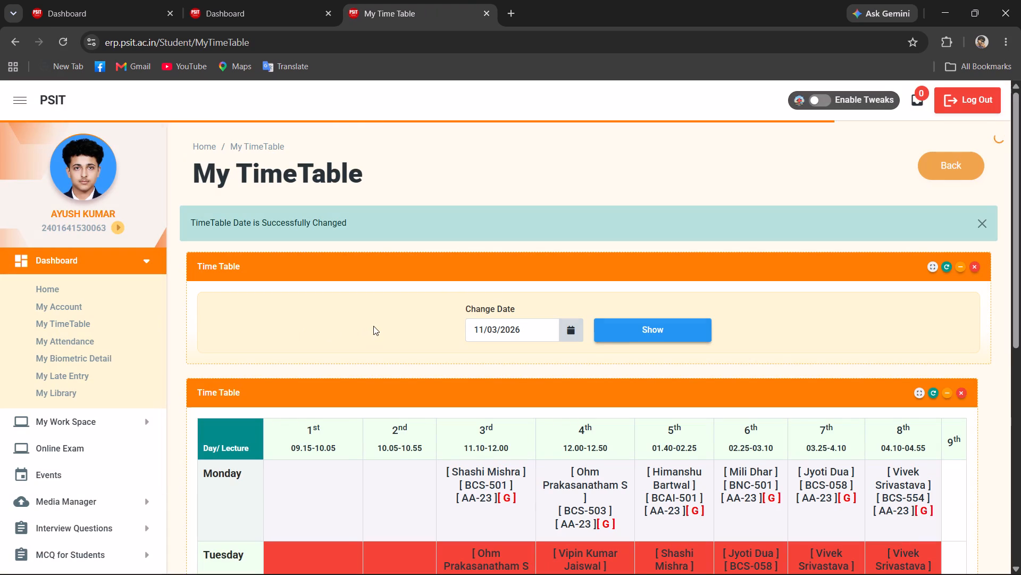
scroll(398, 321, "down", 2)
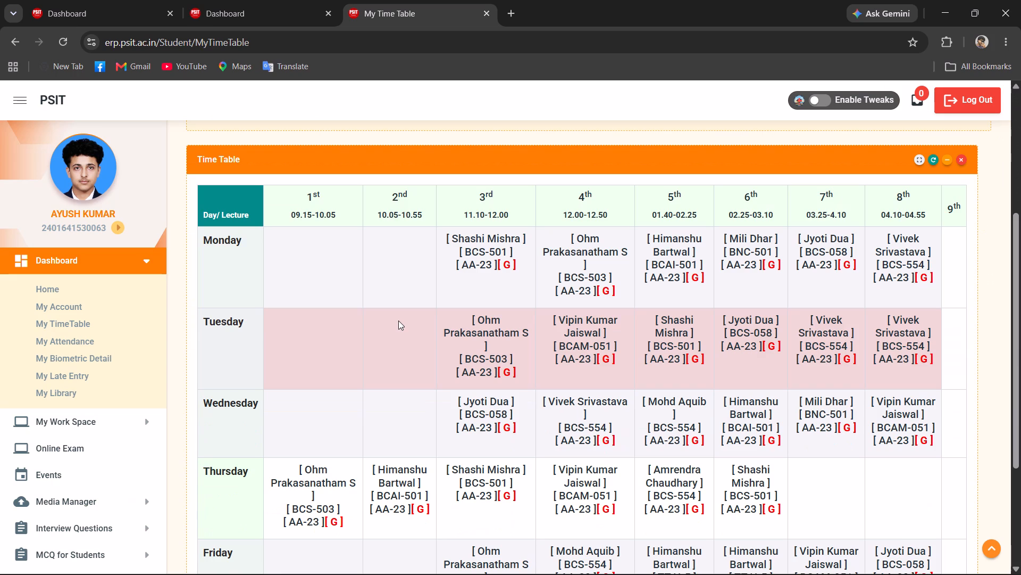
scroll(398, 321, "down", 1)
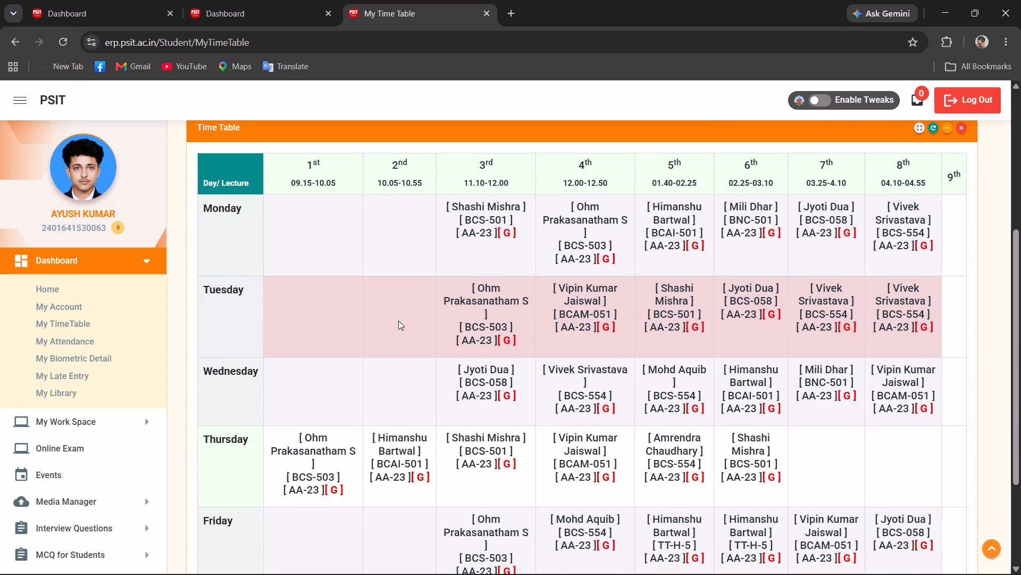
scroll(398, 321, "down", 2)
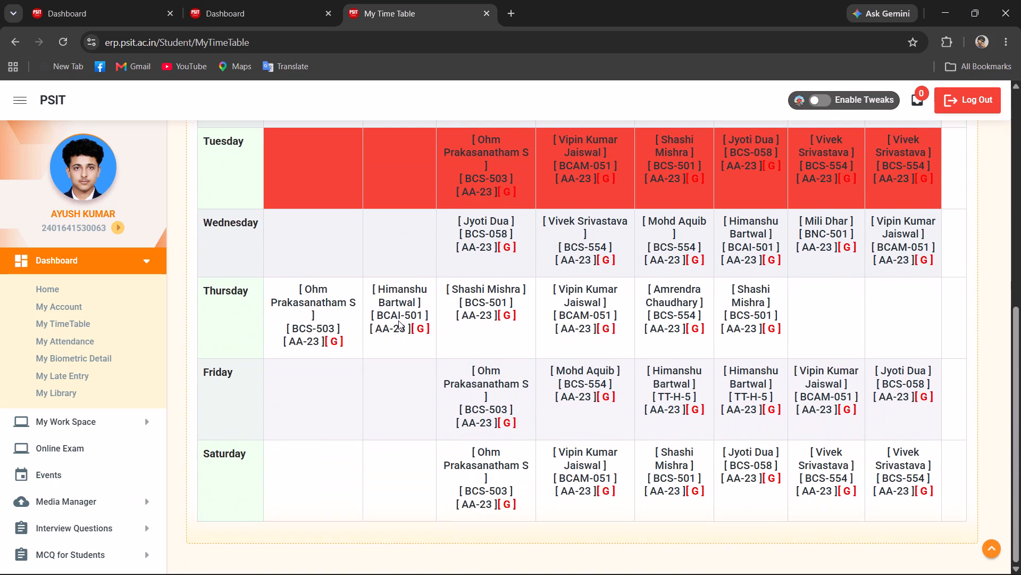
scroll(398, 321, "down", 2)
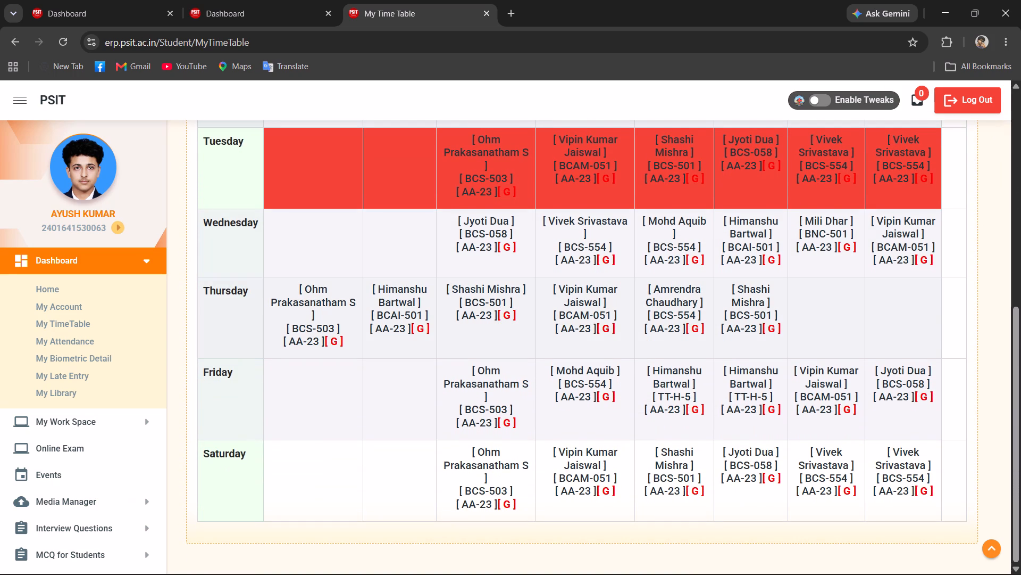
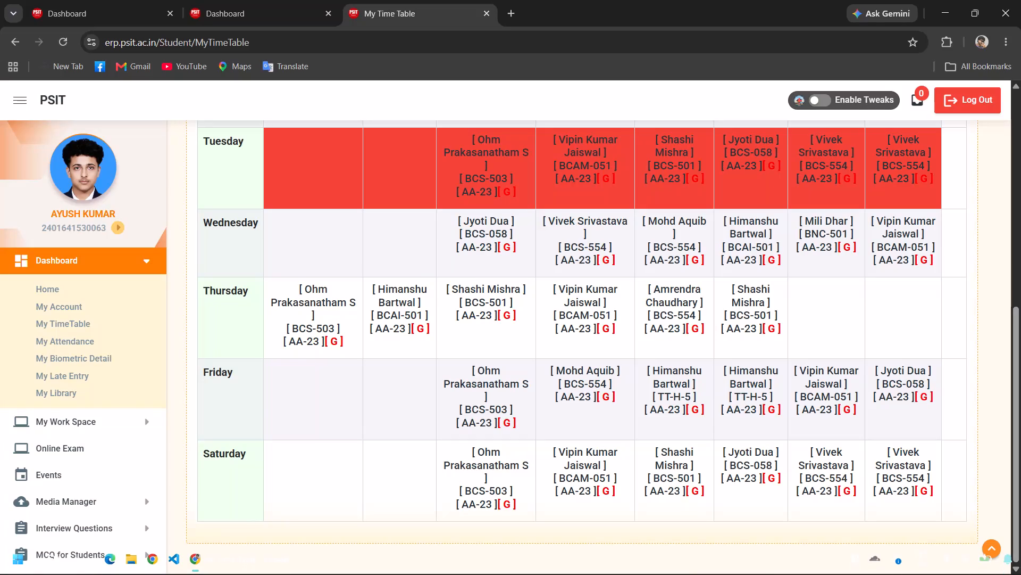
Find the Kuro app through the Windows search and launch it.
left_click(56, 569)
type("kur")
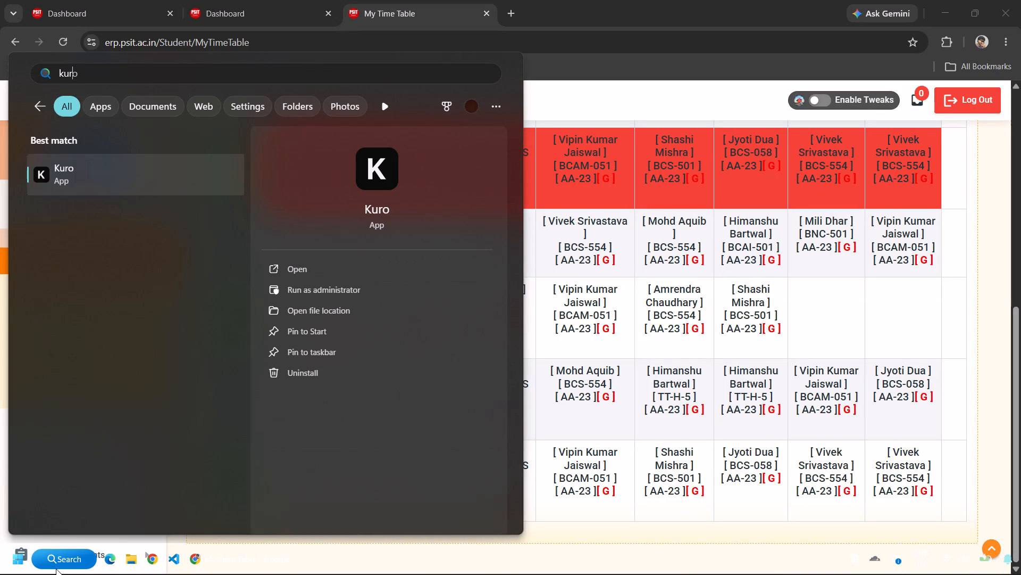
key("Return")
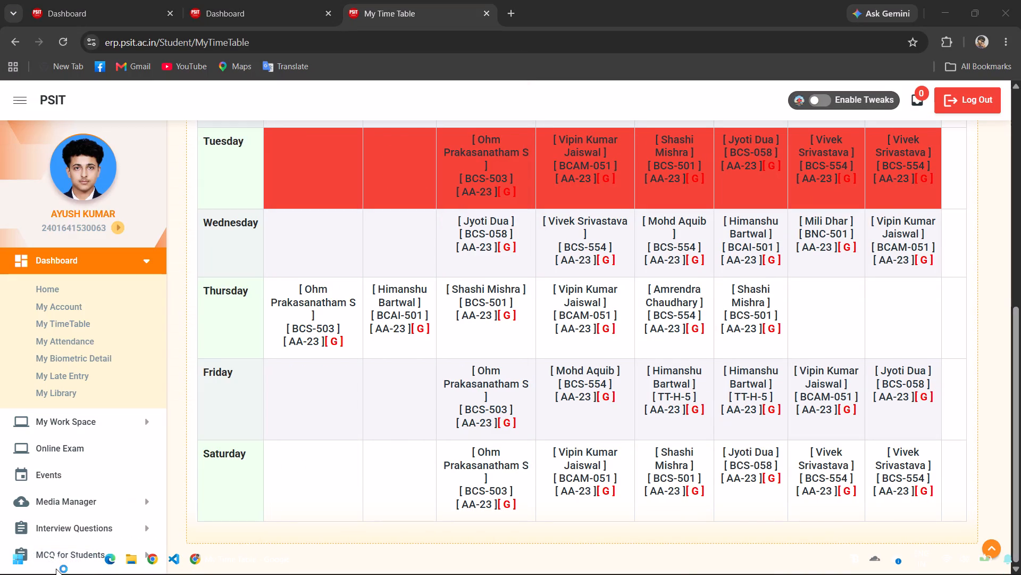